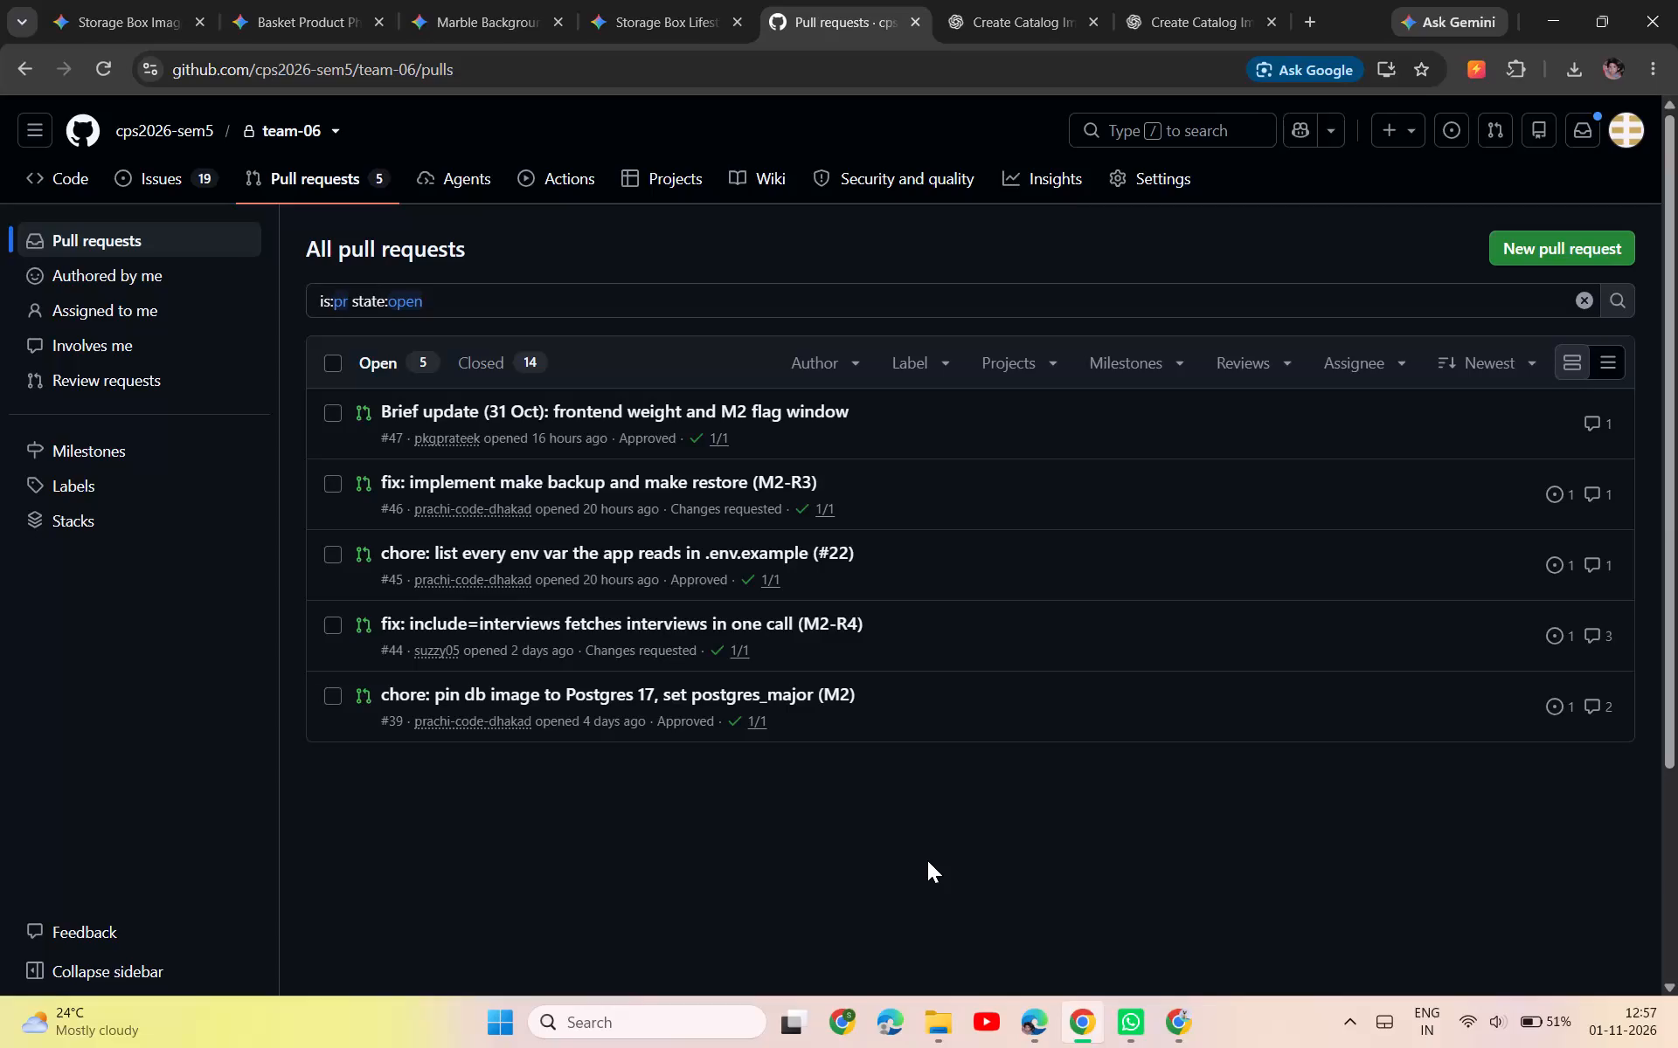
Switch to the Meesho supplier window and remove the duplicate dimensions image (Image 5) and duplicate foldable-box image (Image 4).
click(1173, 1008)
scroll(1155, 516, up, 5)
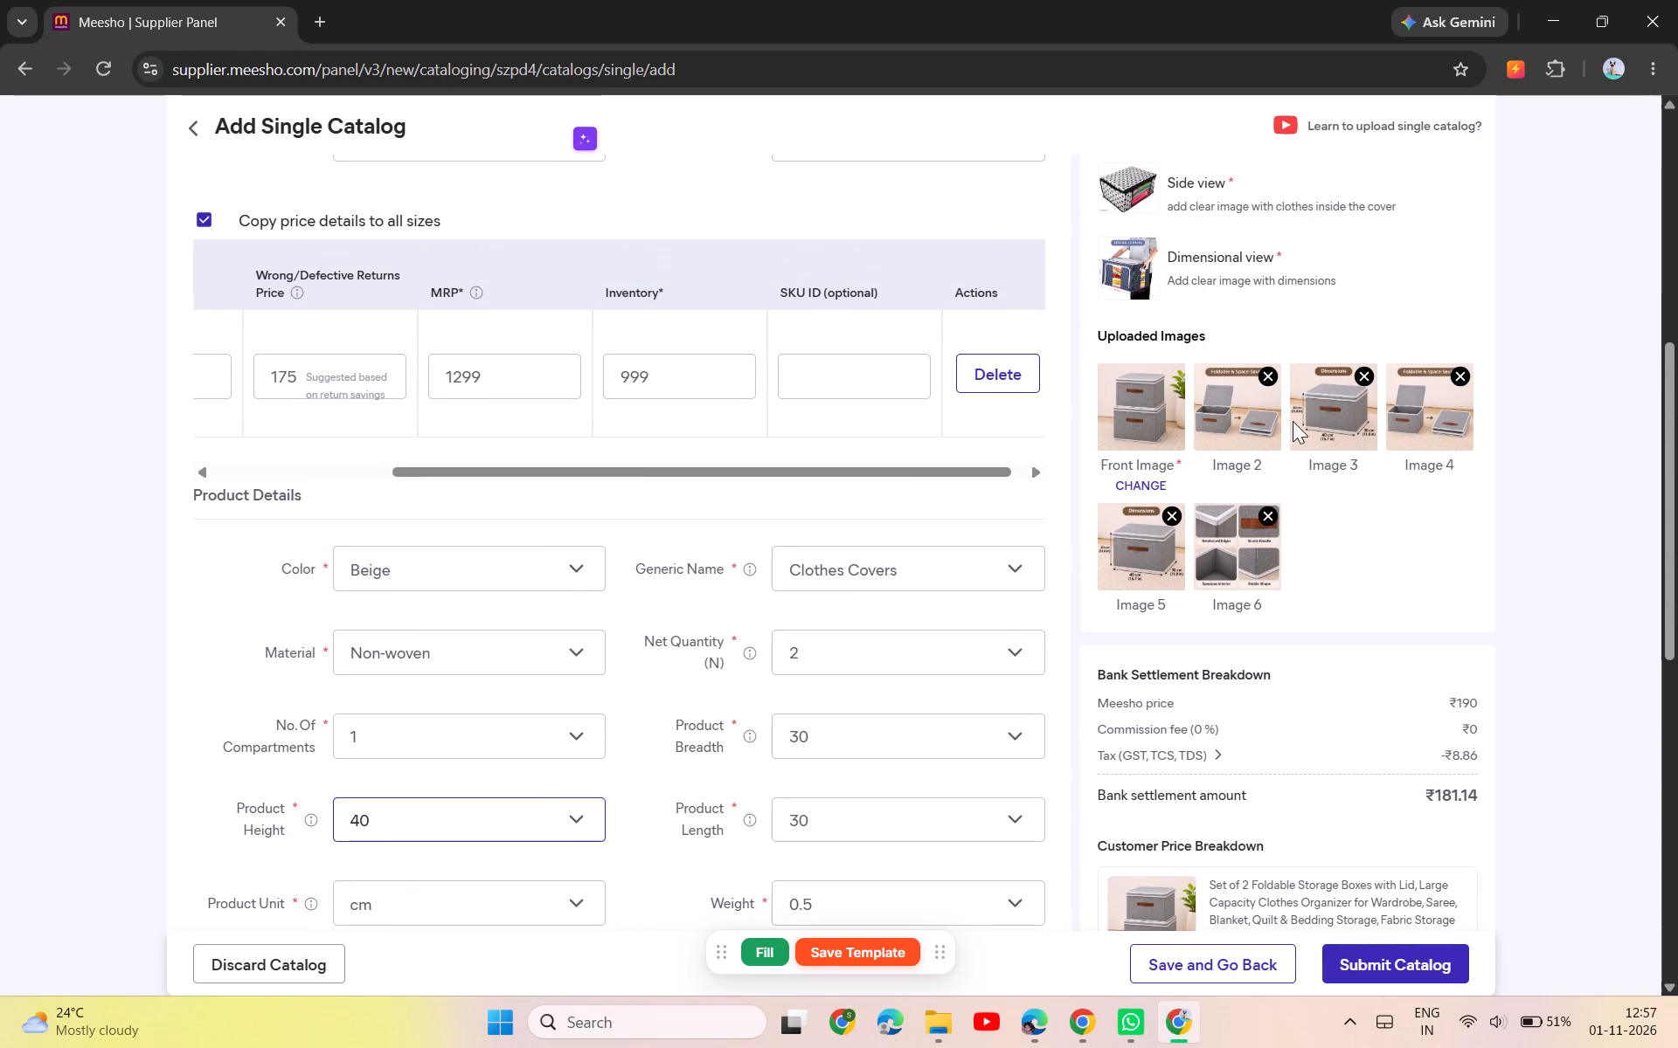
click(1168, 521)
click(1468, 375)
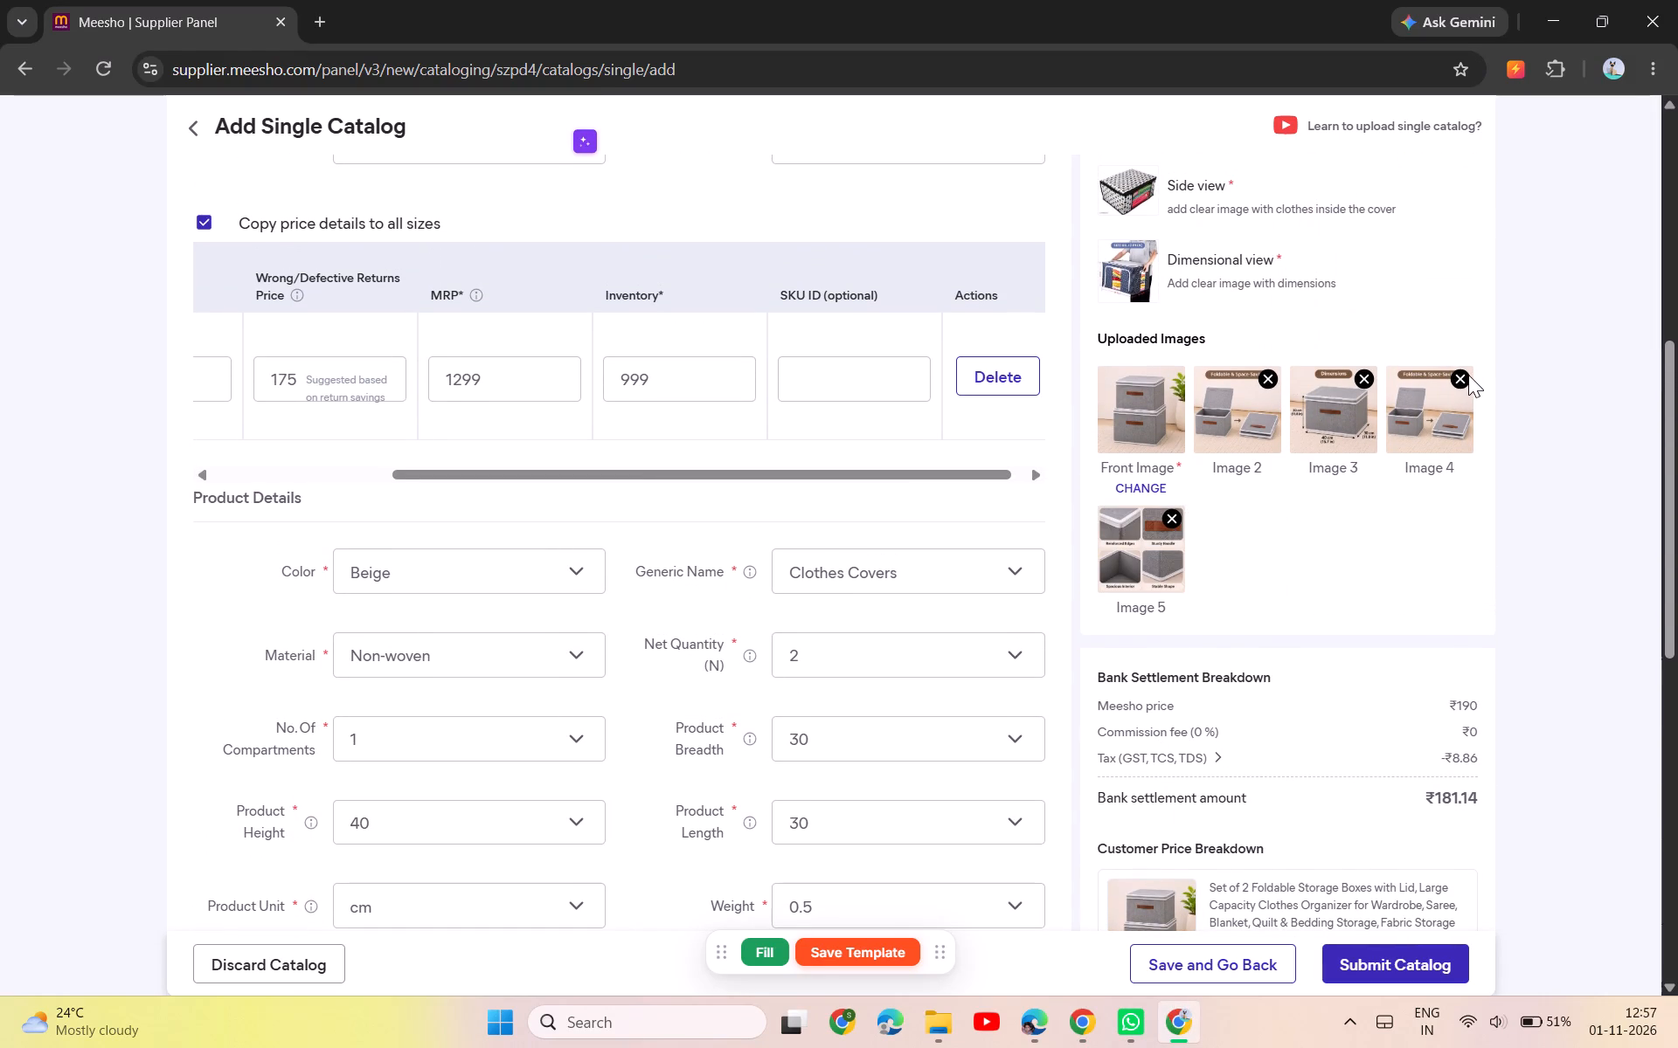
Submit the catalog and clear the keyword flags on "essentials" and "elegant" in the product description, keeping both words.
scroll(1215, 595, up, 3)
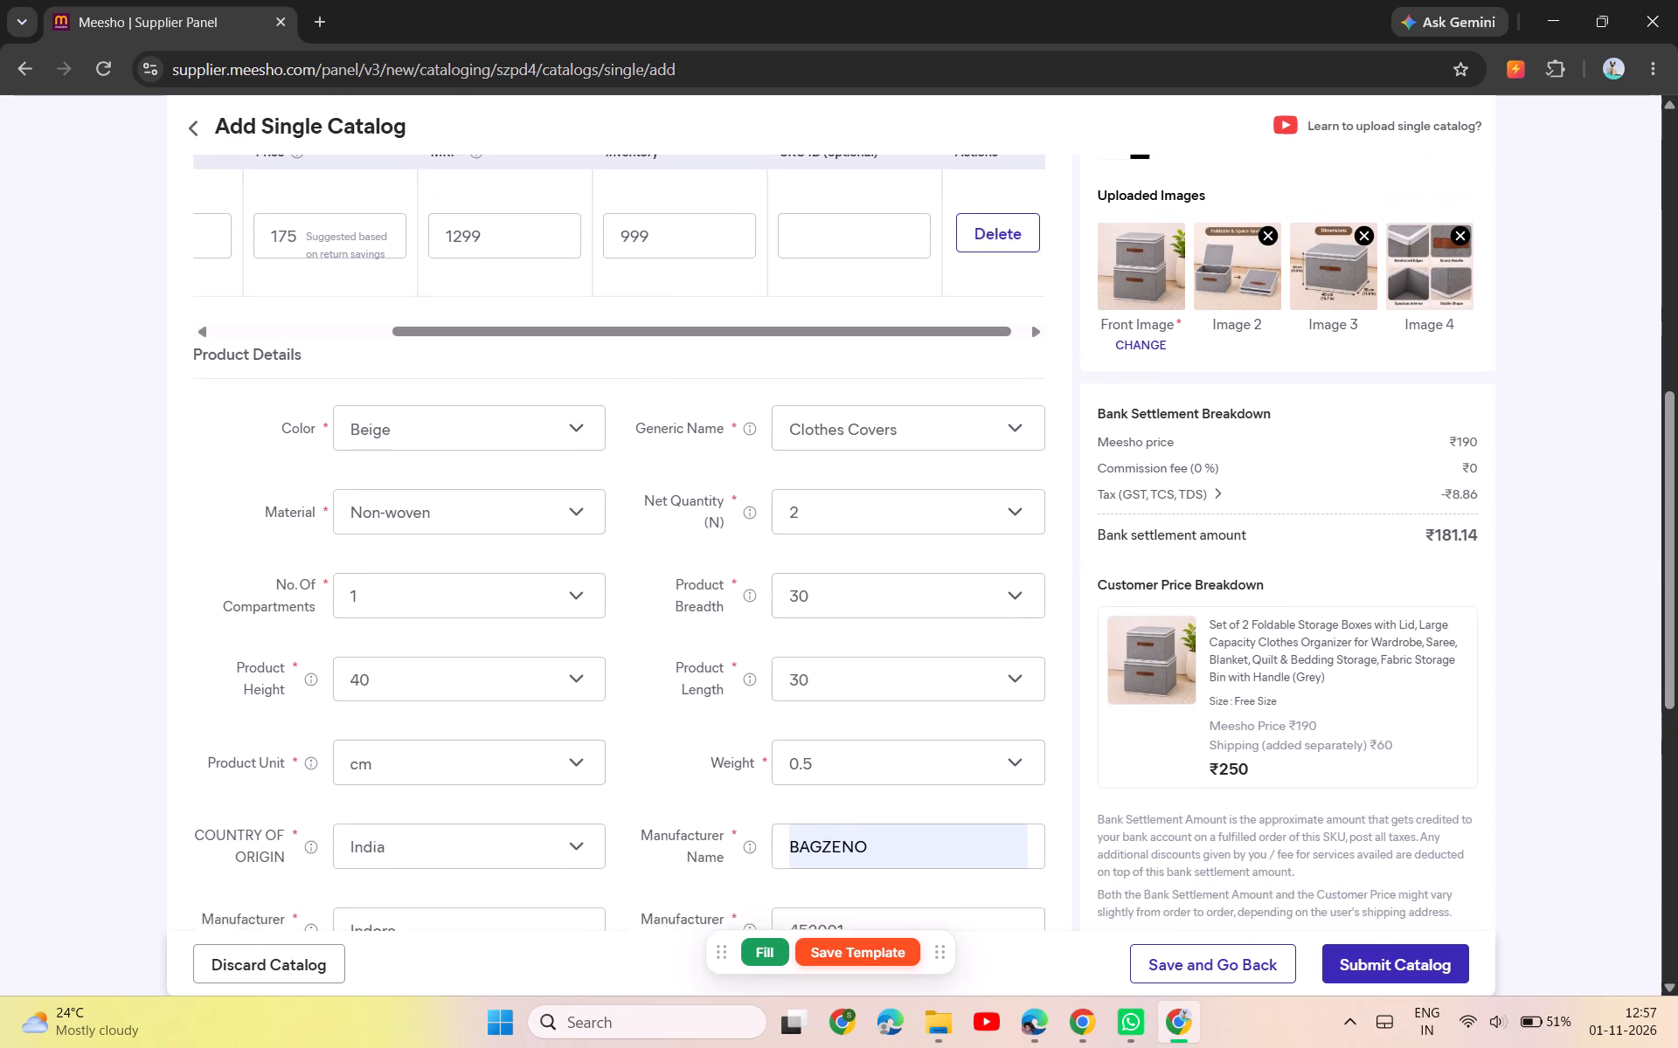
click(1379, 955)
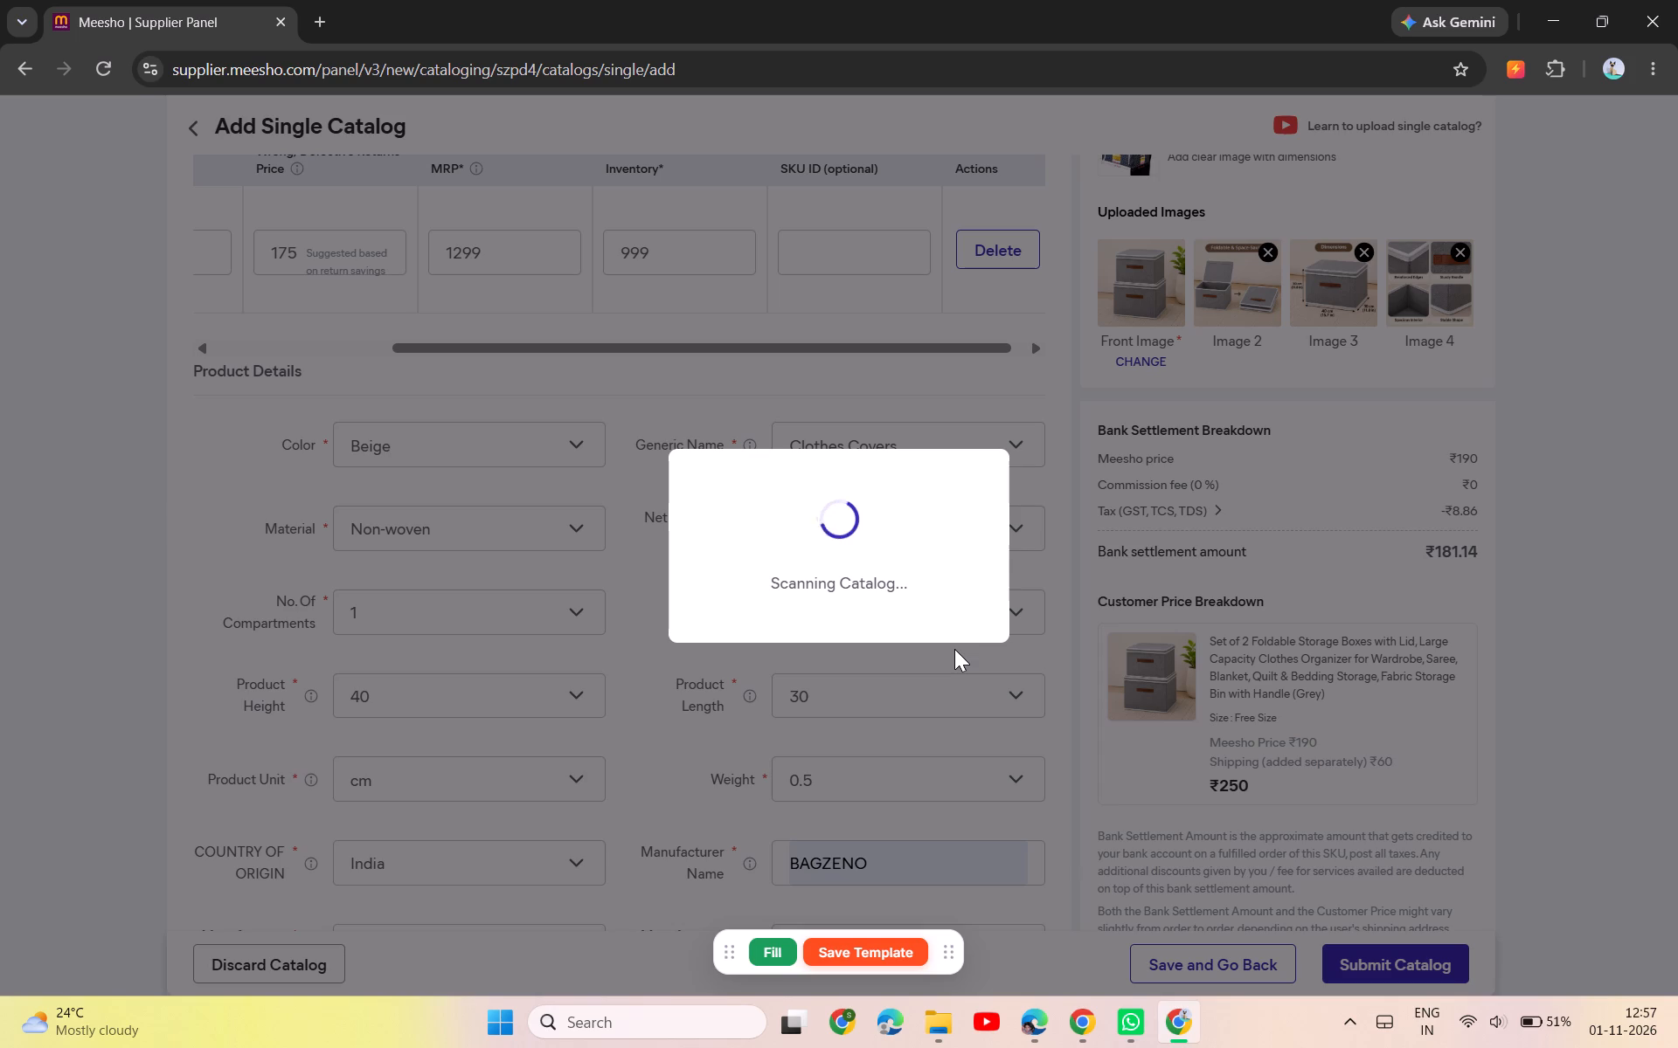
click(745, 665)
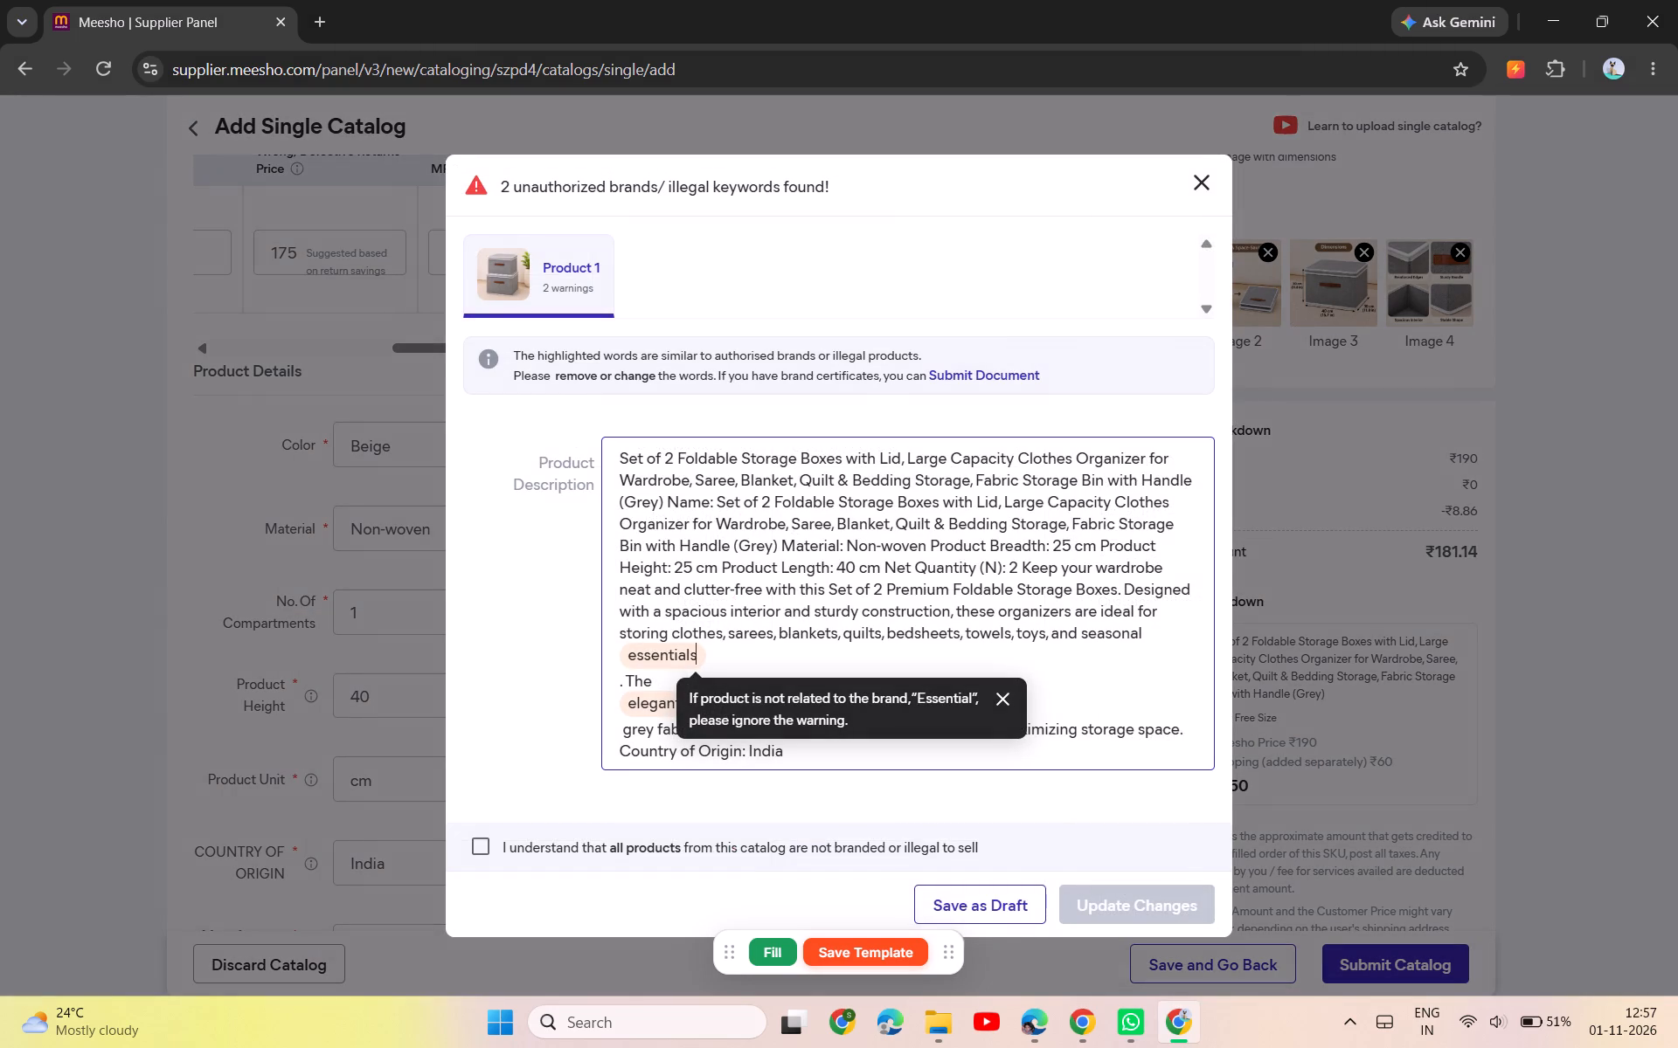
key(backslash)
key(BackSpace)
click(728, 712)
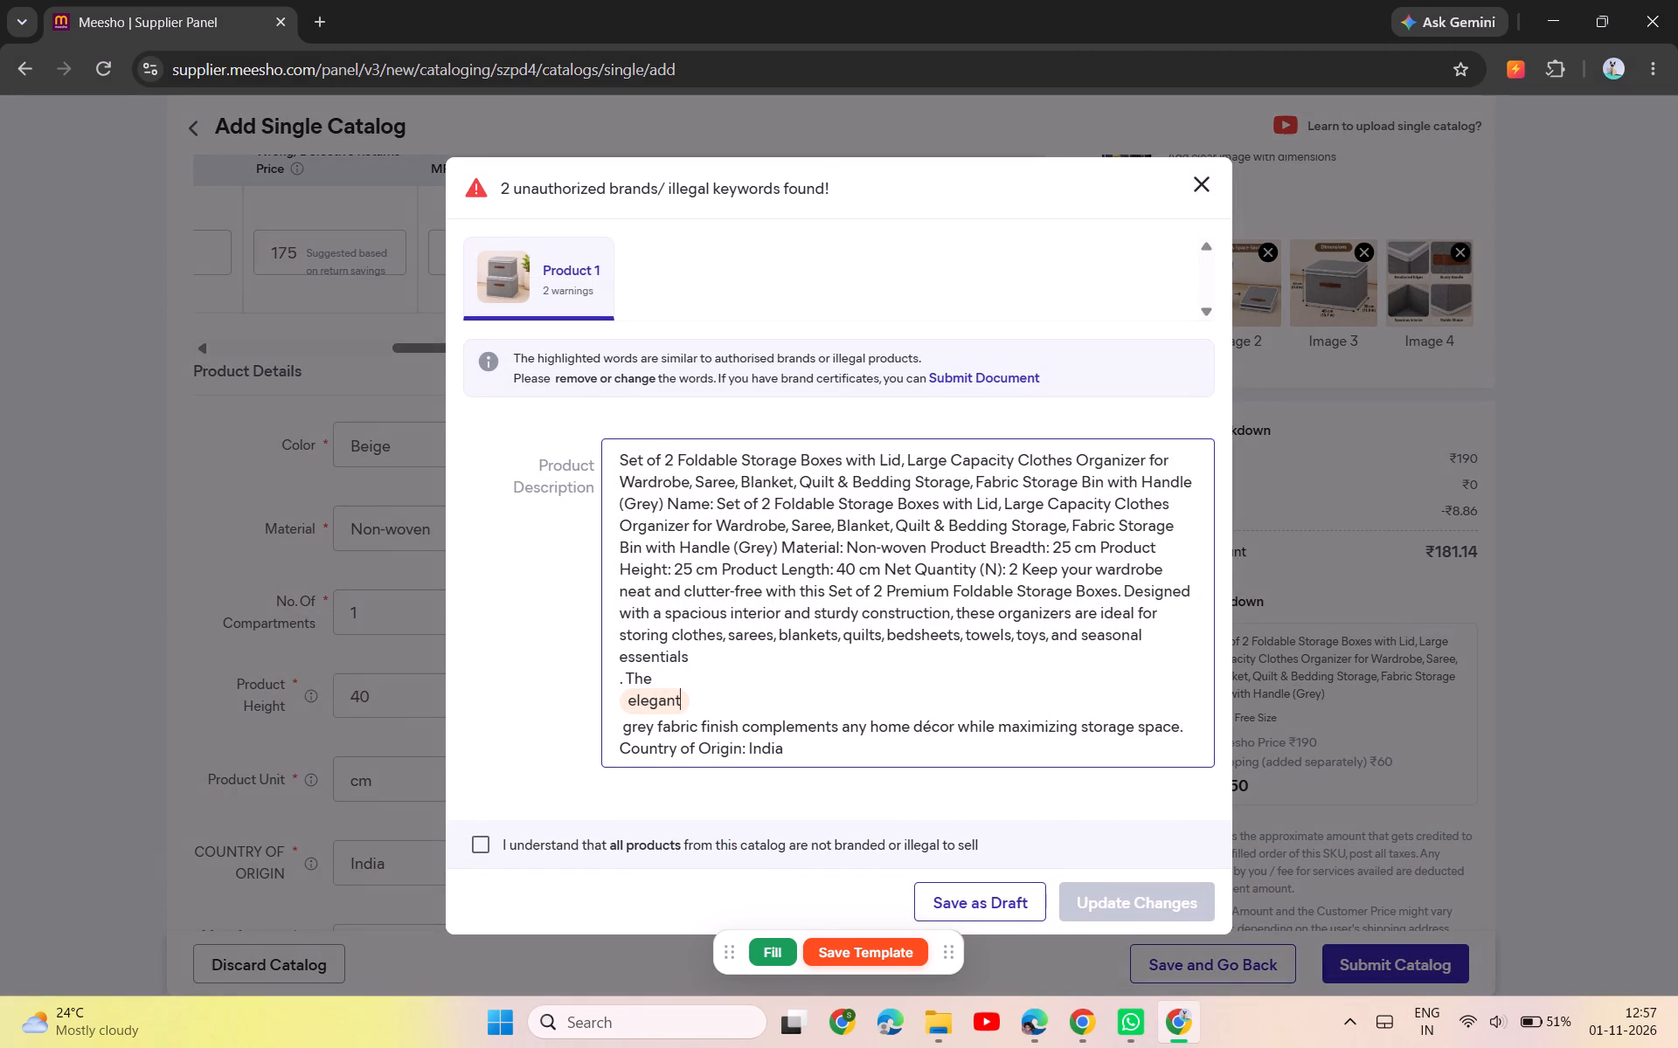
key(backslash)
key(BackSpace)
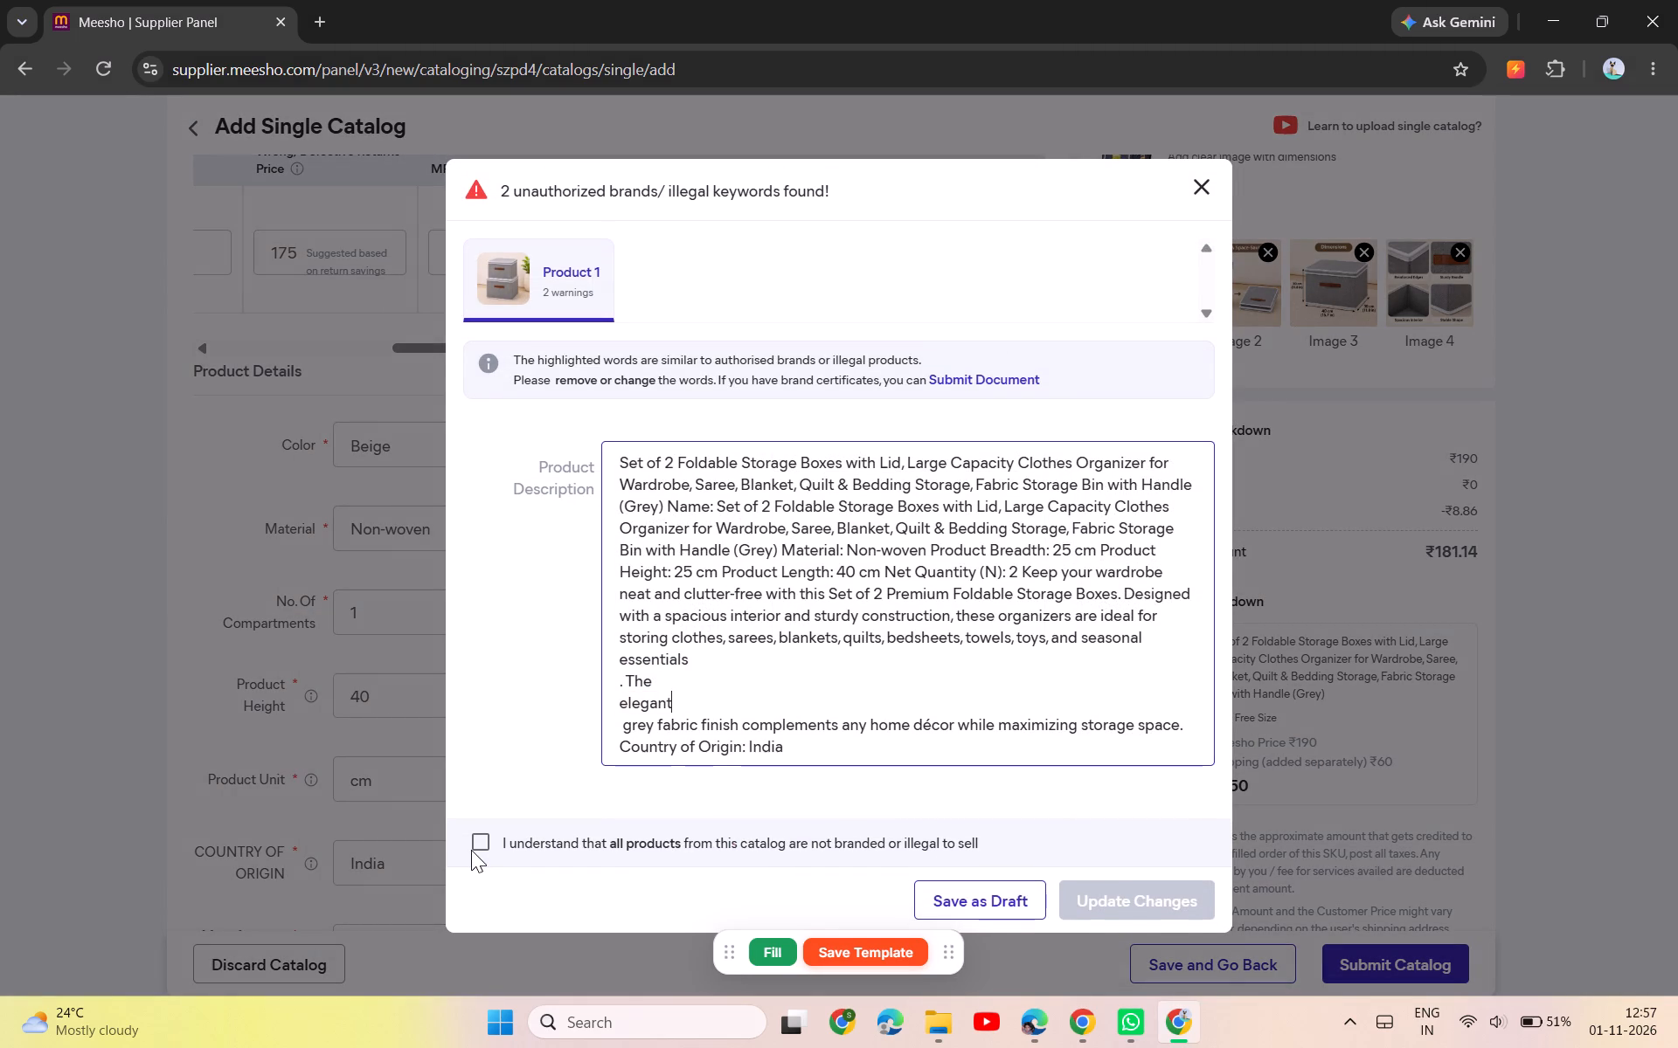
Declare that all products are not branded or illegal to sell, update the changes, and proceed with the quality-check submission.
click(471, 850)
click(1157, 900)
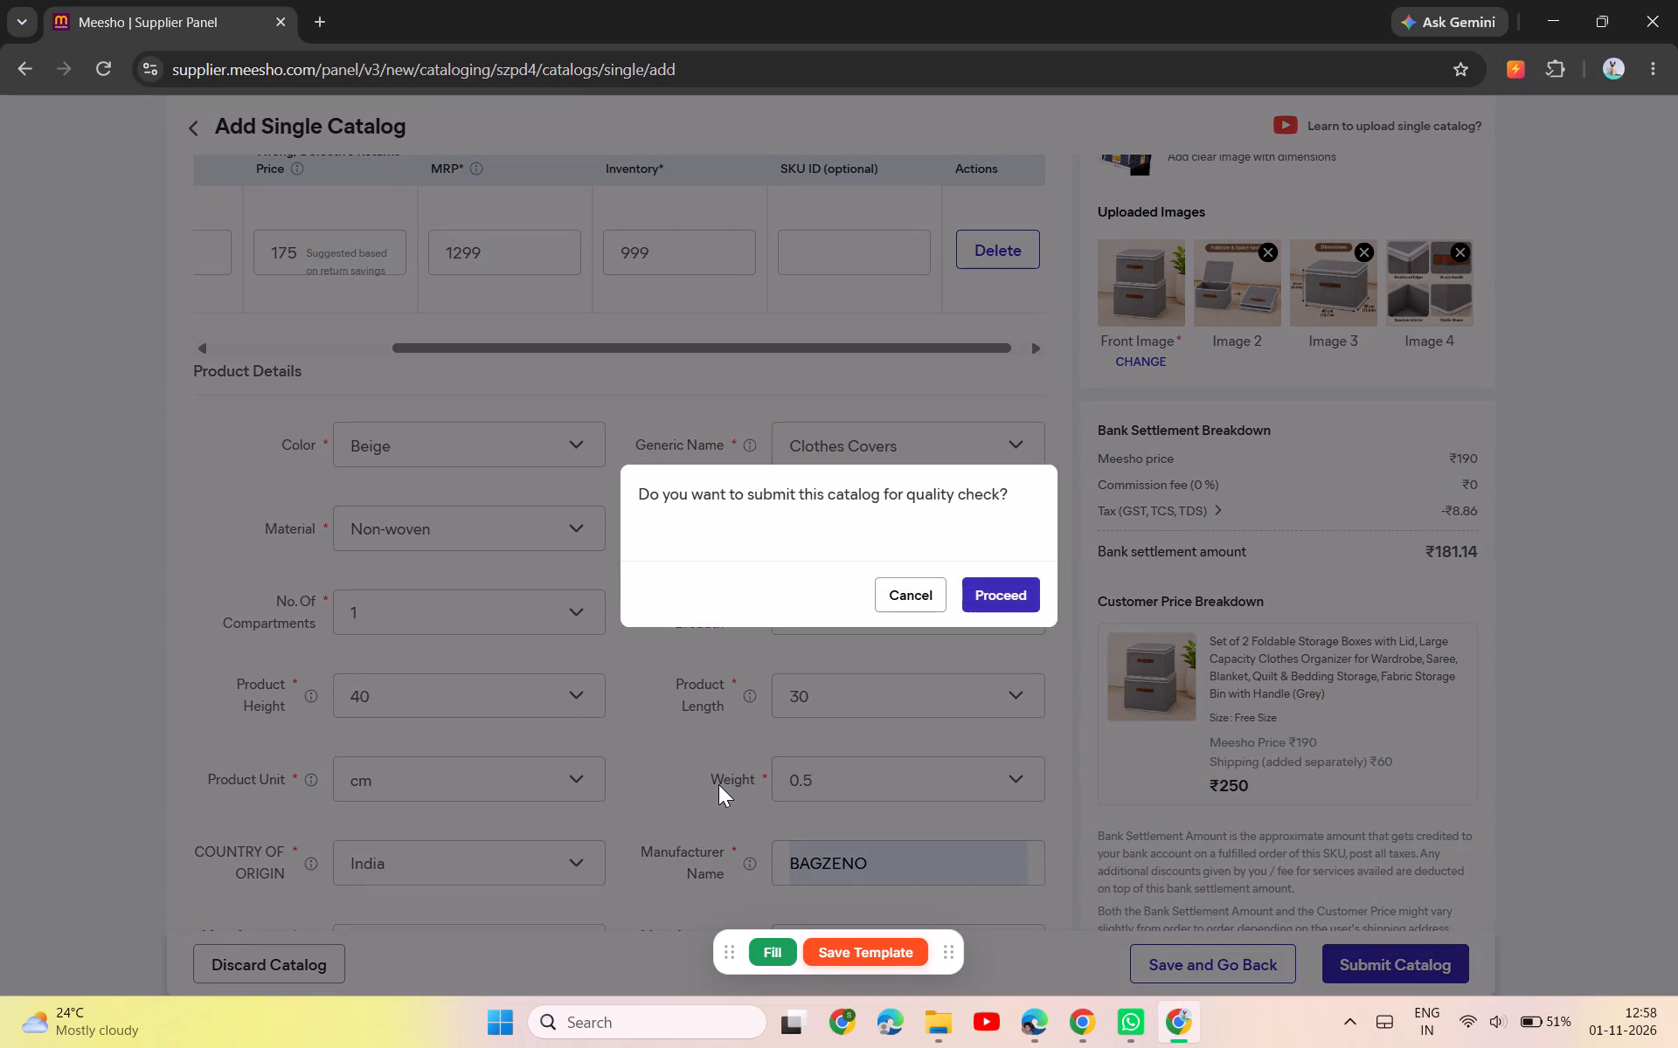
click(1016, 596)
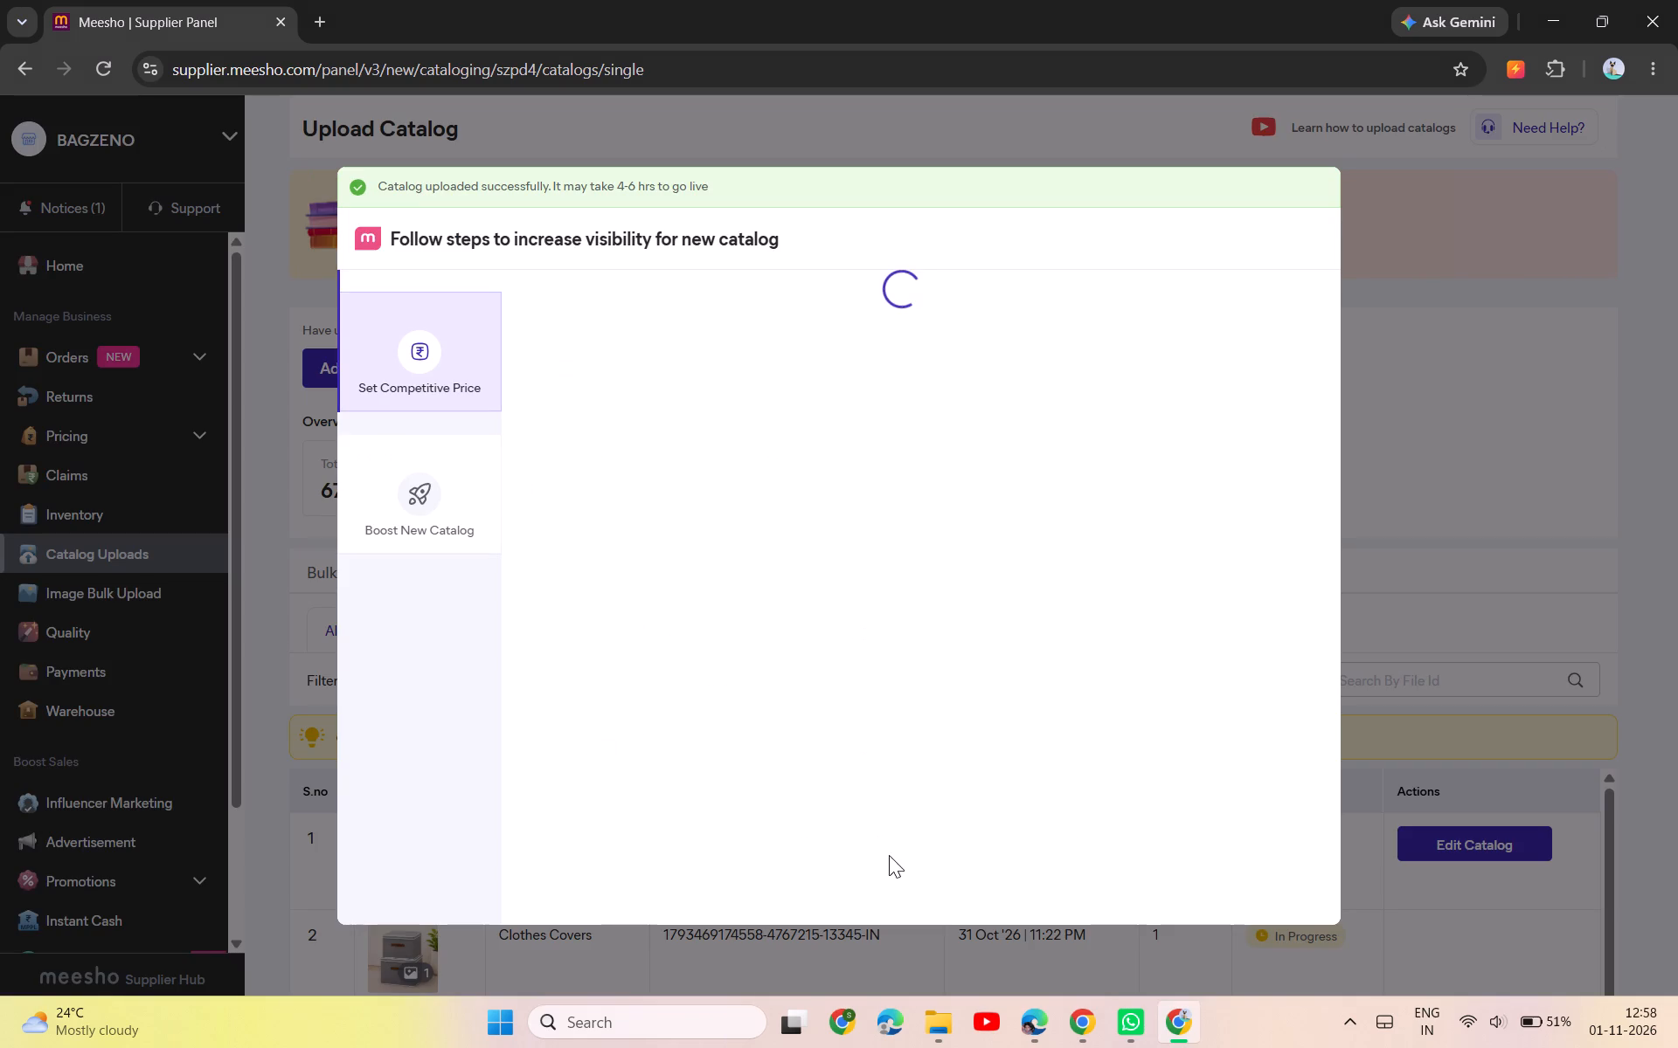
Skip the recommended competitive price and close the new-catalog visibility suggestions.
click(1149, 891)
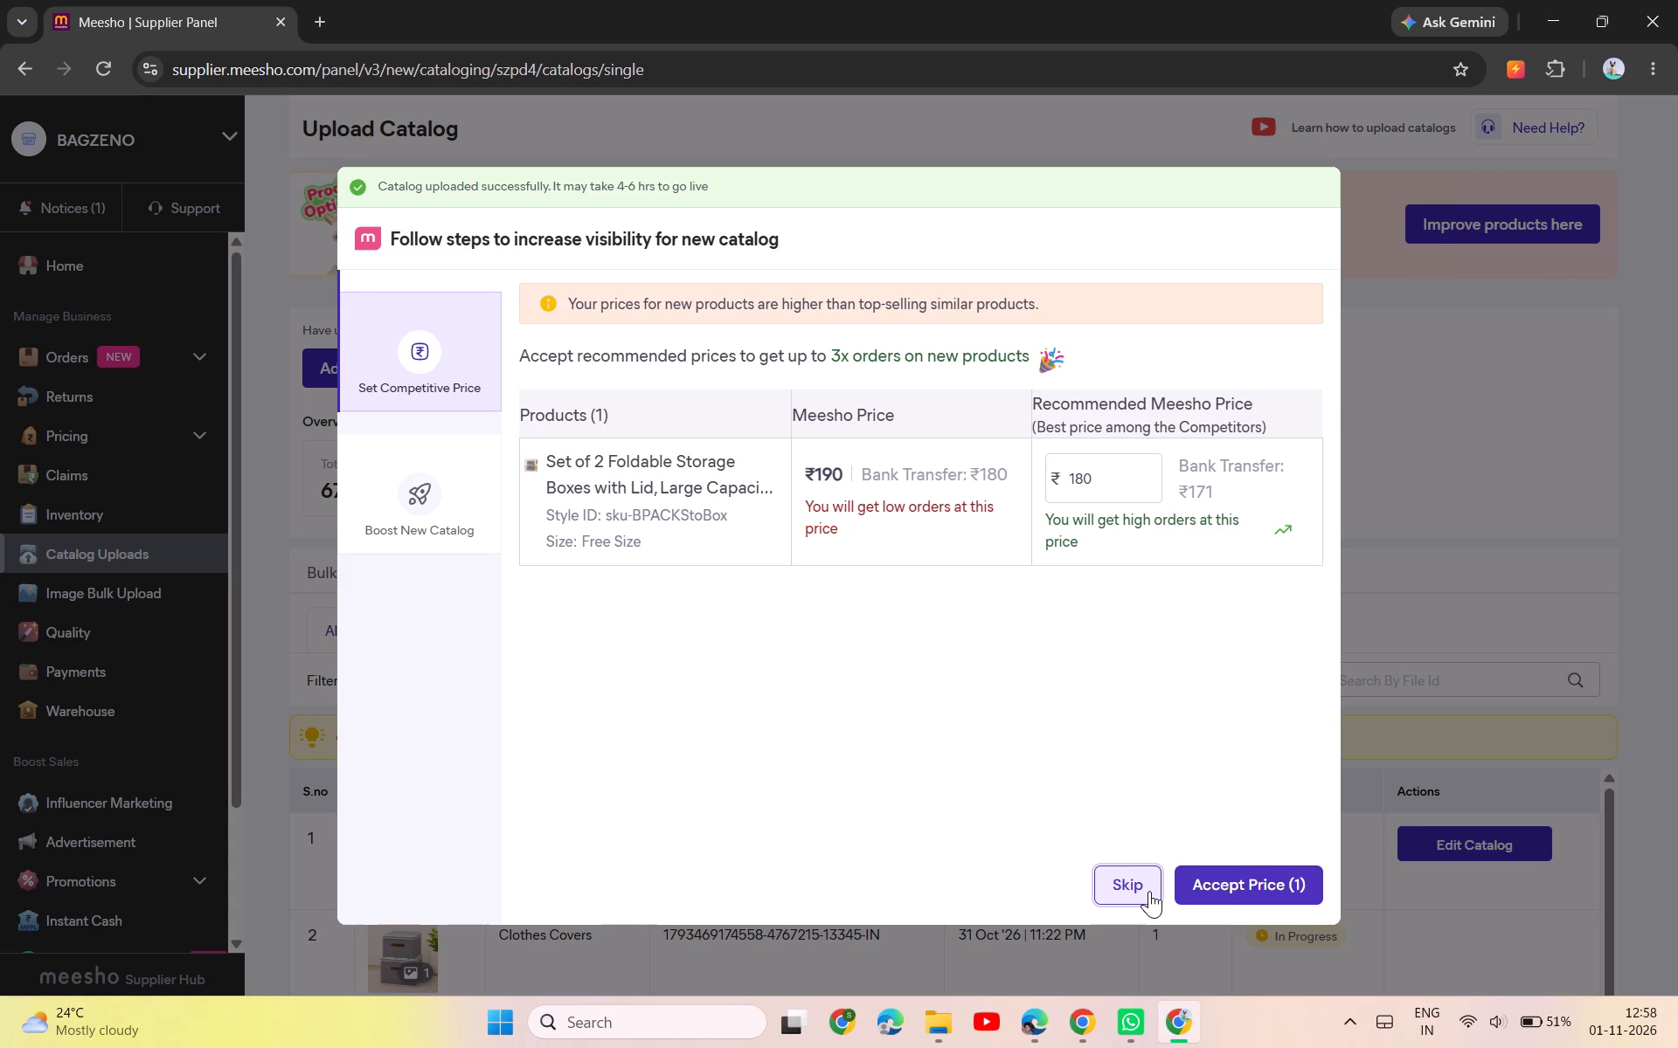
click(1138, 884)
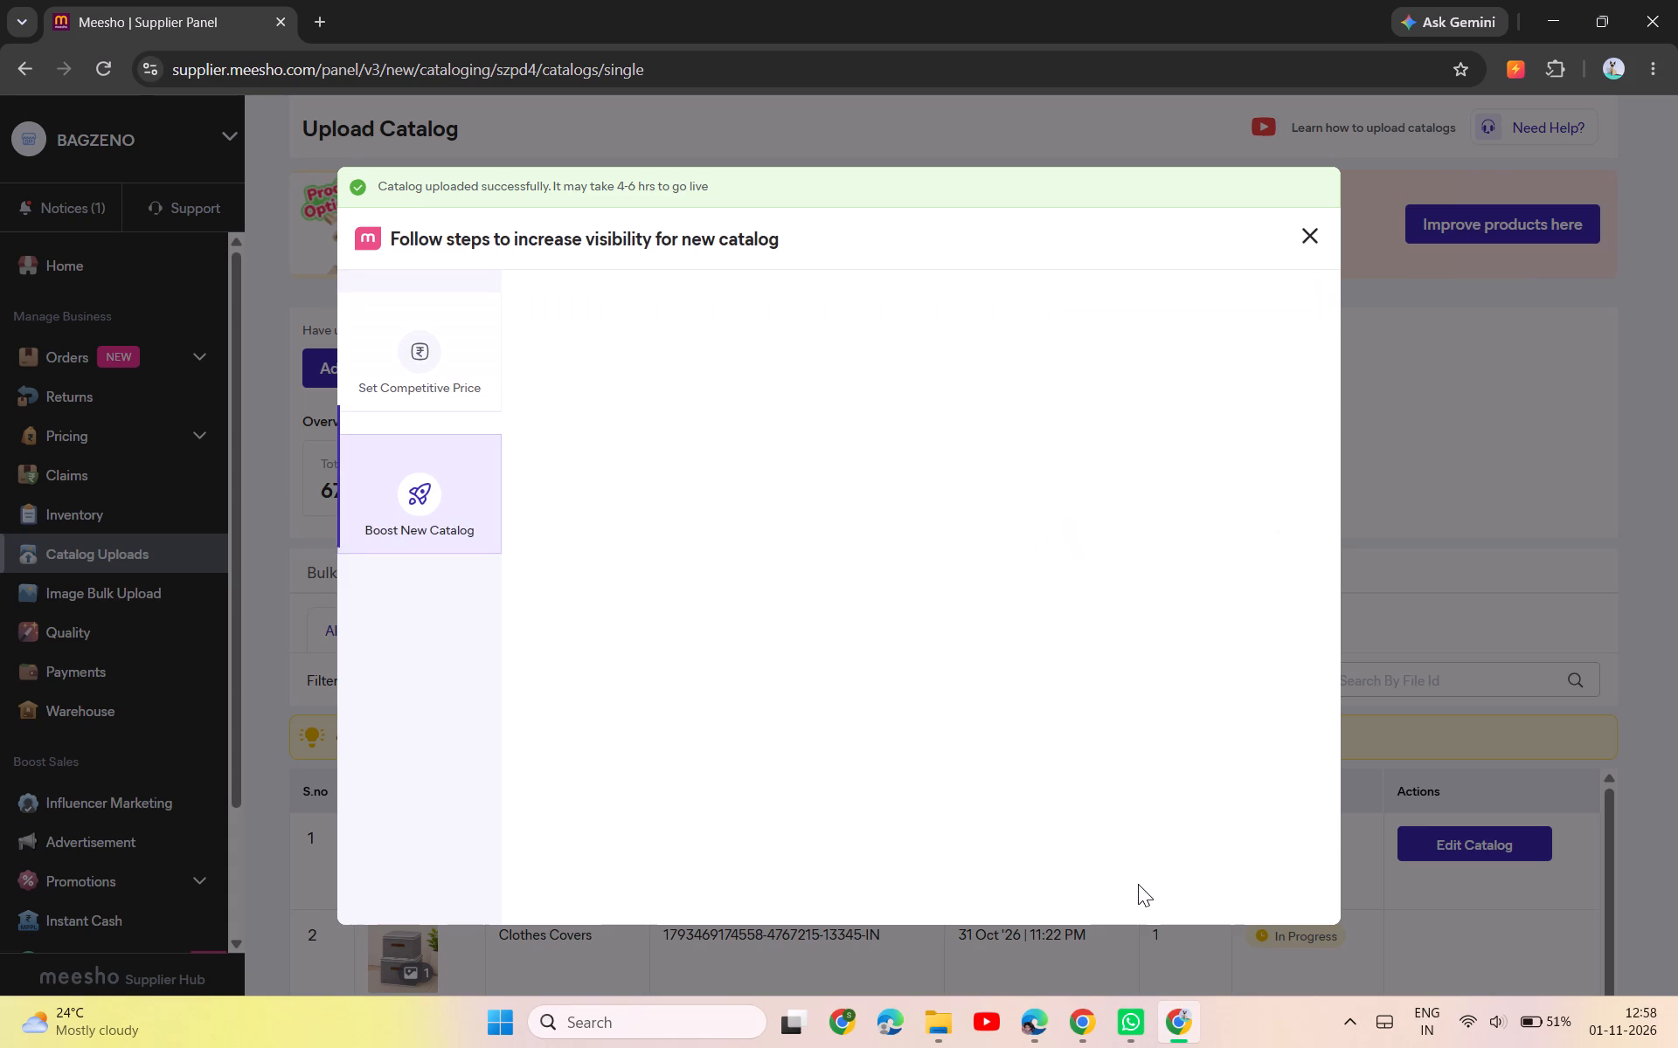
click(1313, 232)
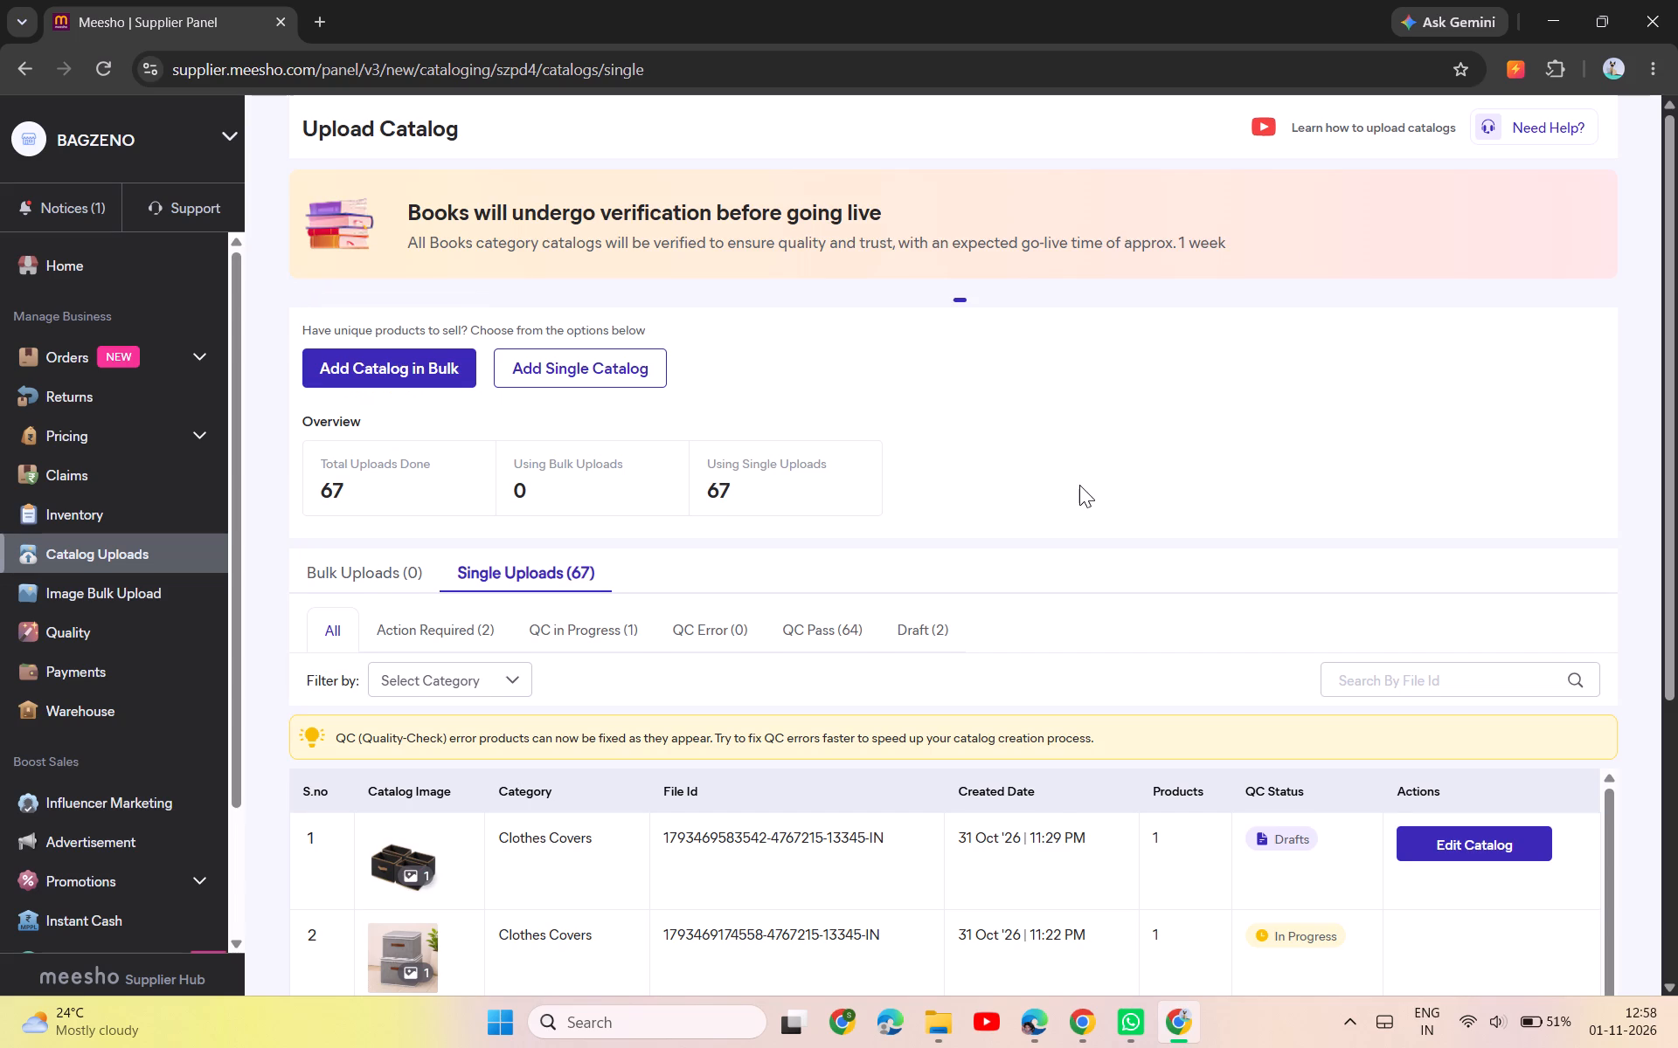
Examine the single uploads list and the QC status of the recent catalogs.
scroll(1079, 485, down, 5)
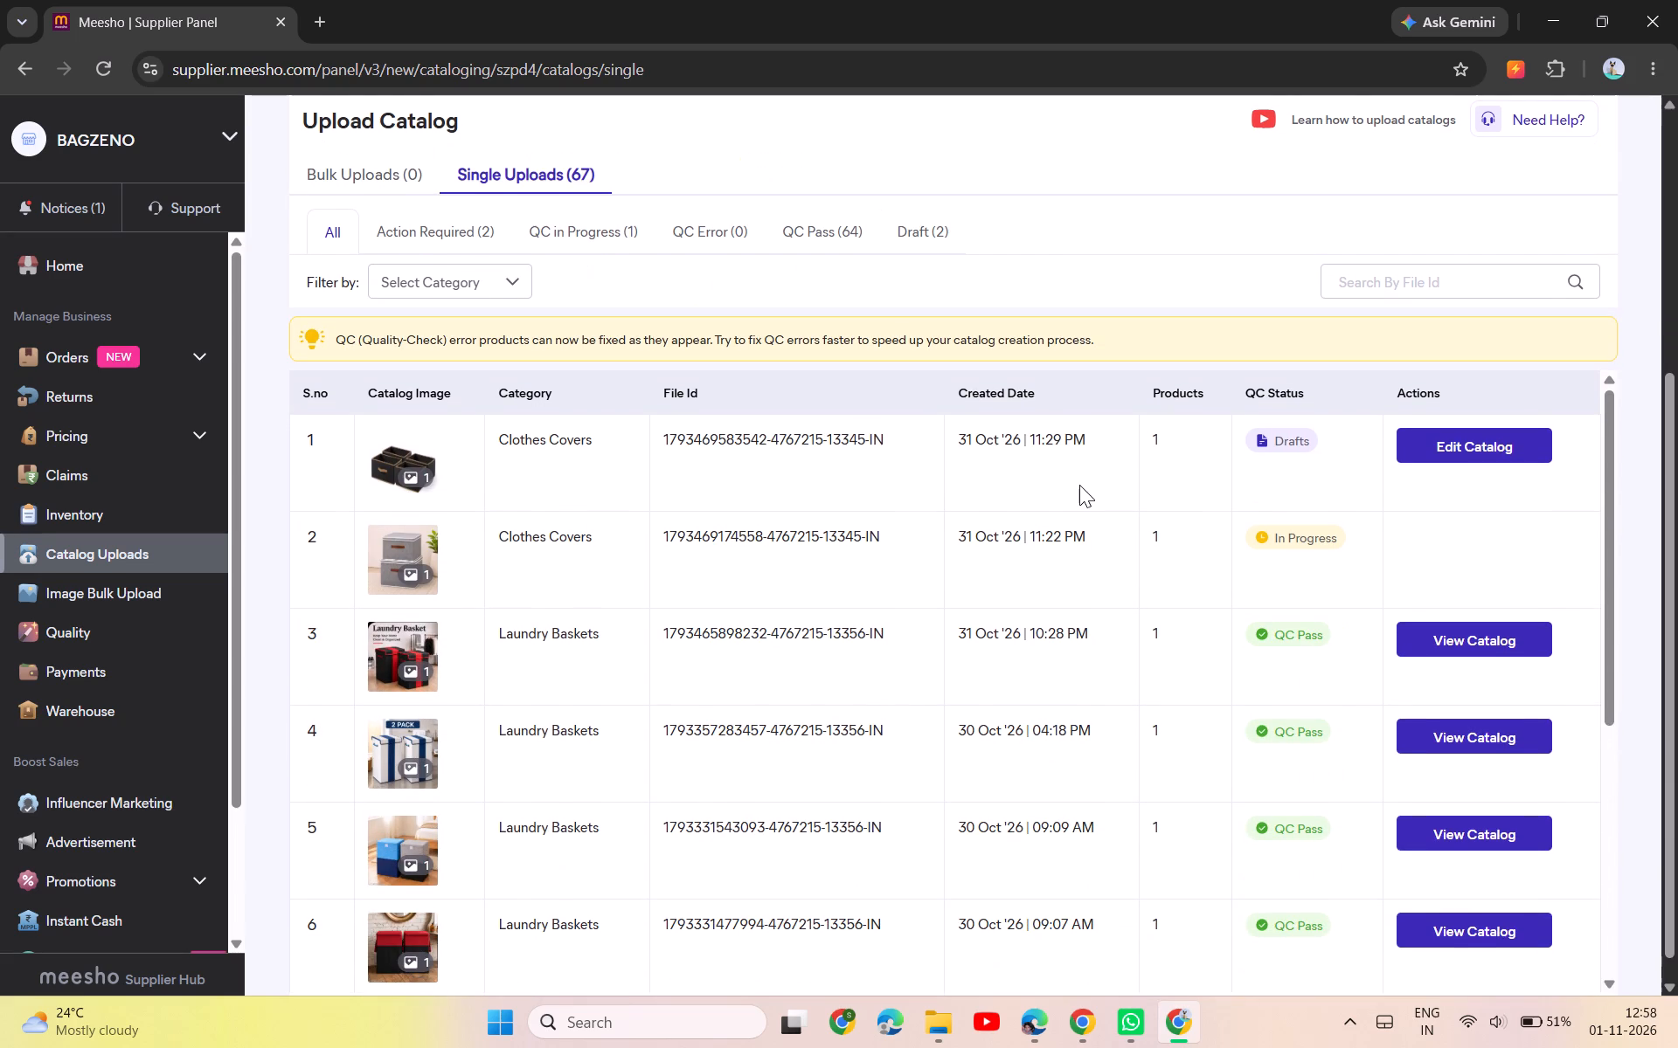
scroll(1079, 485, up, 2)
scroll(1212, 441, up, 1)
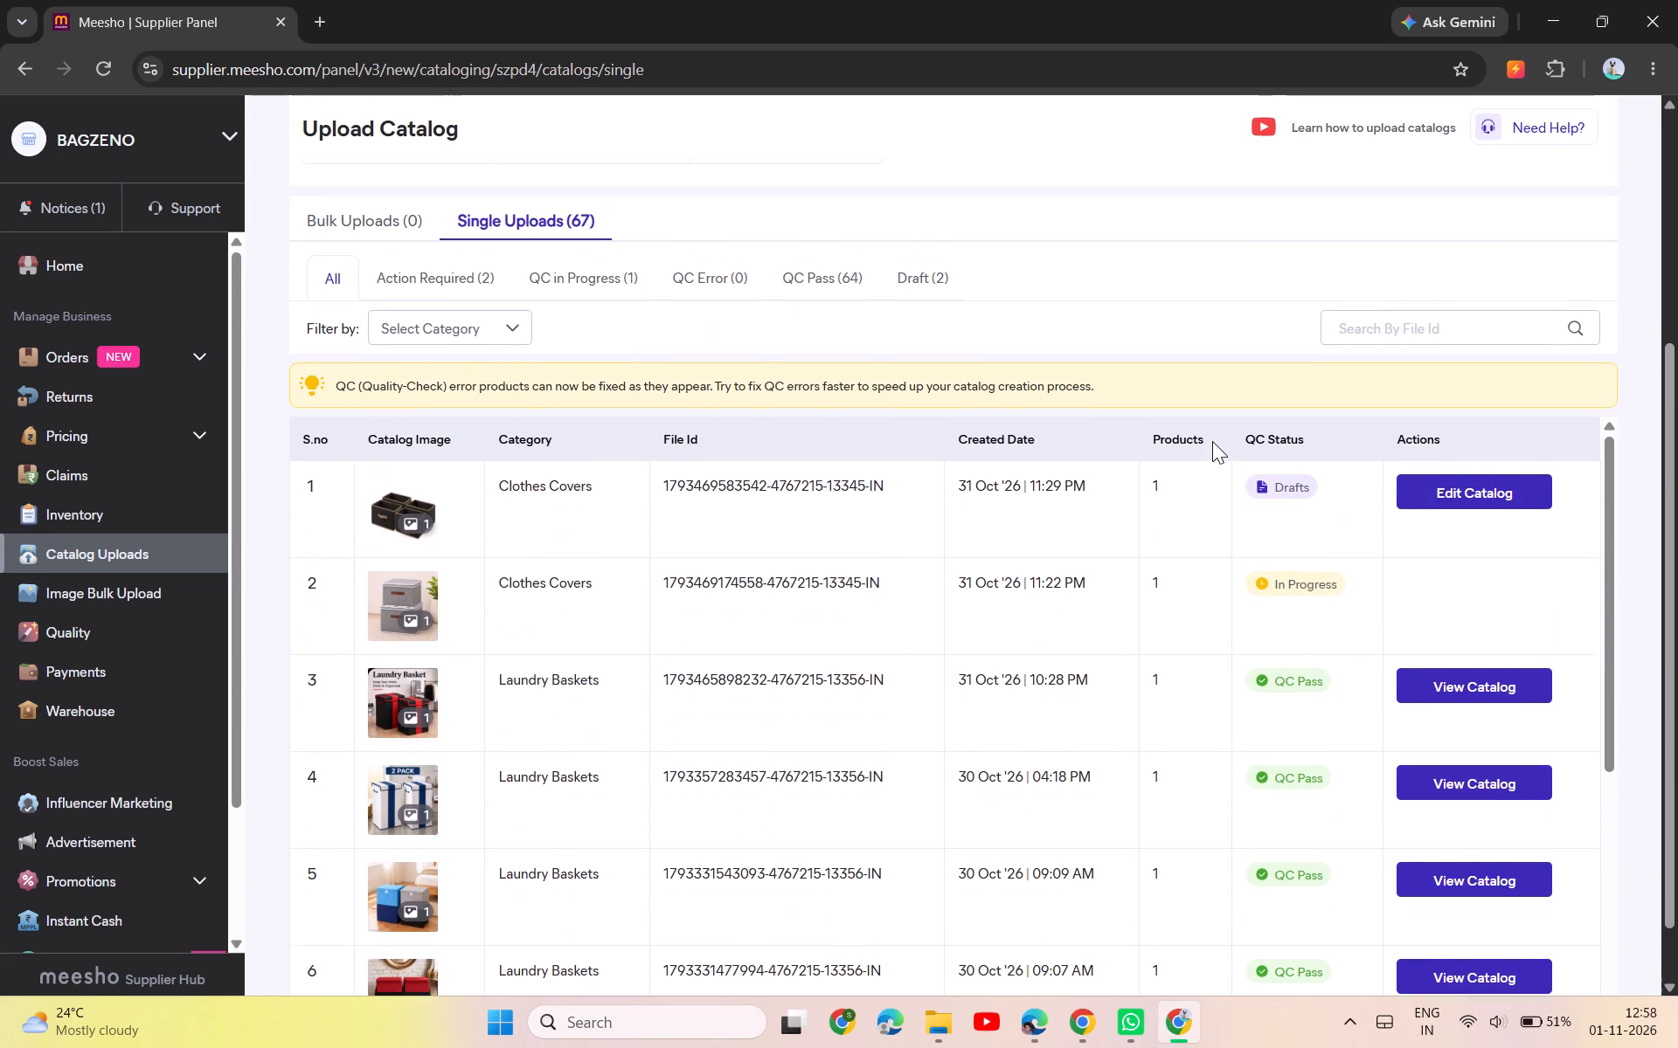
scroll(1165, 385, up, 1)
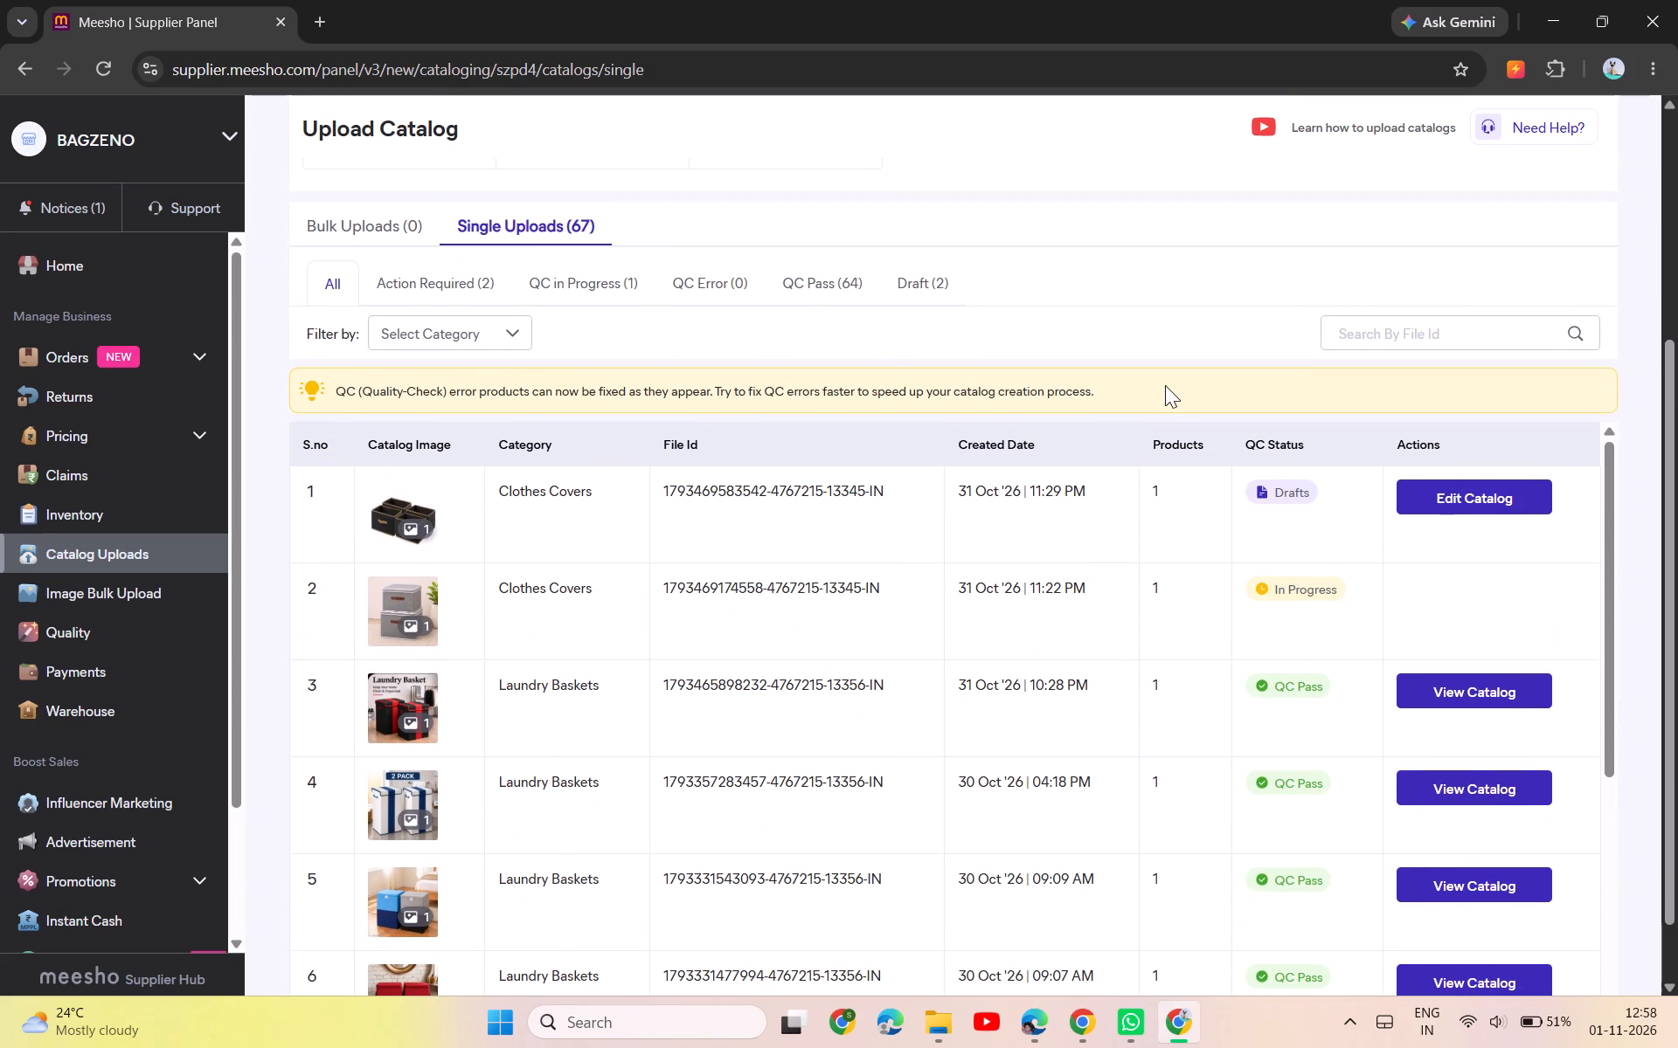
scroll(1165, 385, up, 1)
scroll(1165, 385, down, 3)
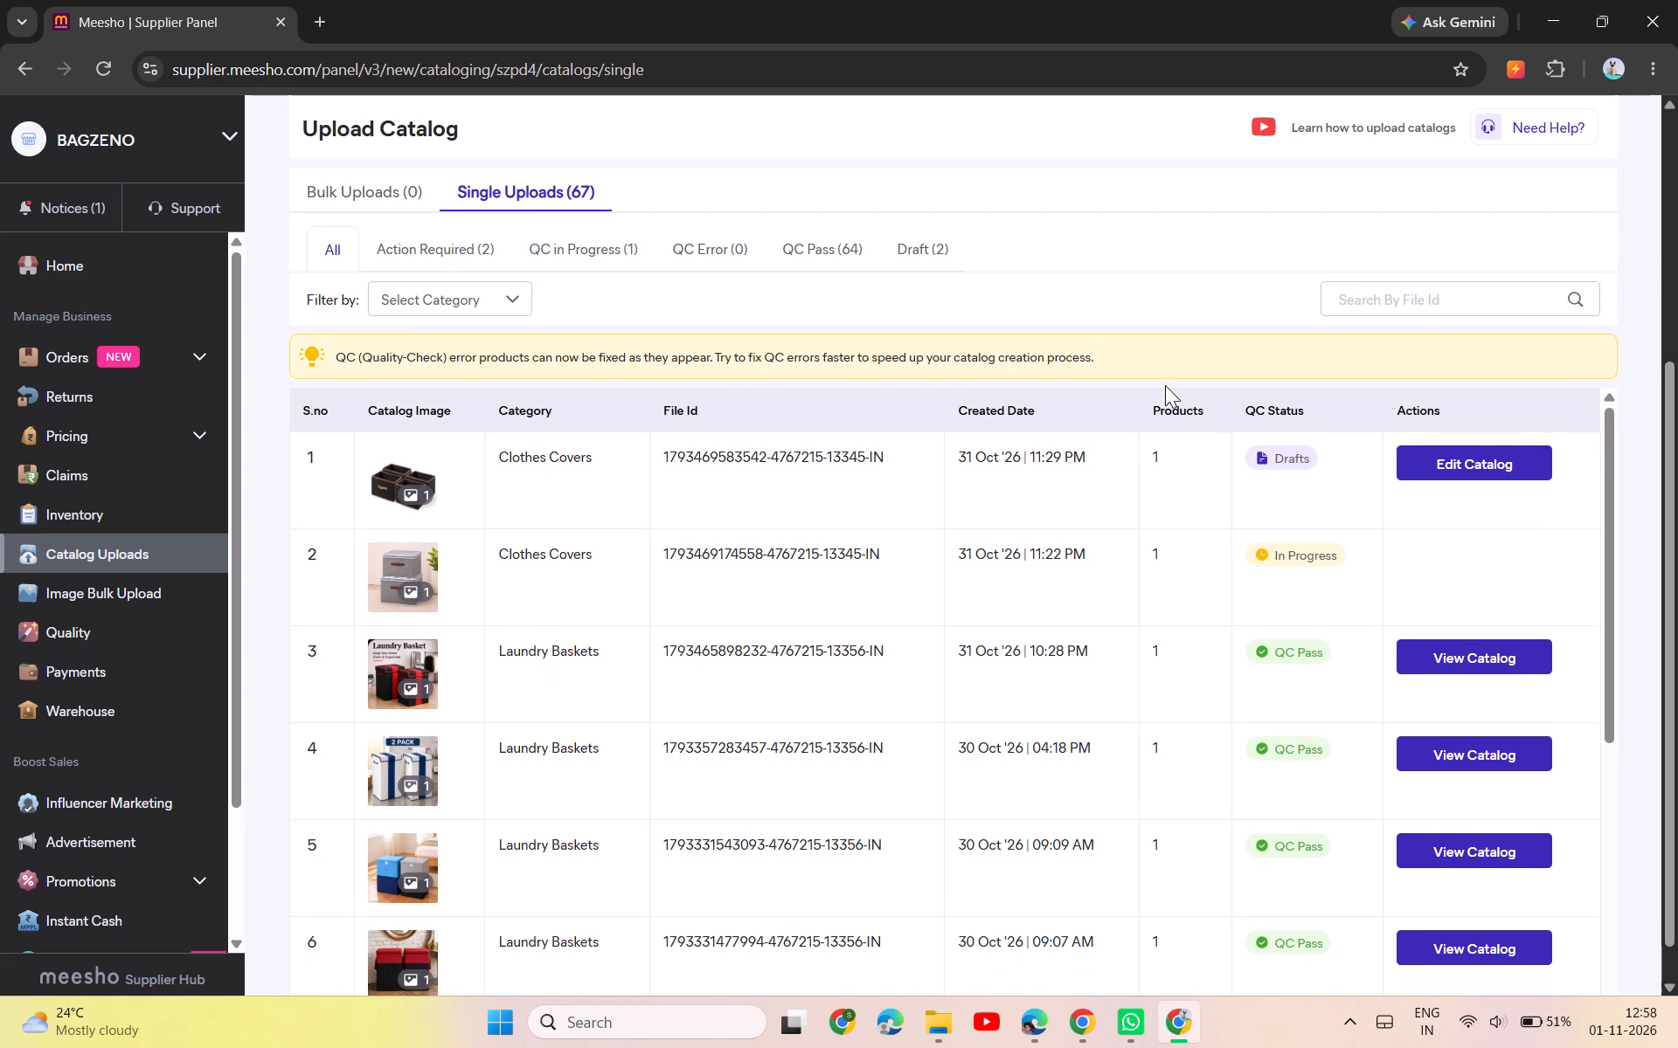
scroll(1165, 385, down, 3)
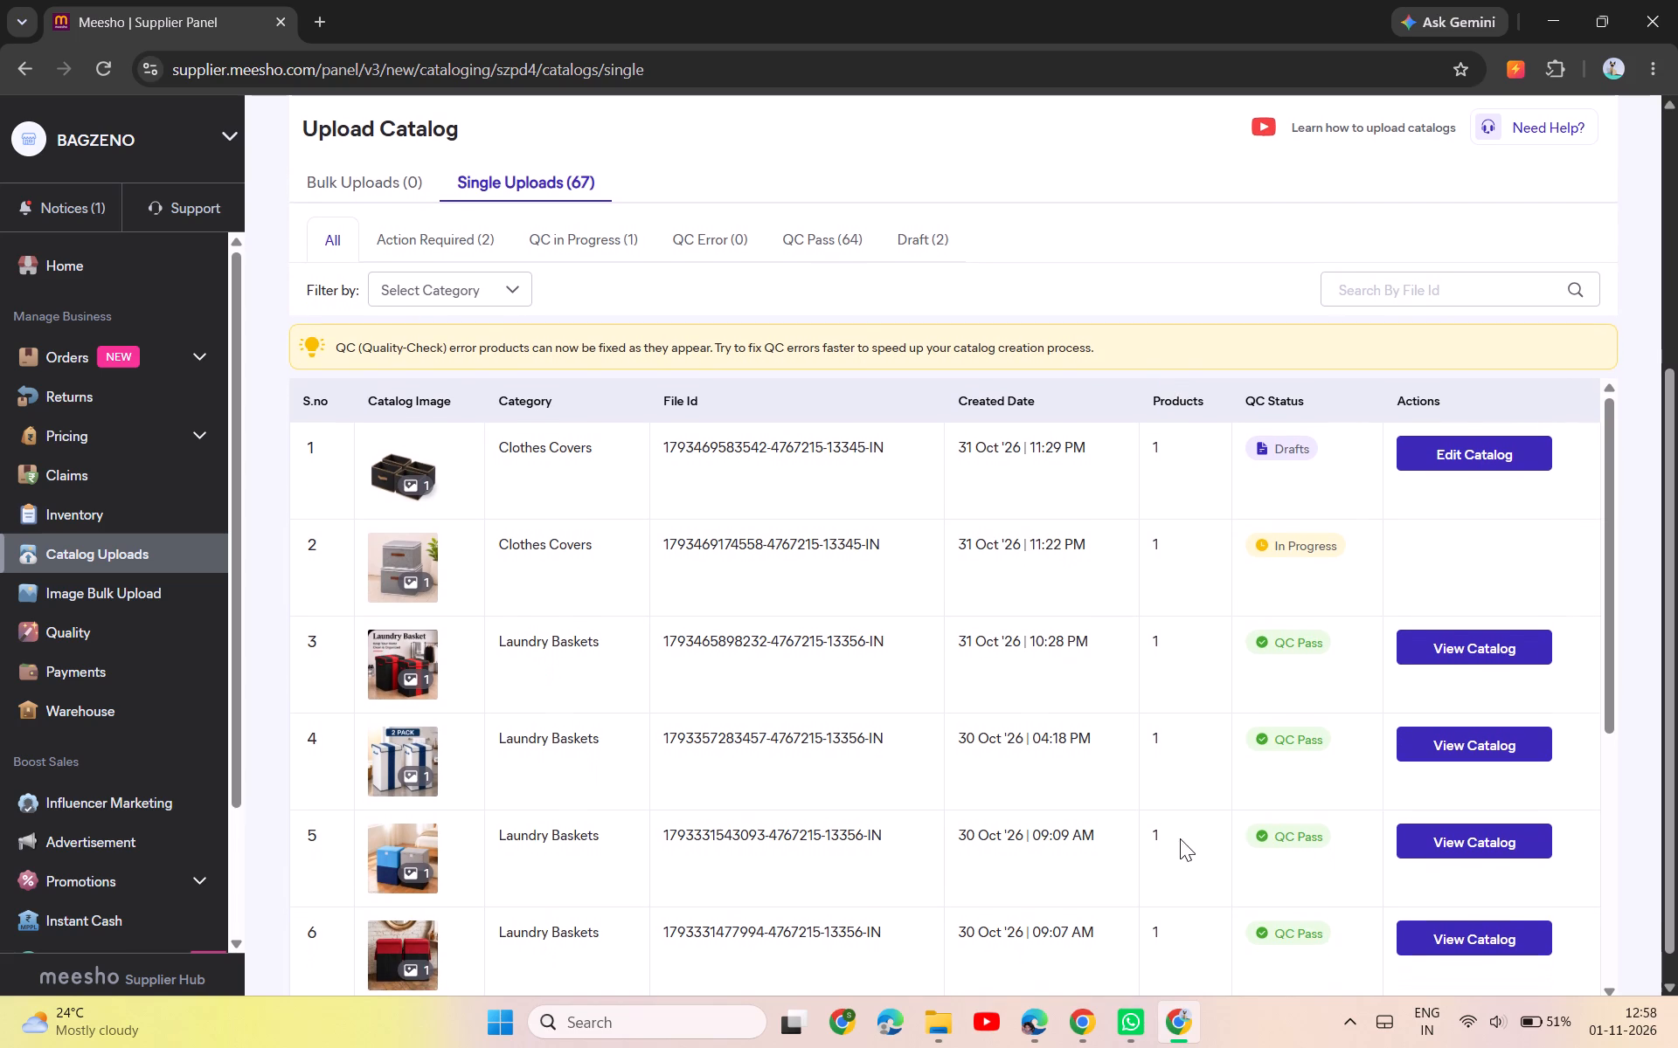
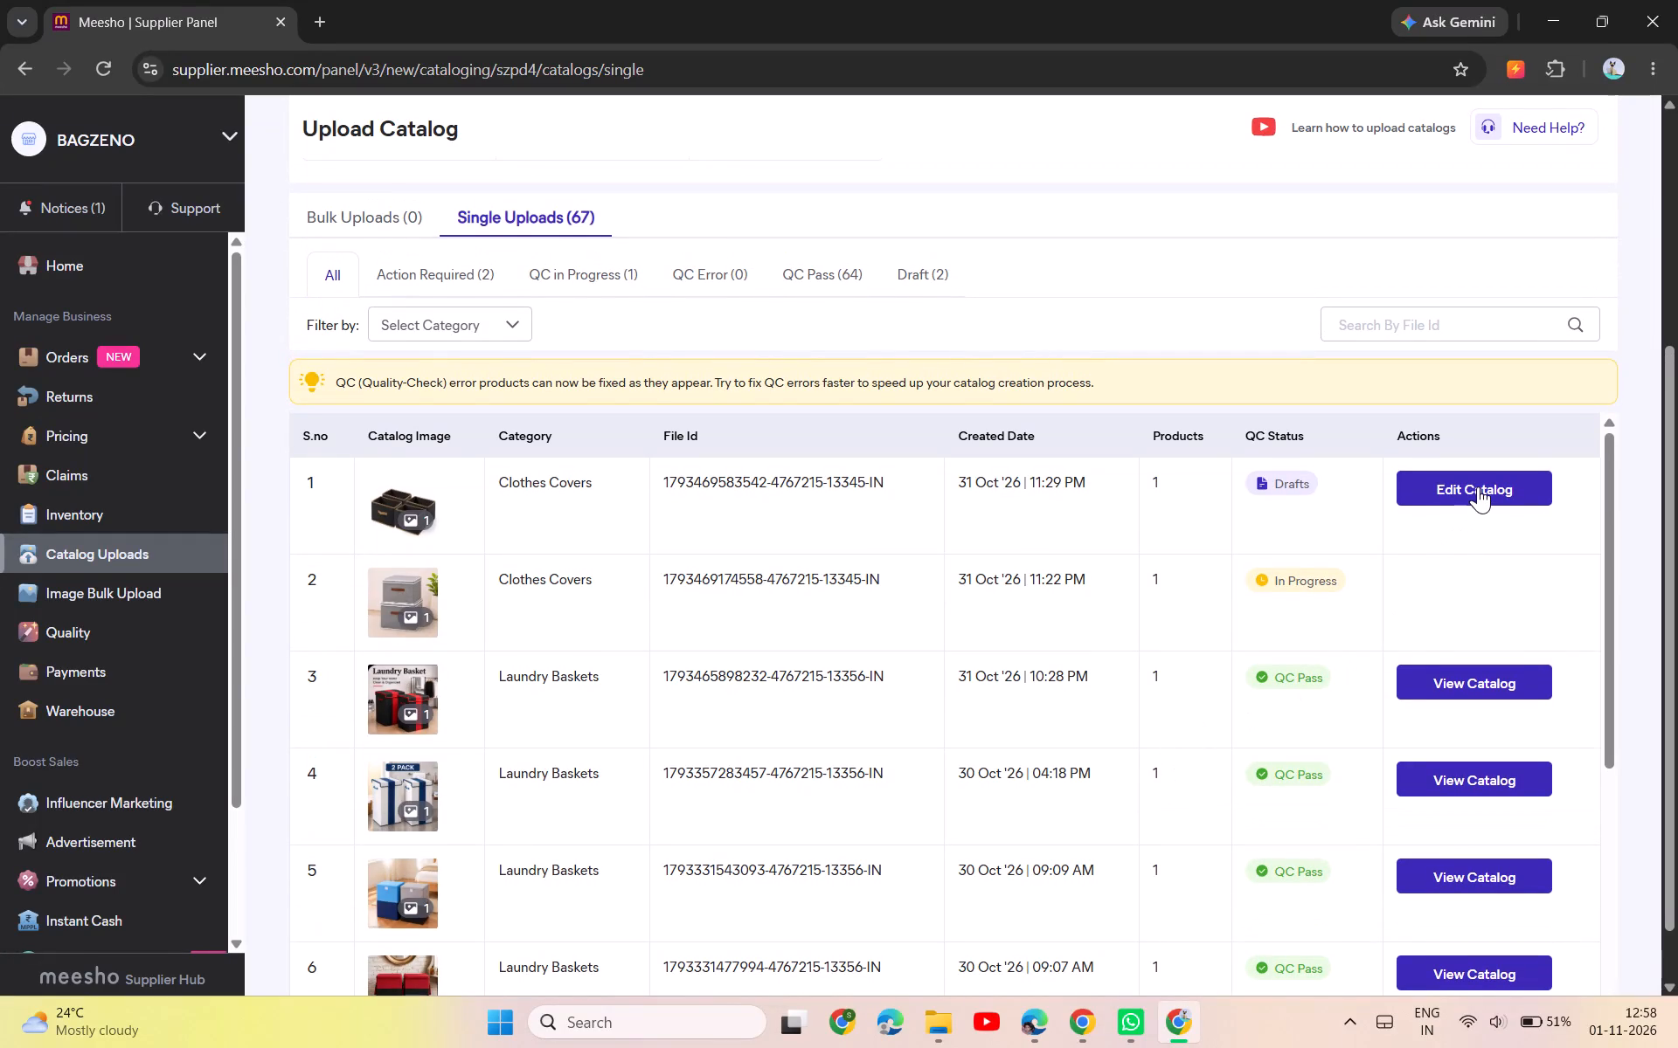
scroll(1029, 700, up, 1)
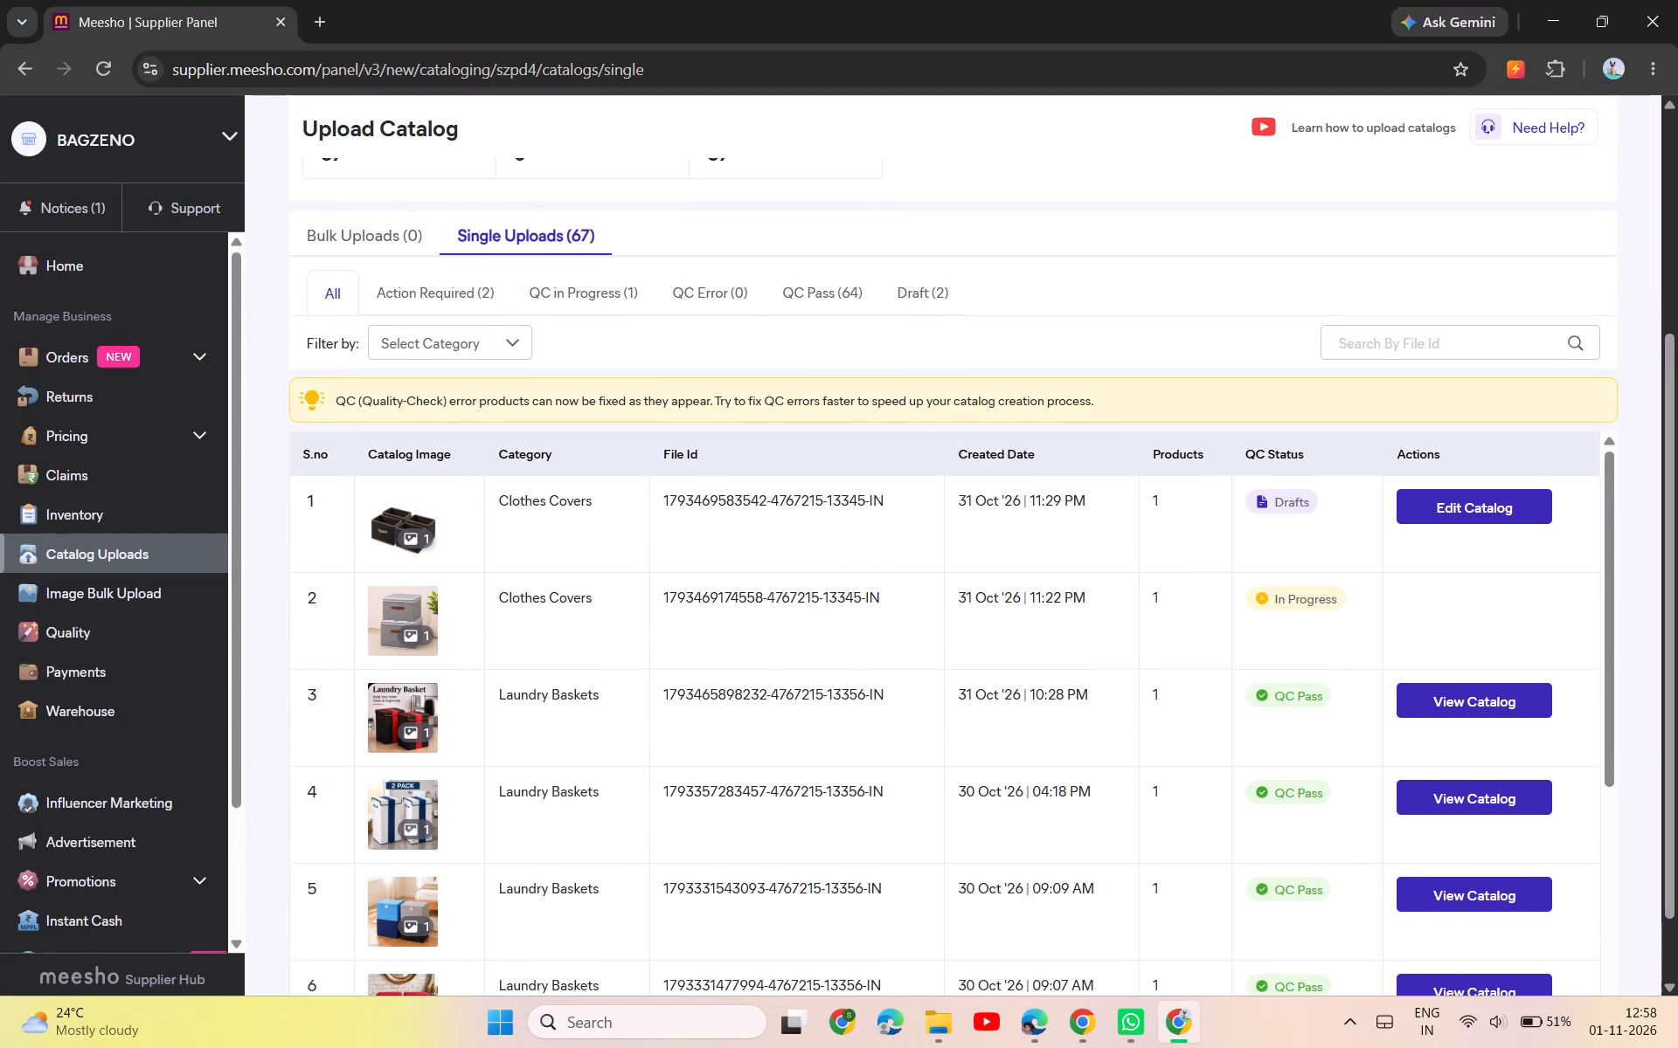
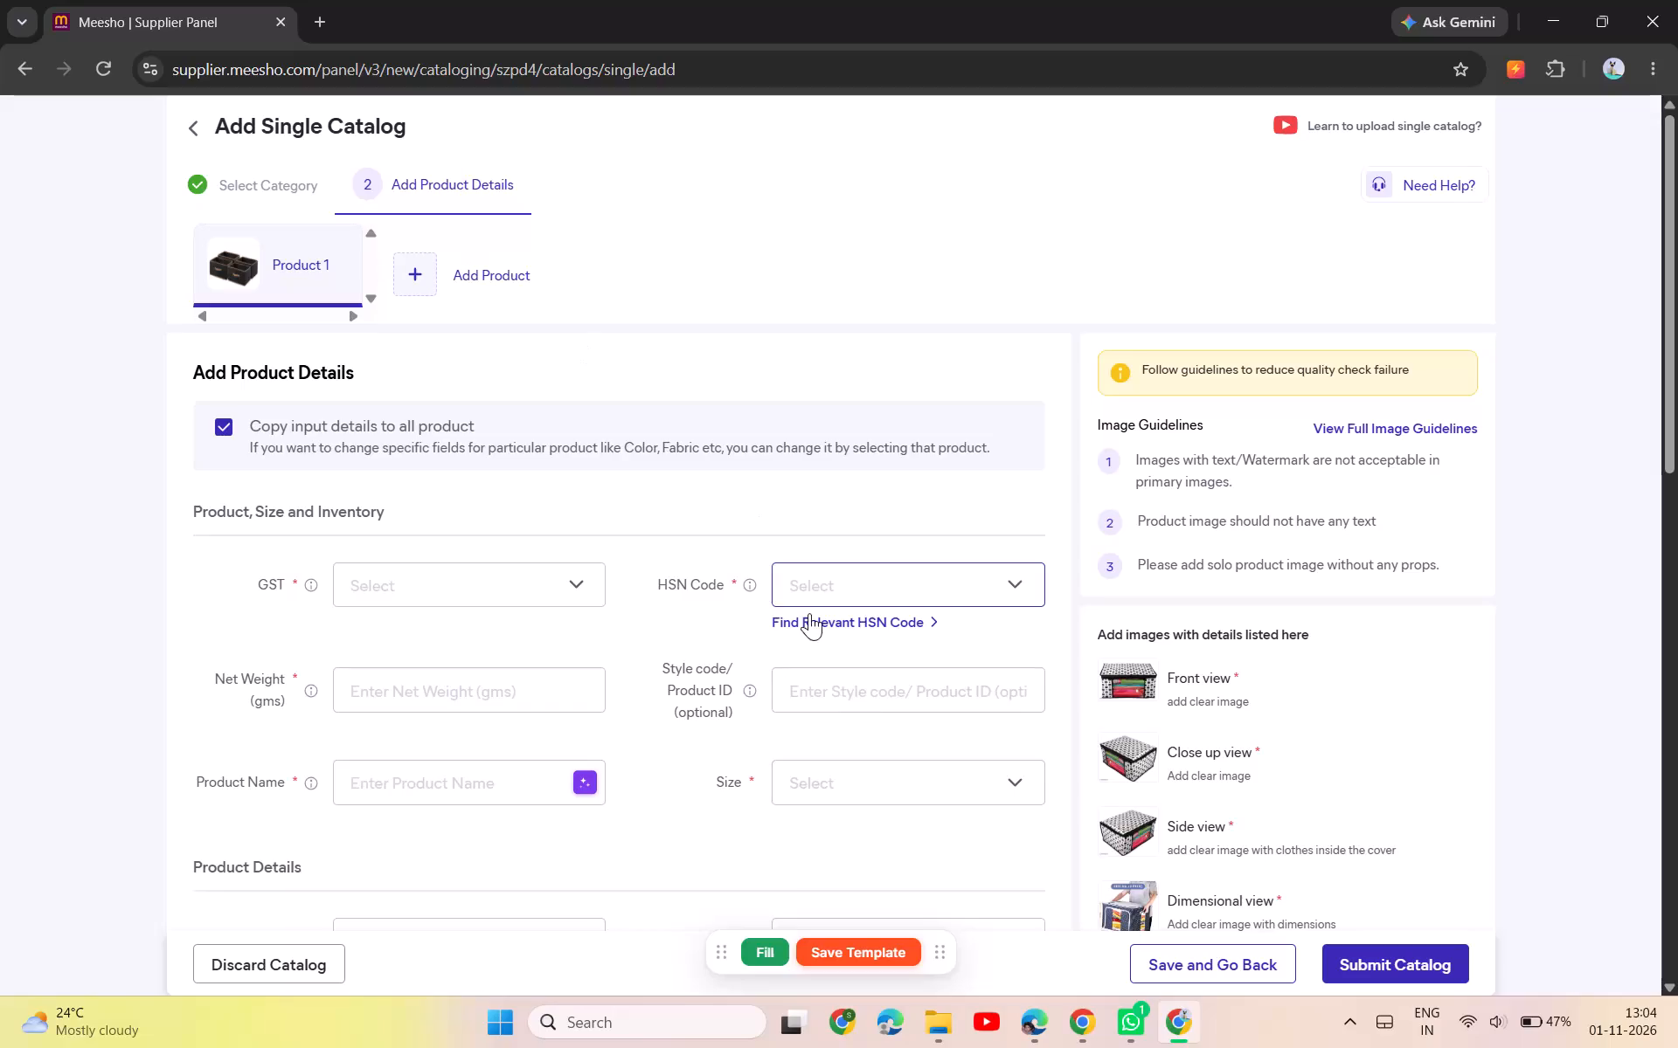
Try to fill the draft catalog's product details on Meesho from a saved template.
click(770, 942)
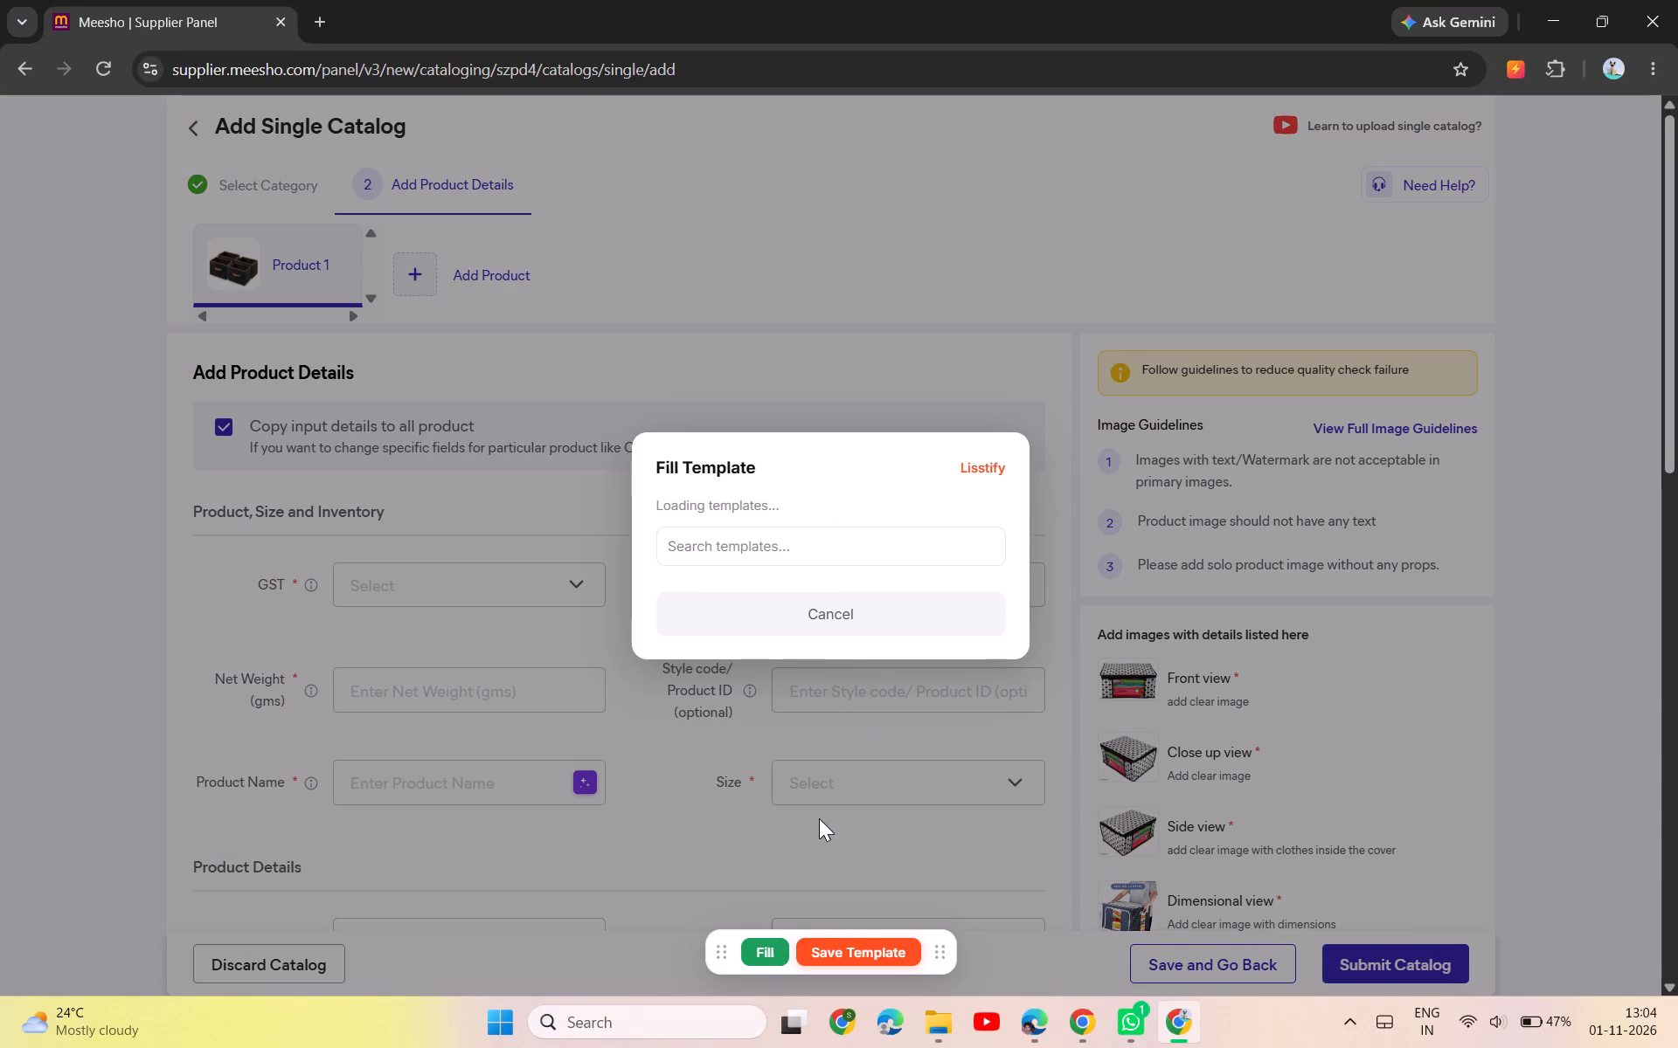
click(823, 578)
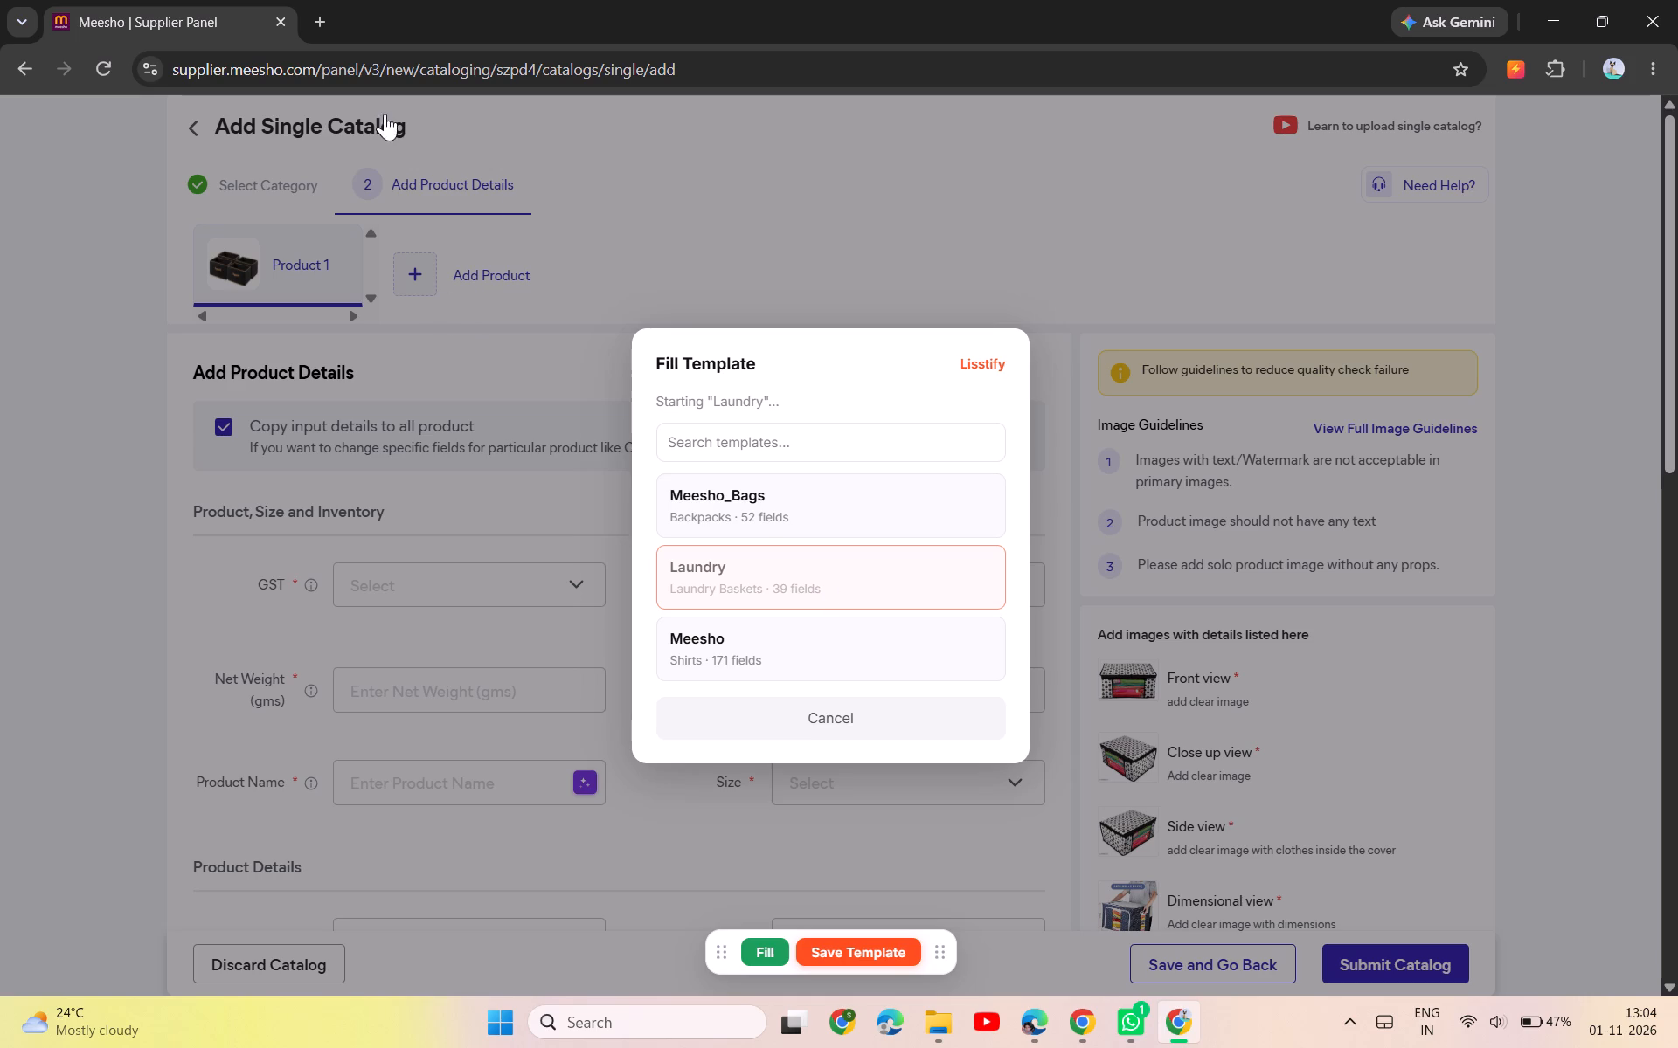
Abandon the Laundry template fill by exiting the unresponsive Add Single Catalog page and reloading the Meesho supplier panel.
click(110, 69)
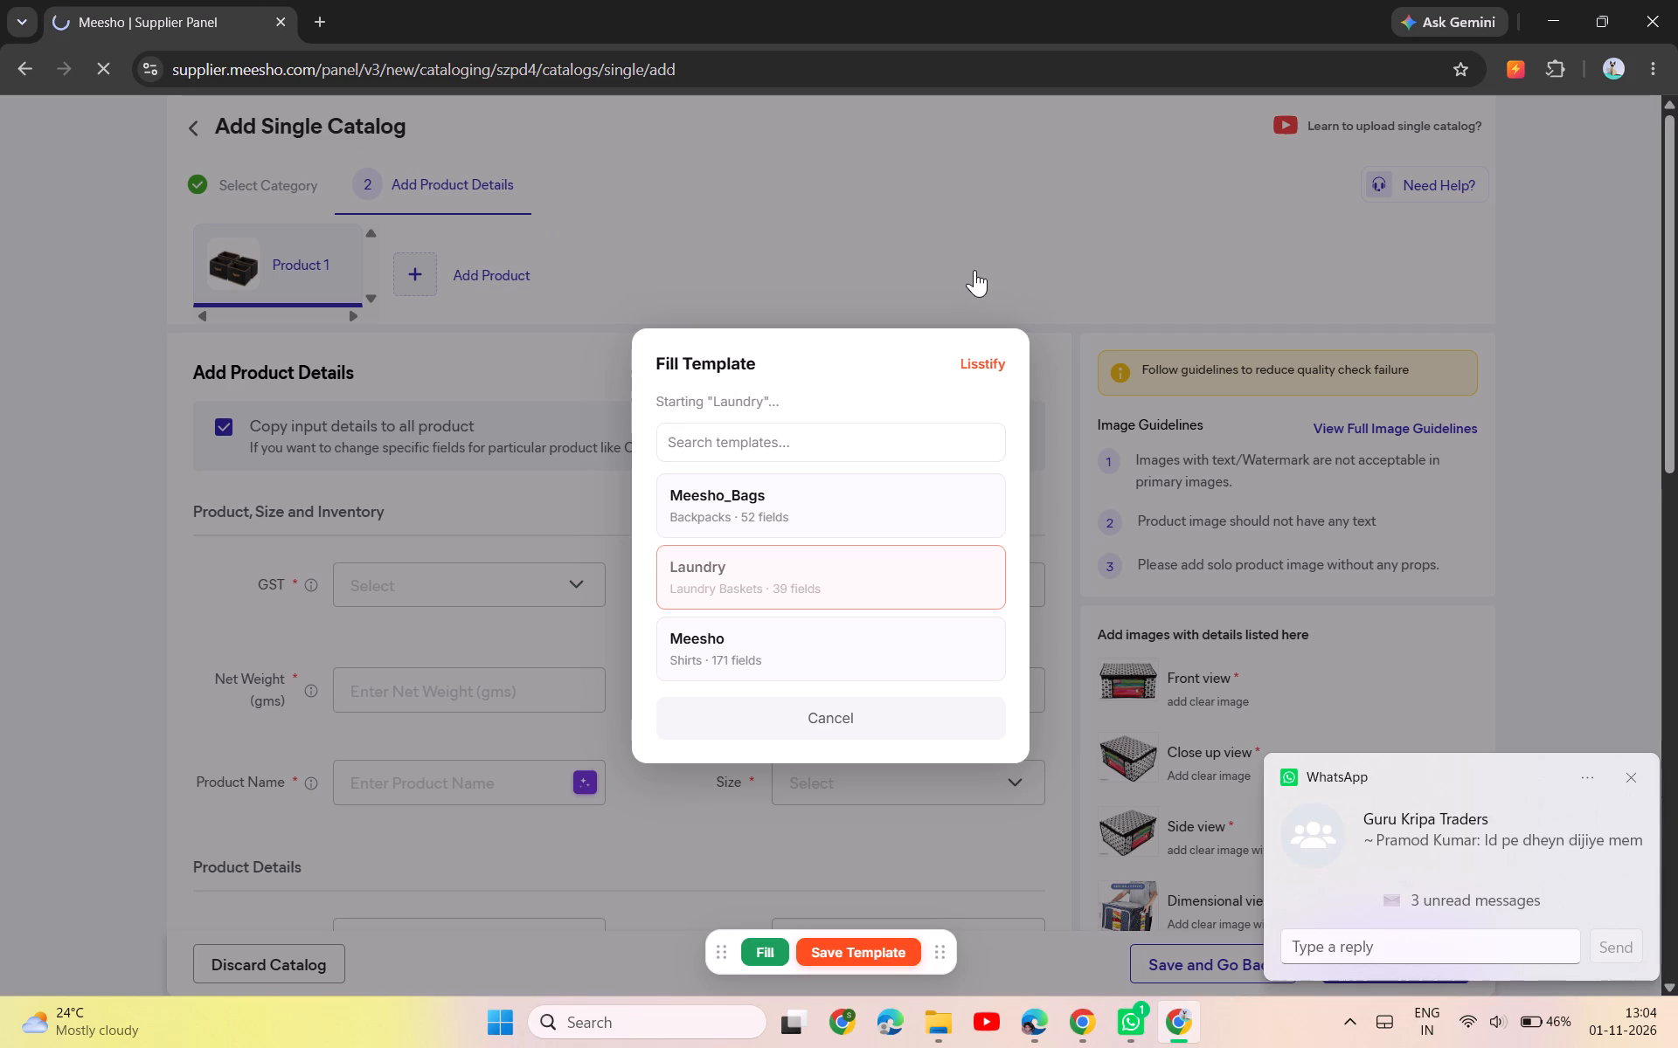
click(800, 720)
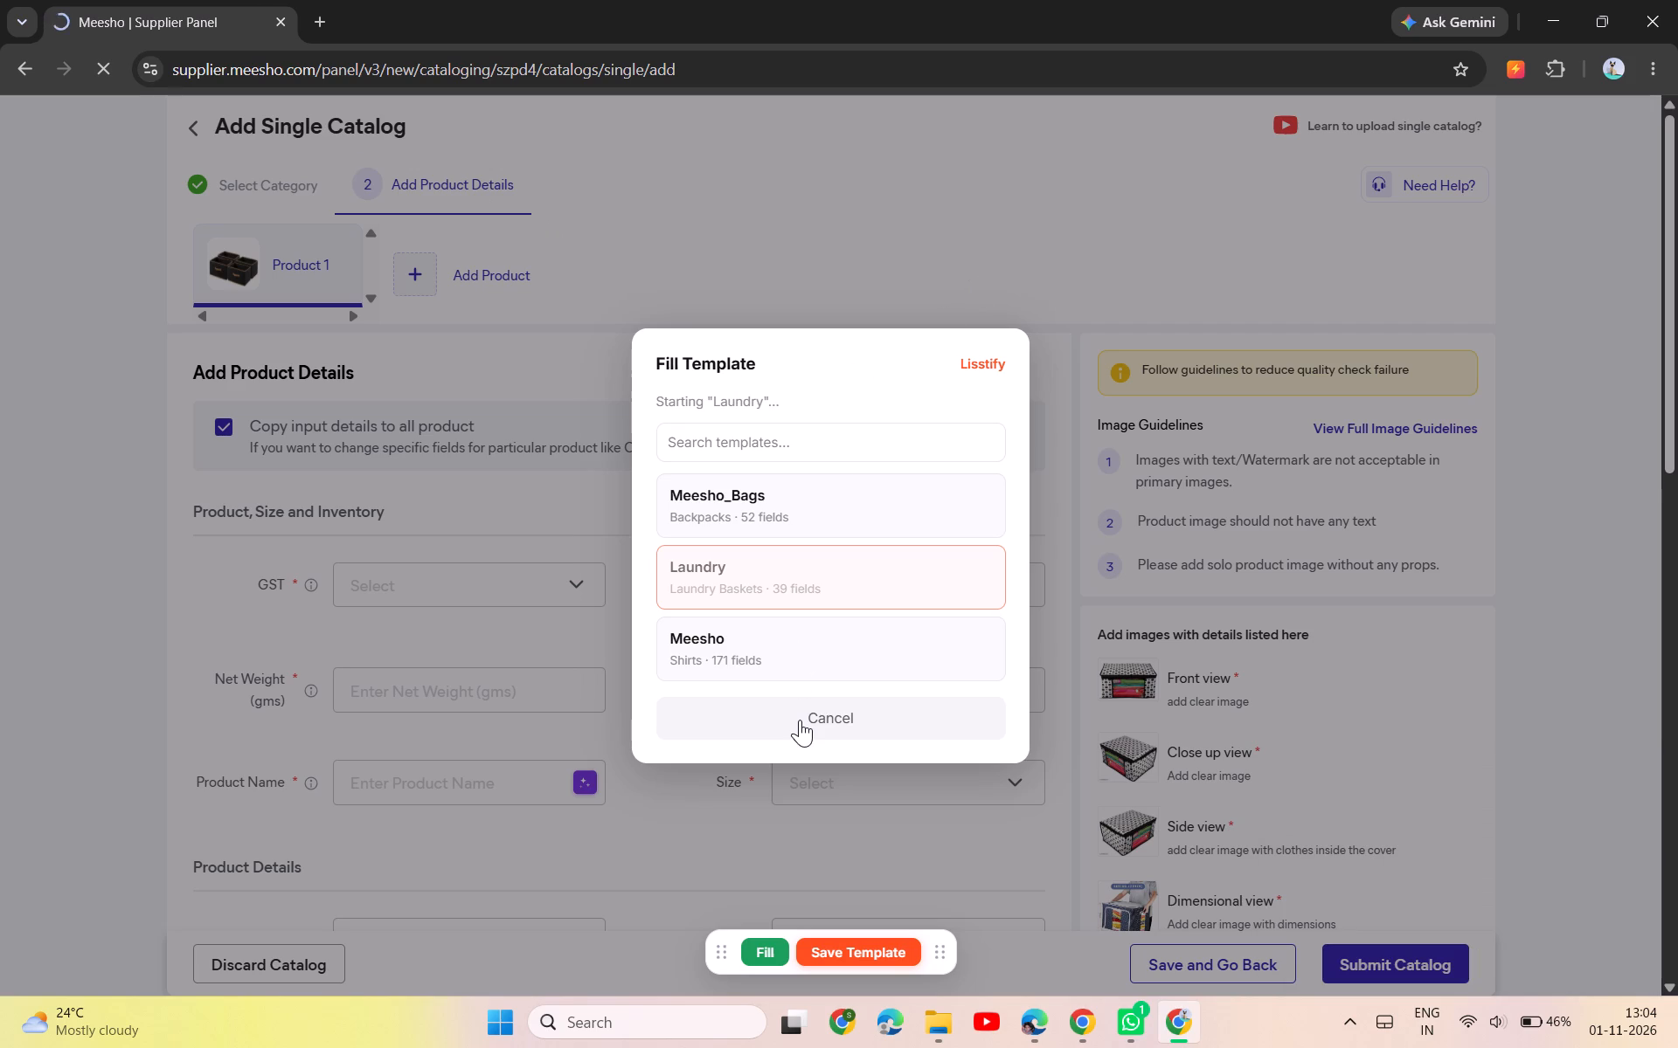
click(800, 720)
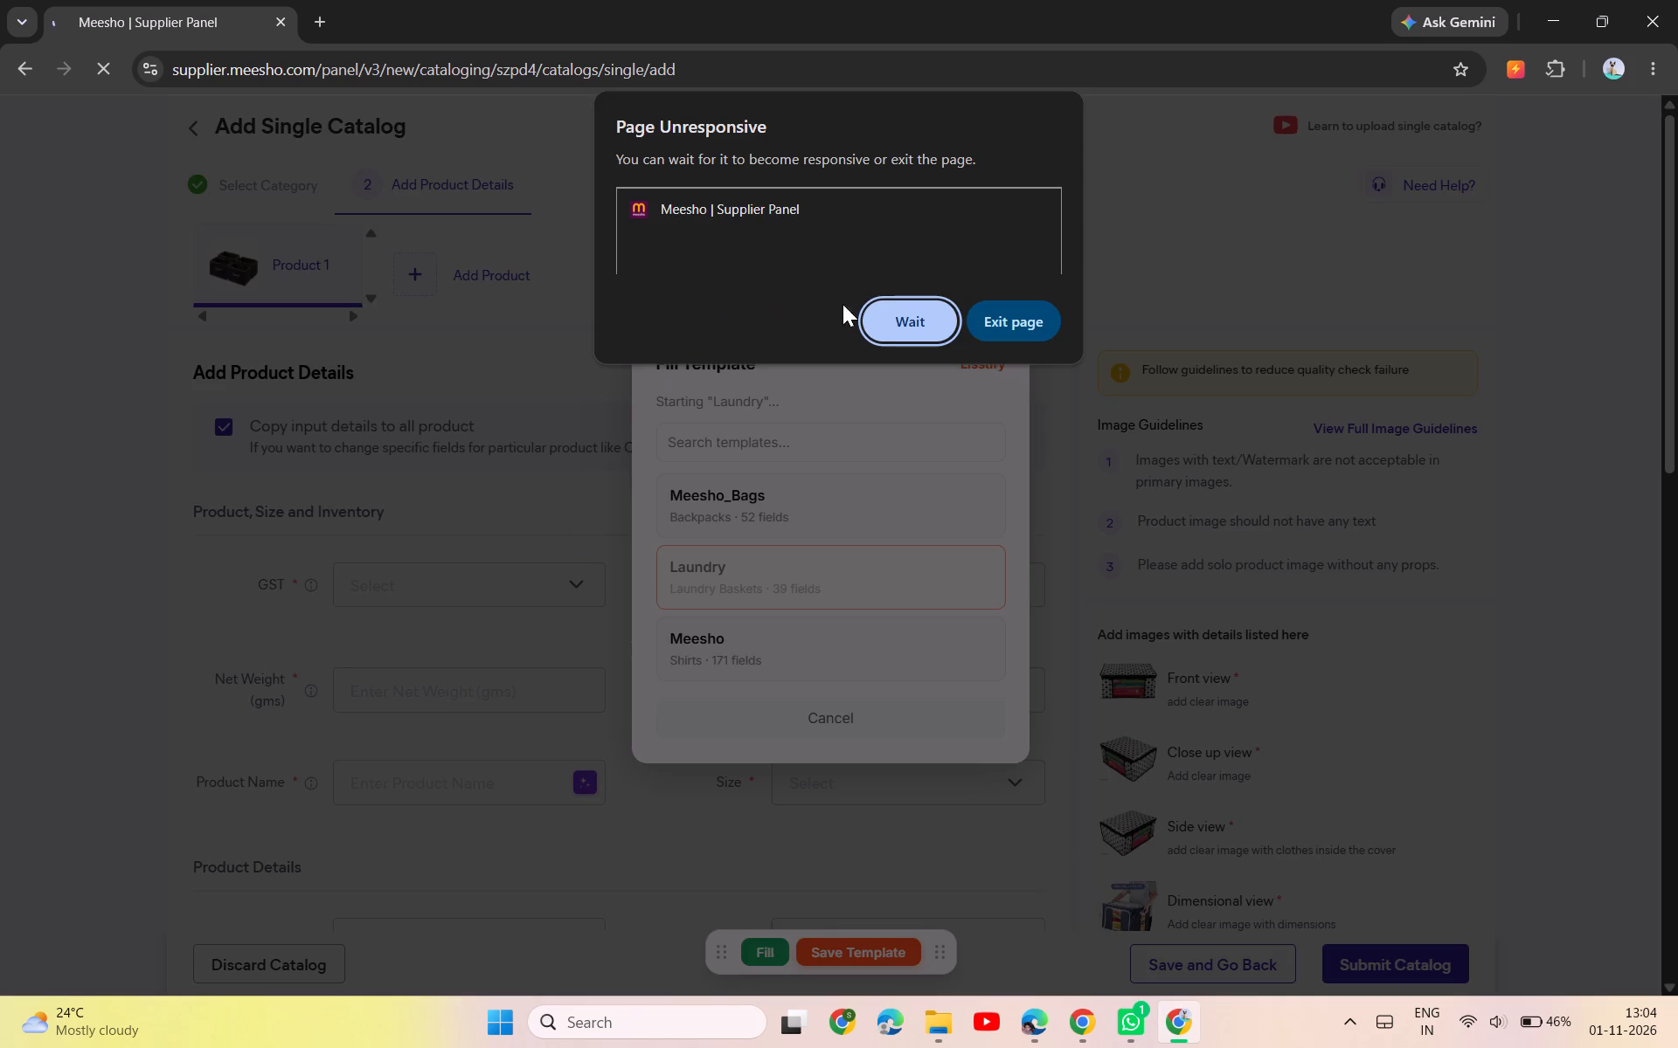
click(997, 323)
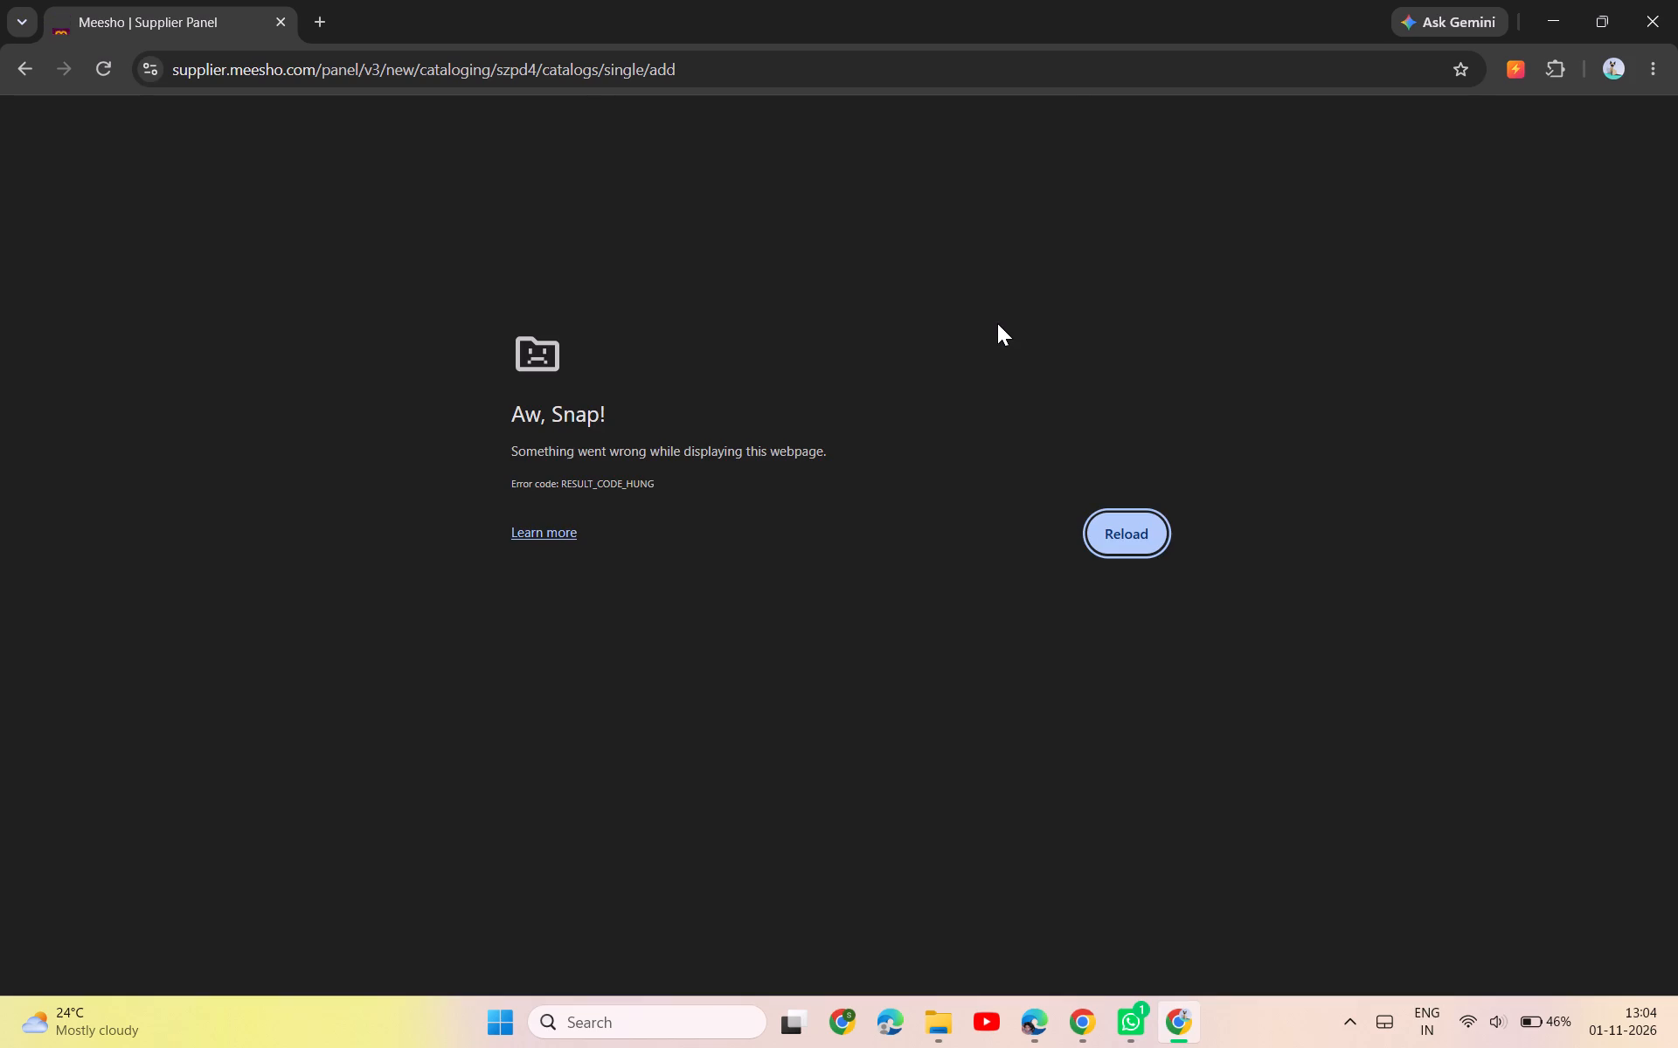
click(1126, 537)
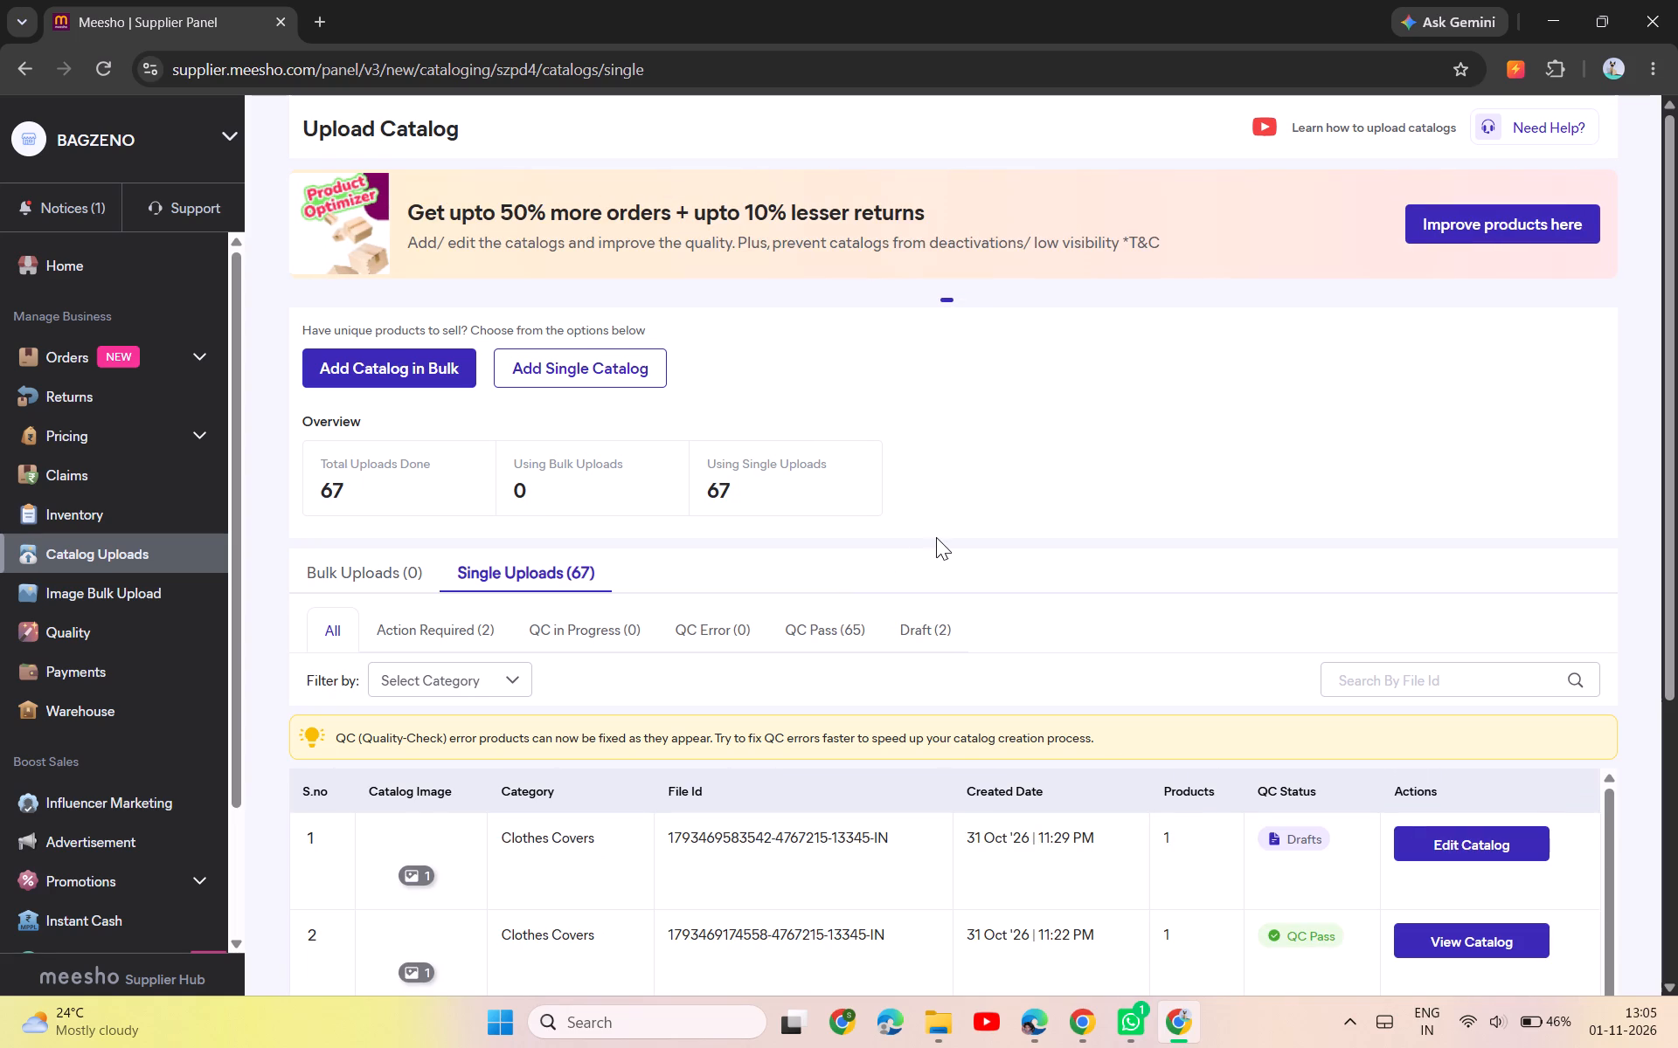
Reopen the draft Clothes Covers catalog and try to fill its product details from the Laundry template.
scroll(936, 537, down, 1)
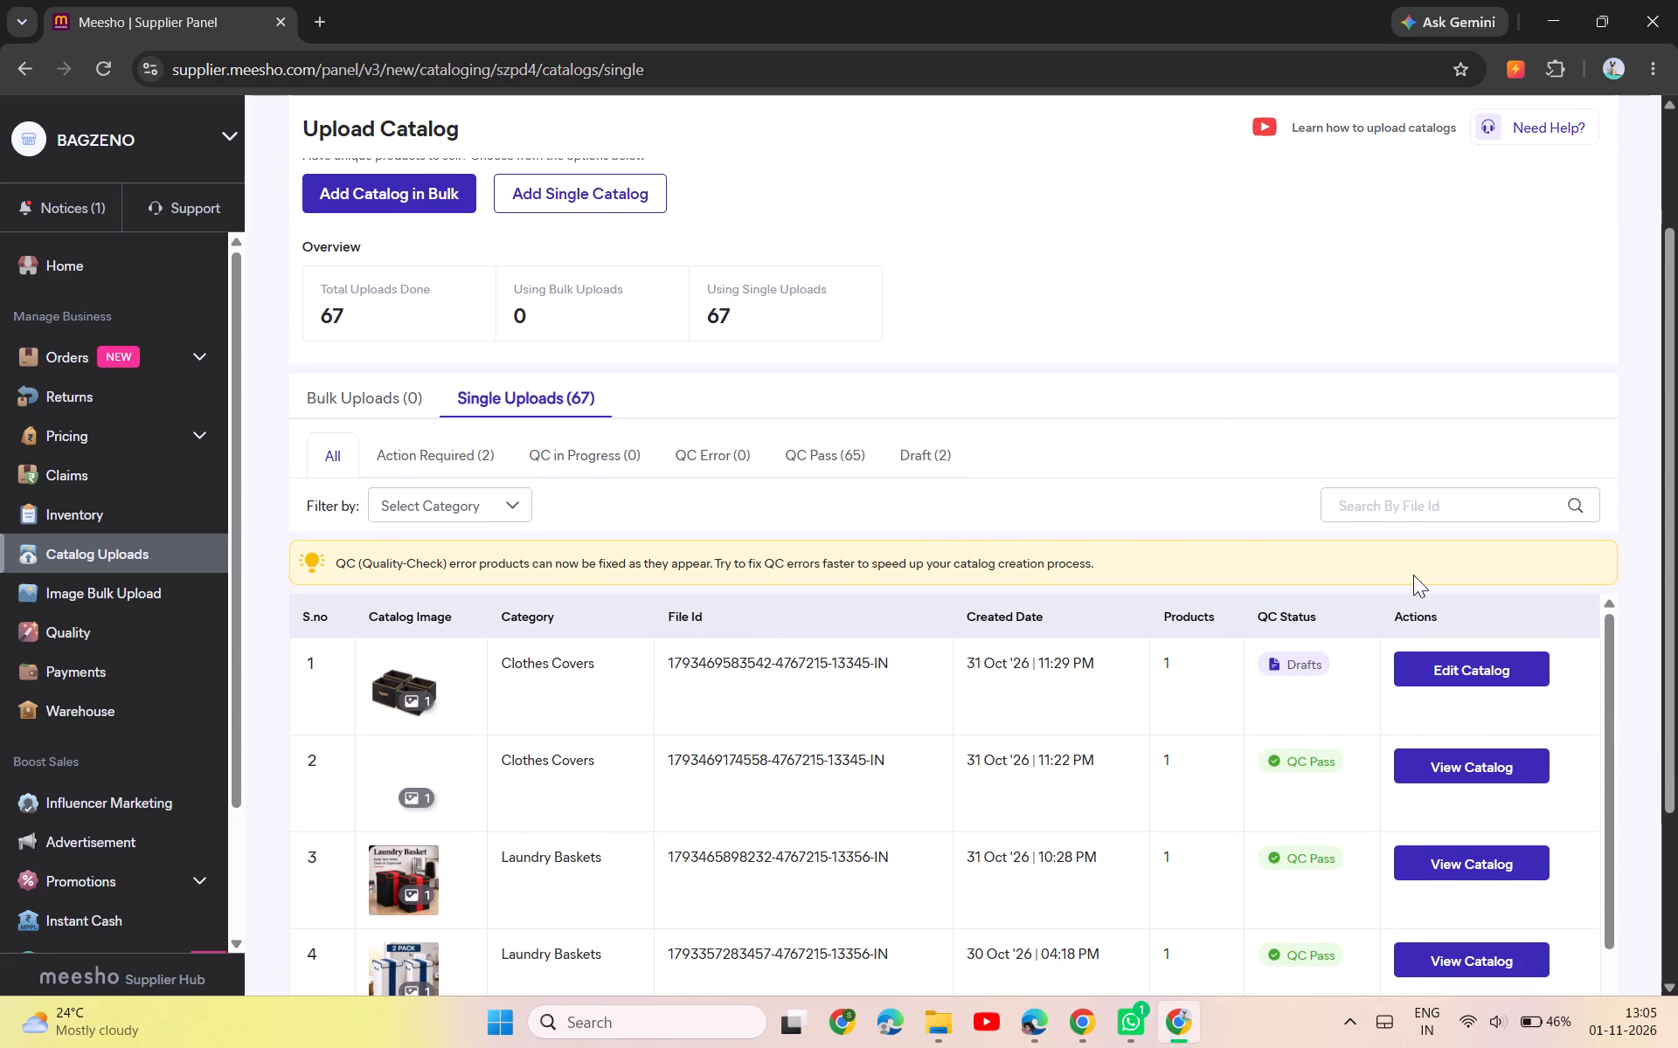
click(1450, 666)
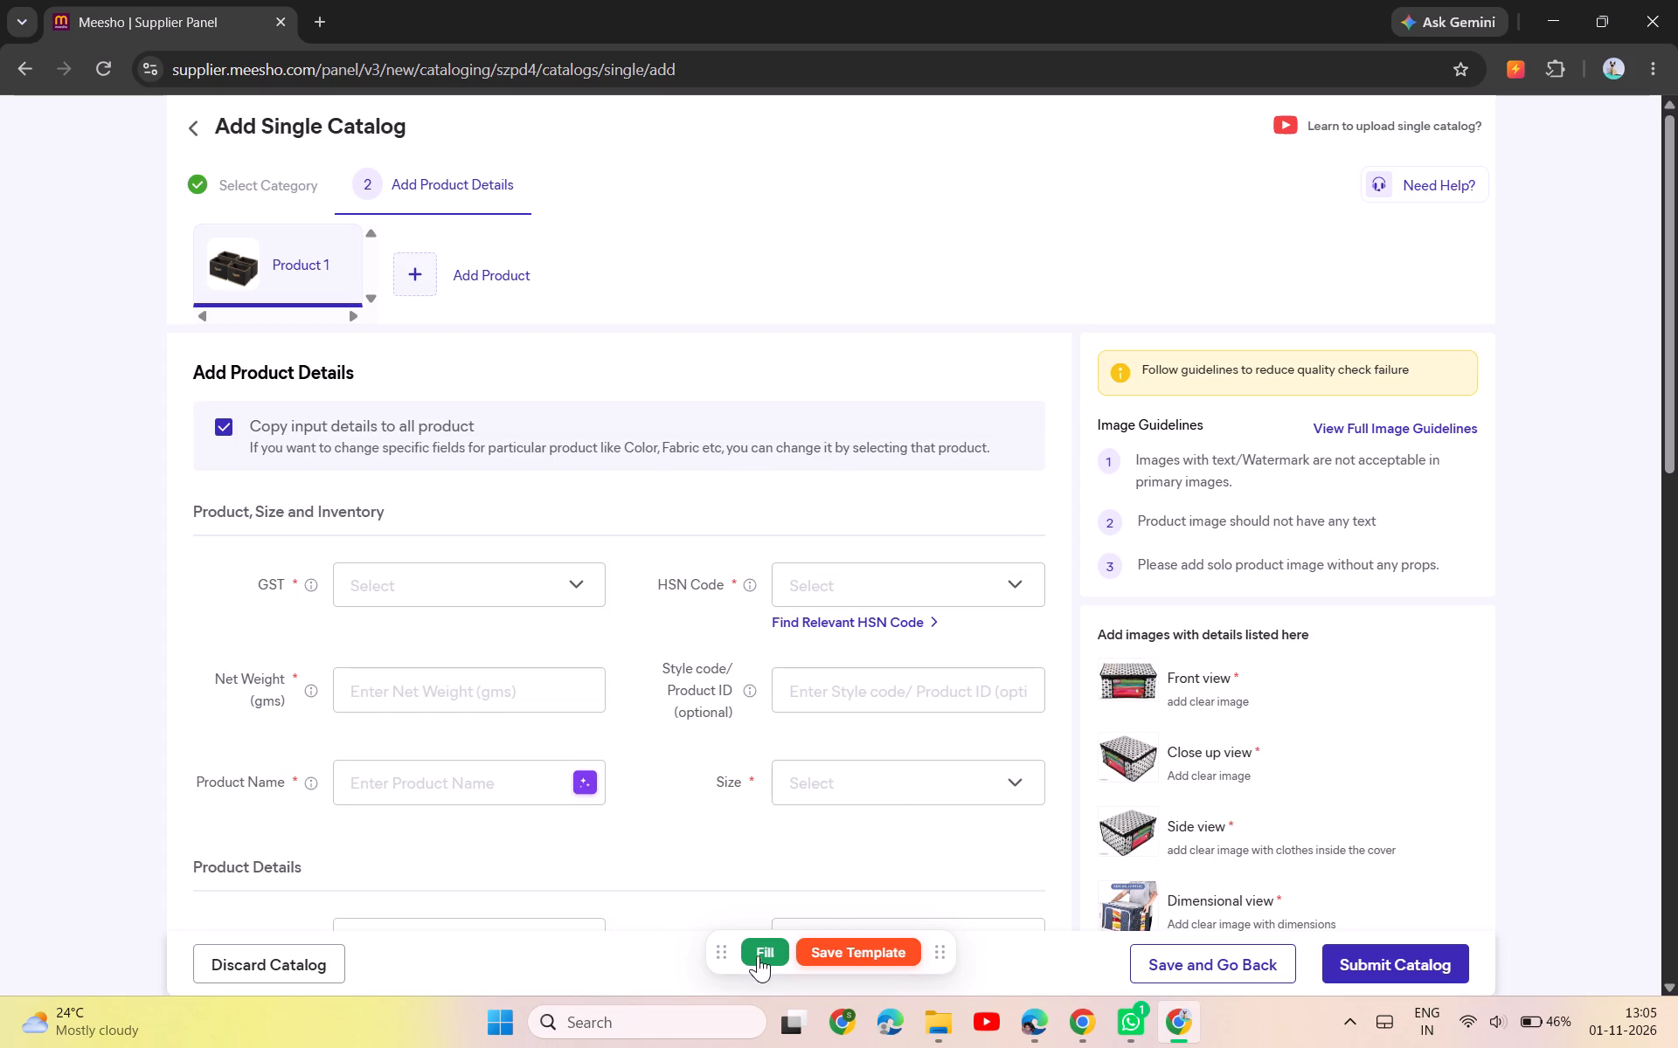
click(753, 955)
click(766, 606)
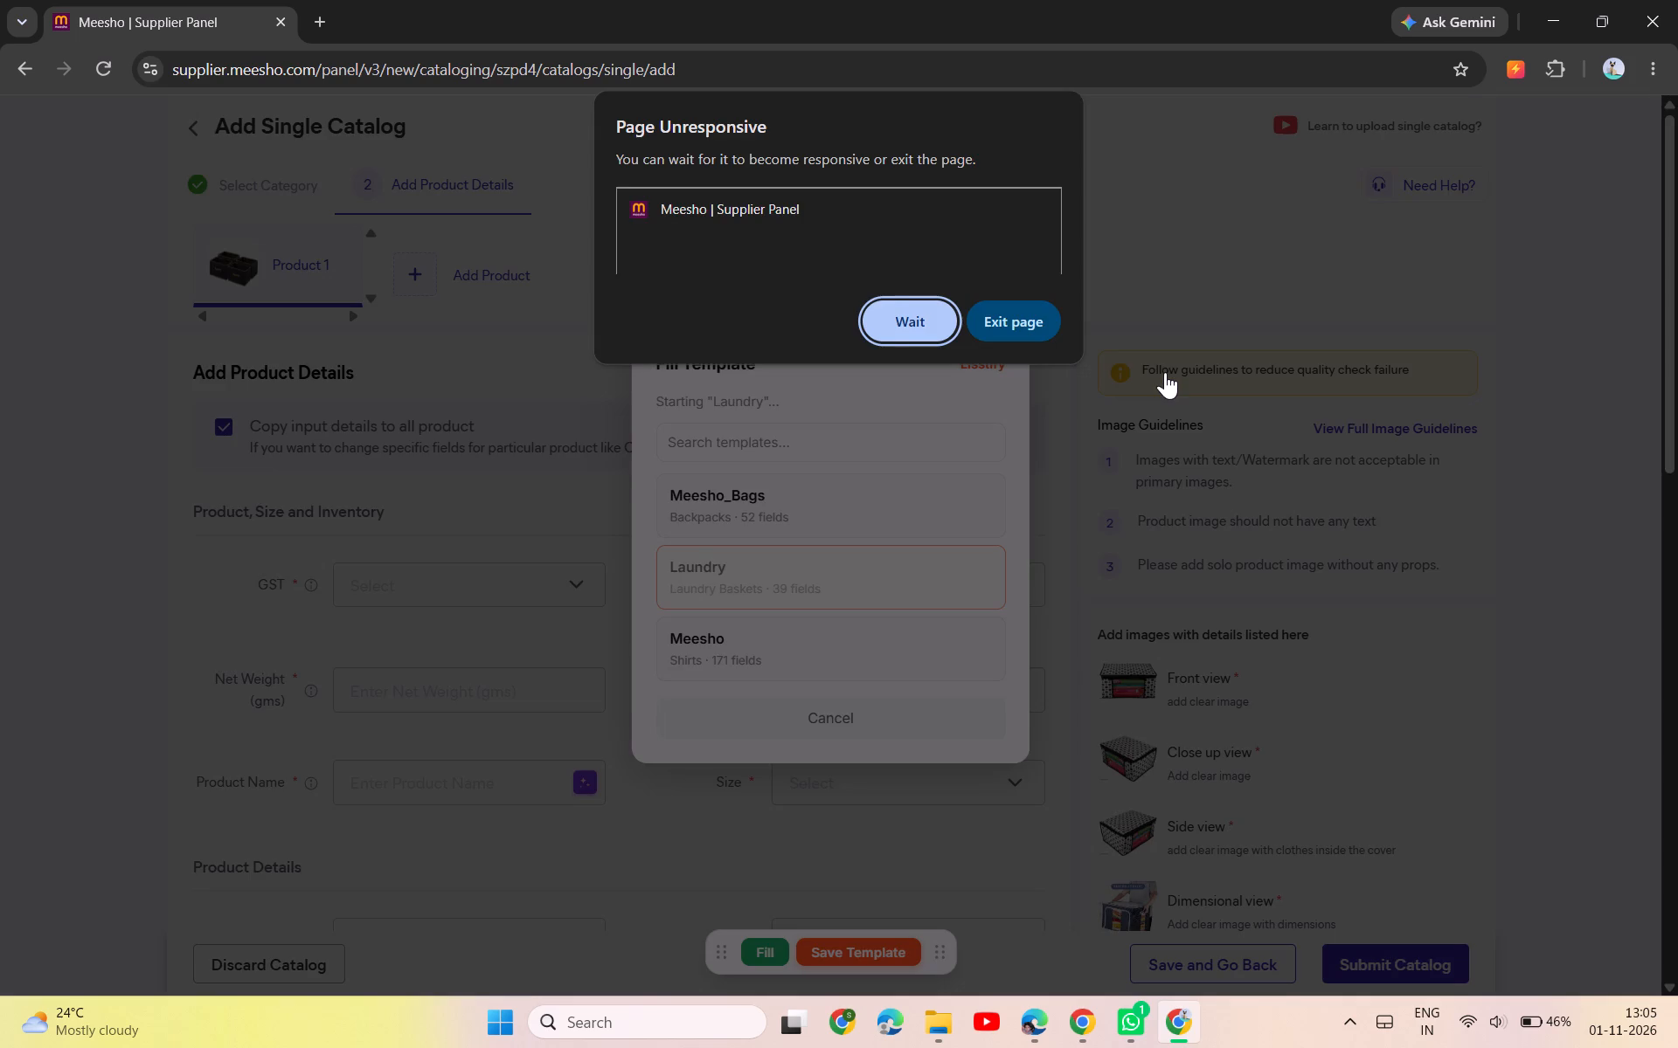
Exit and reload the unresponsive Meesho page, and reopen the draft Clothes Covers catalog for editing.
click(999, 330)
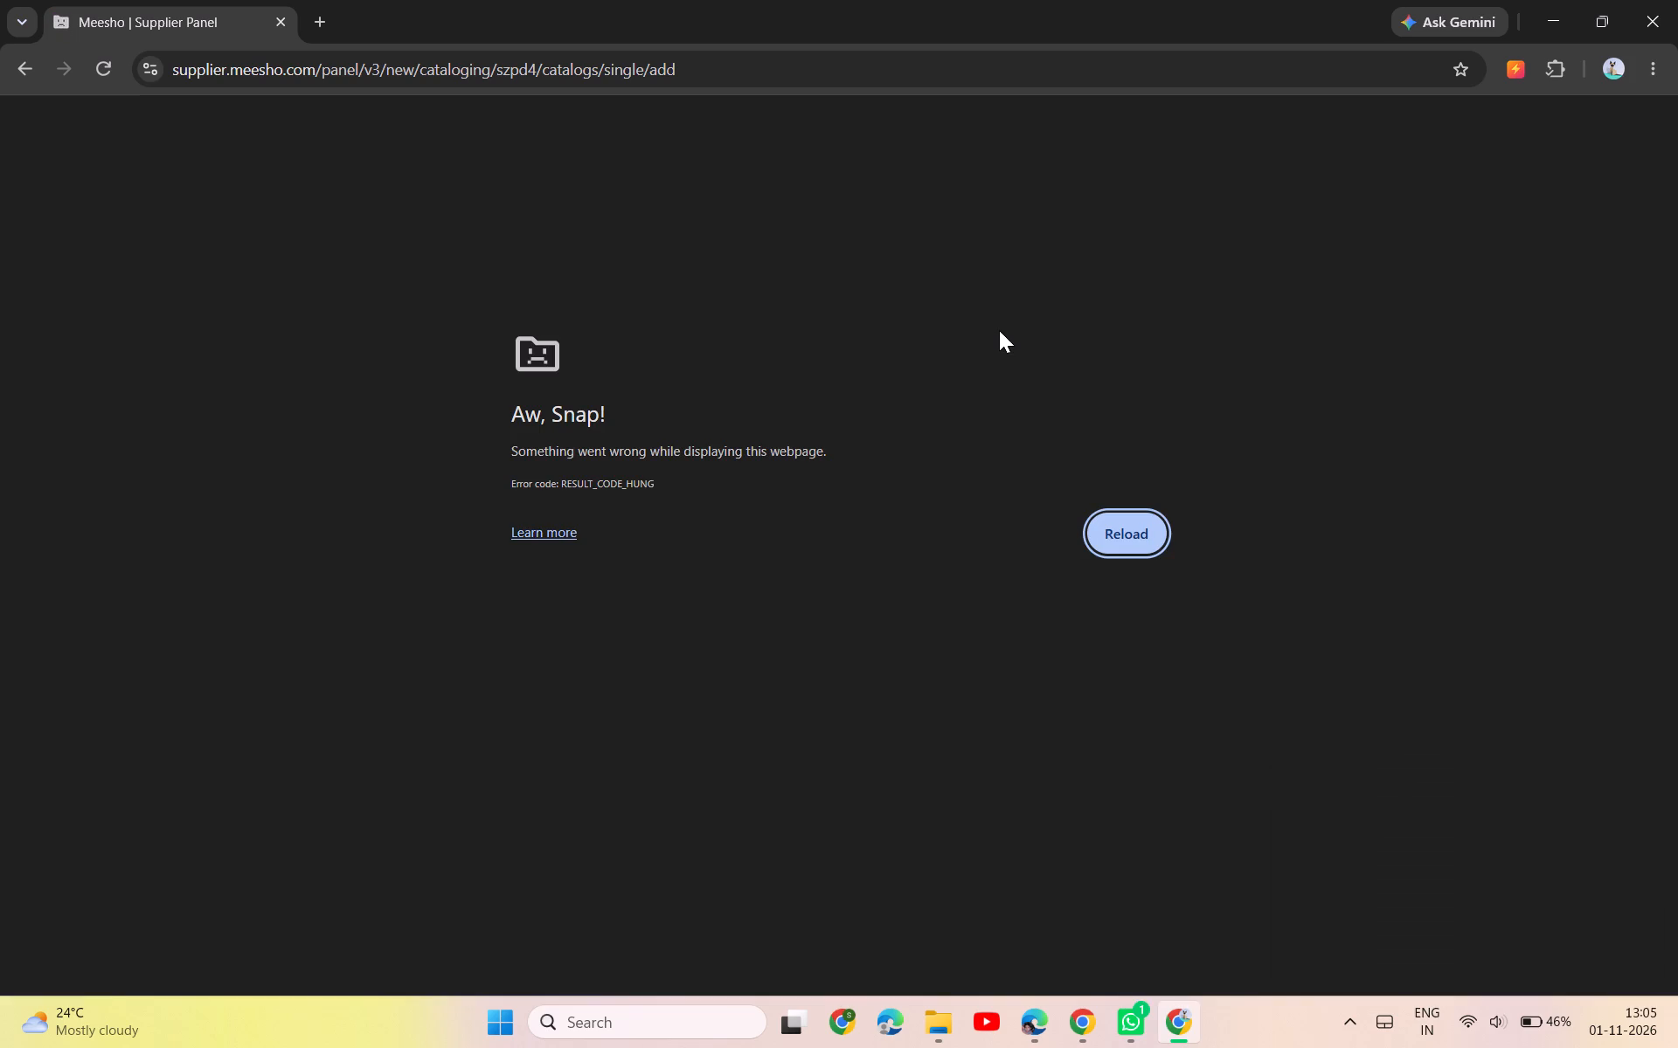
click(1123, 532)
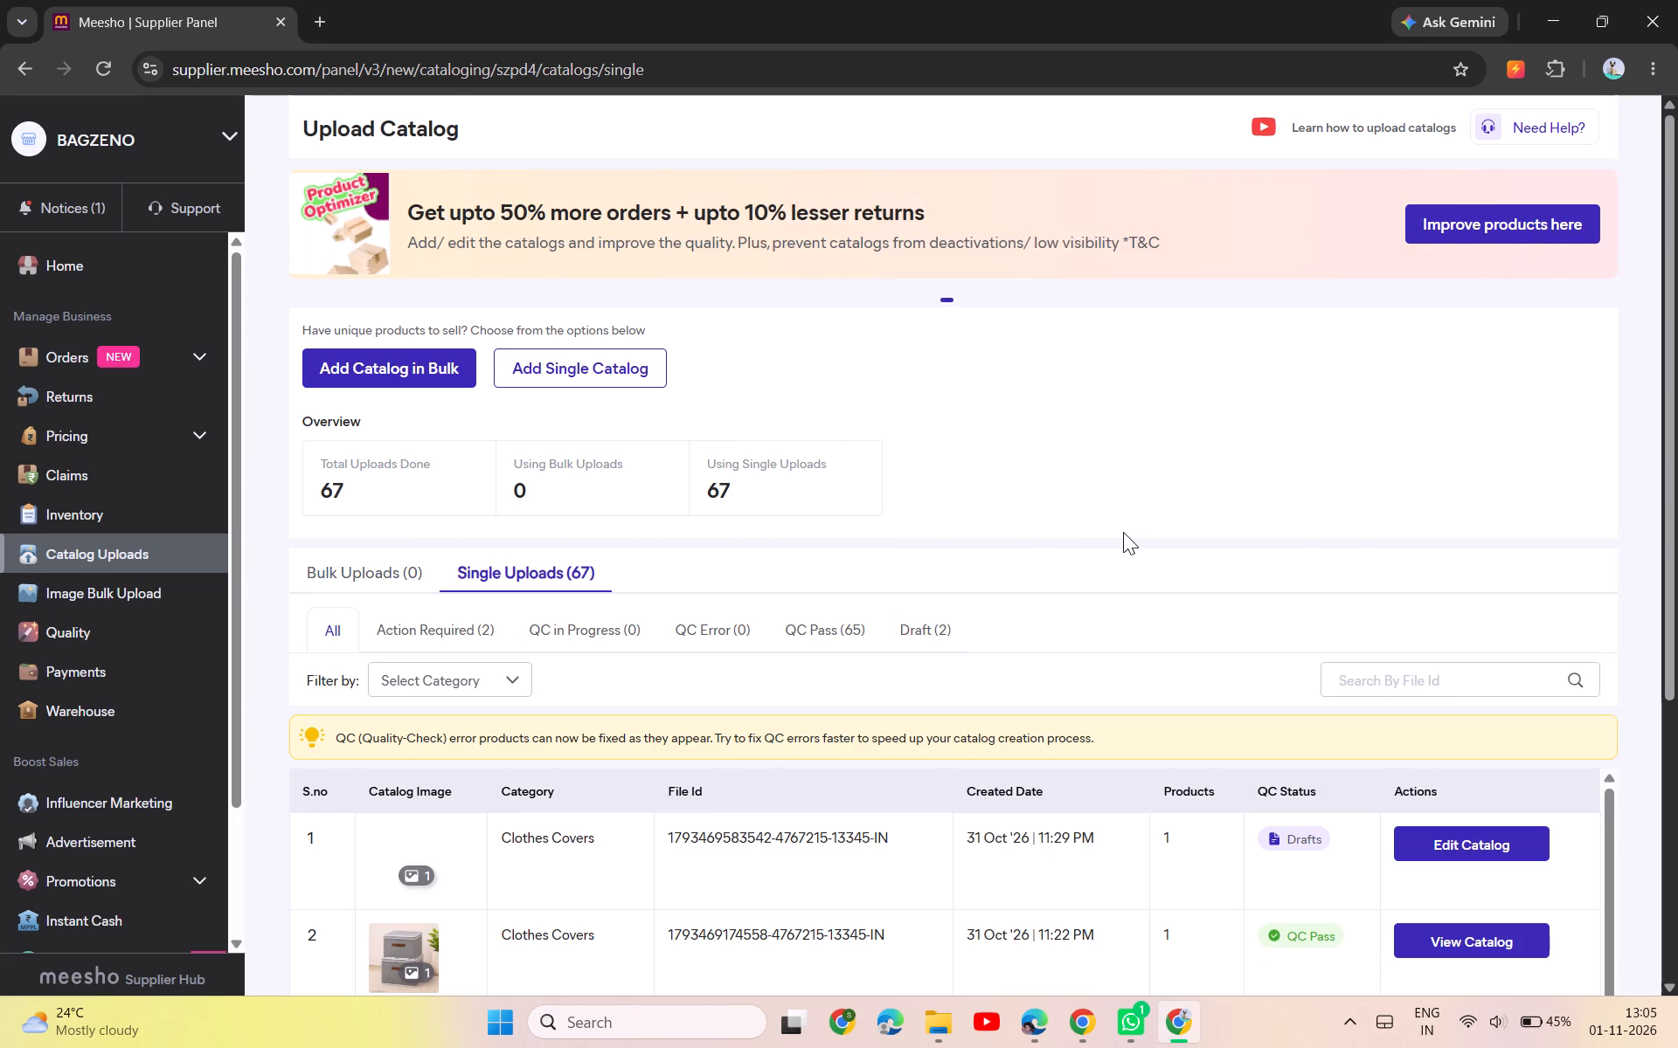
scroll(936, 454, down, 1)
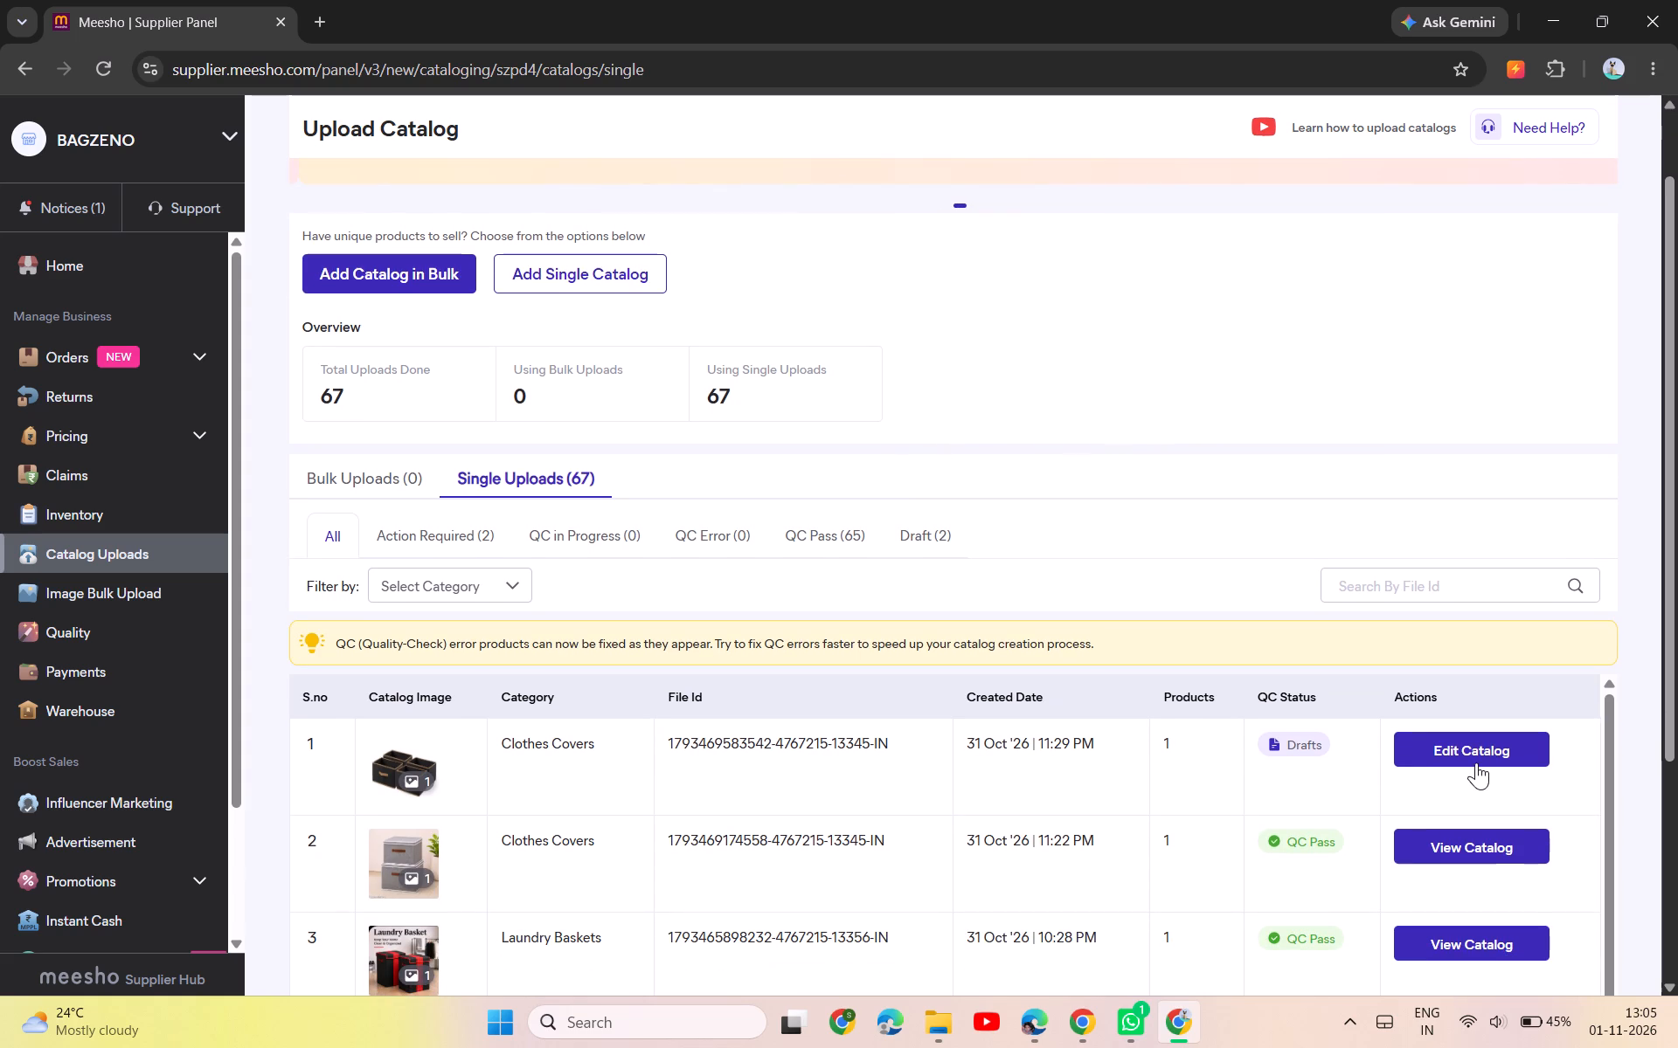
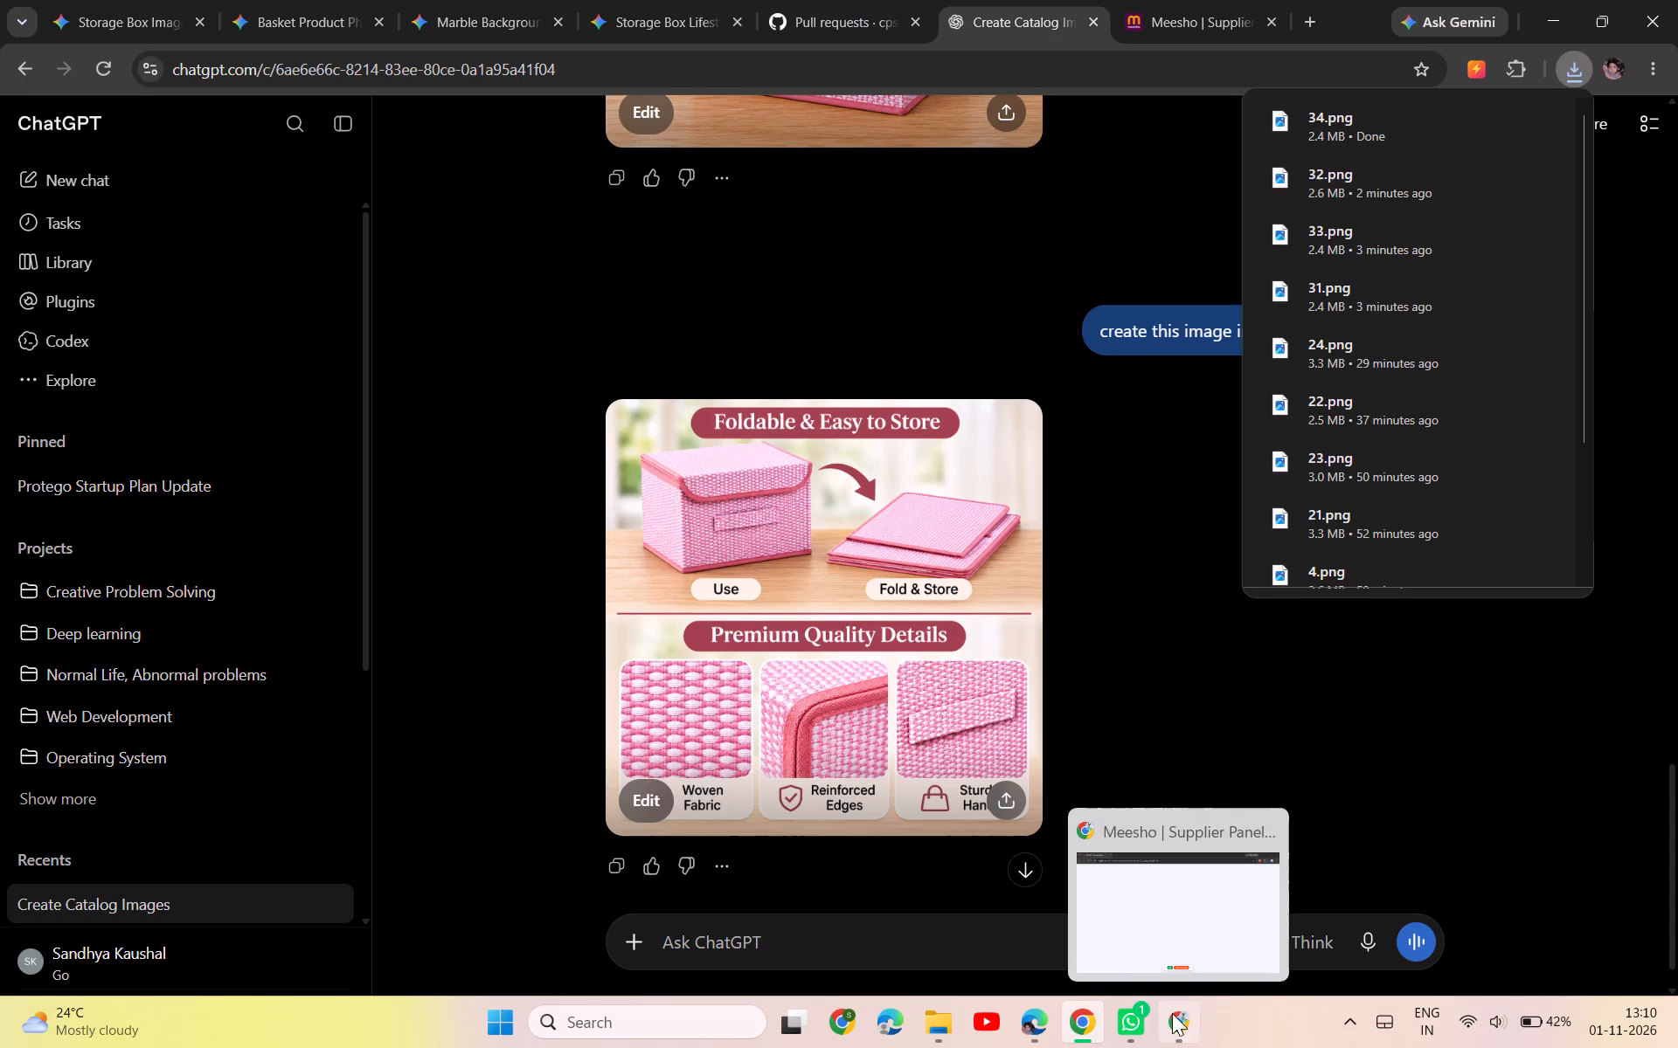
scroll(1037, 613, down, 1)
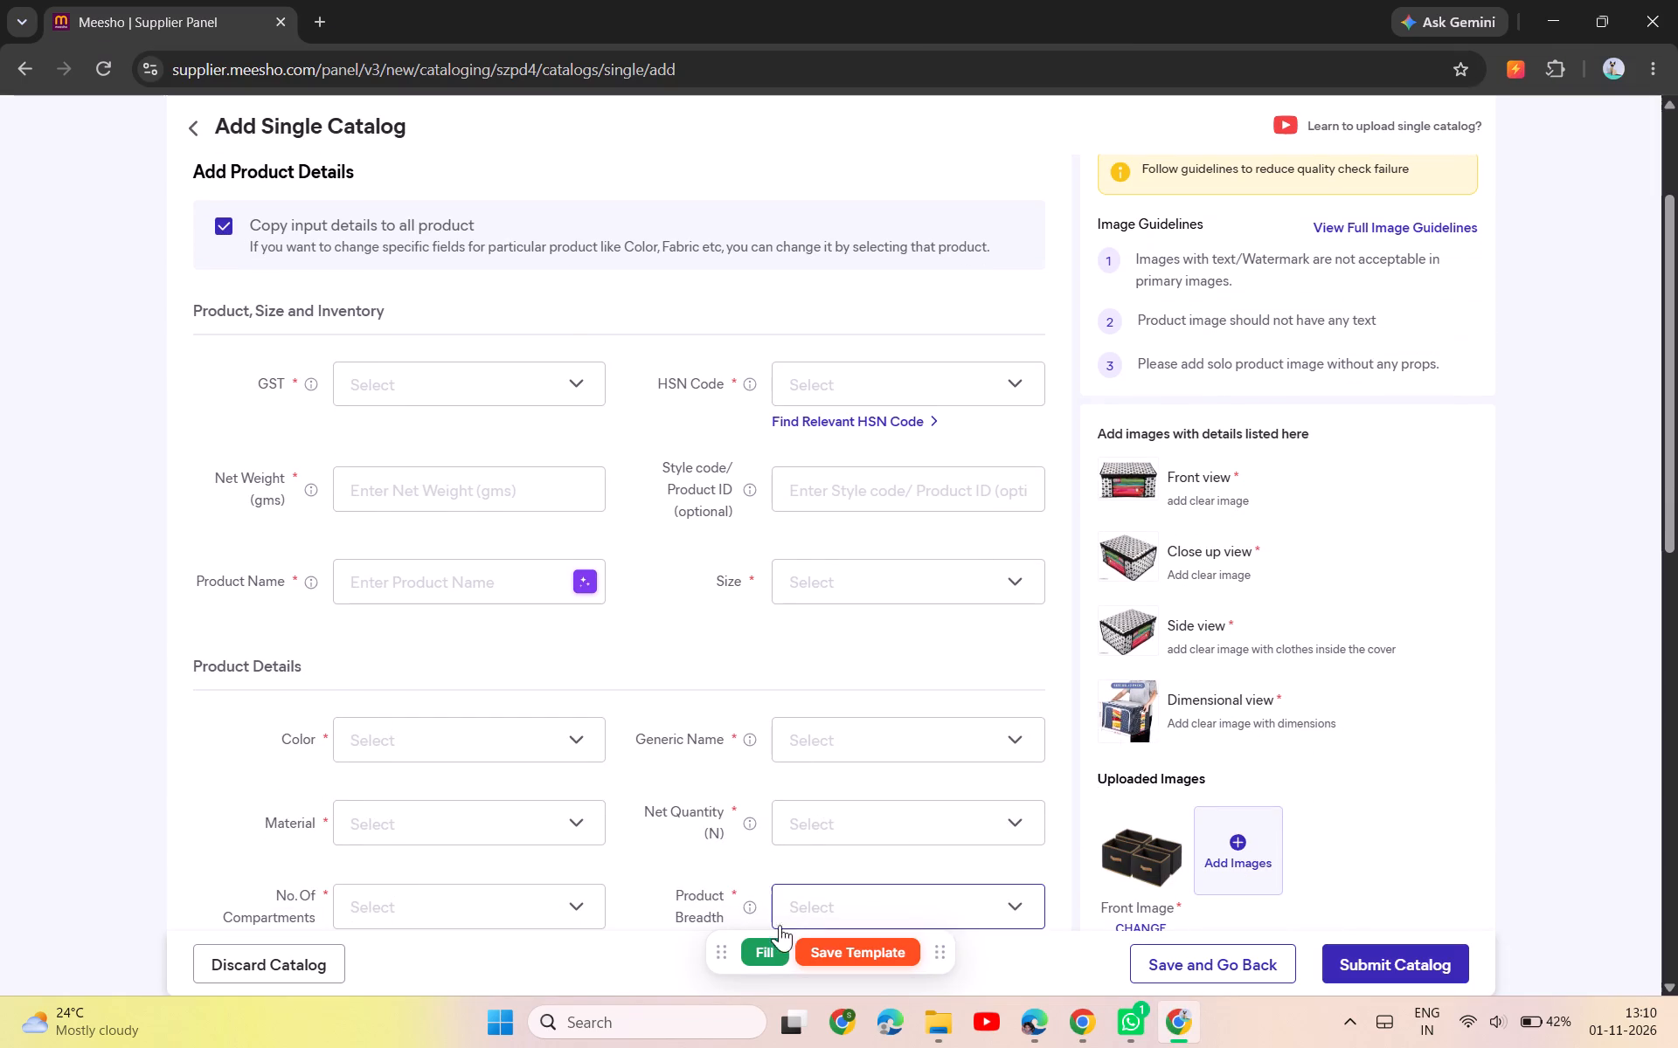
click(755, 943)
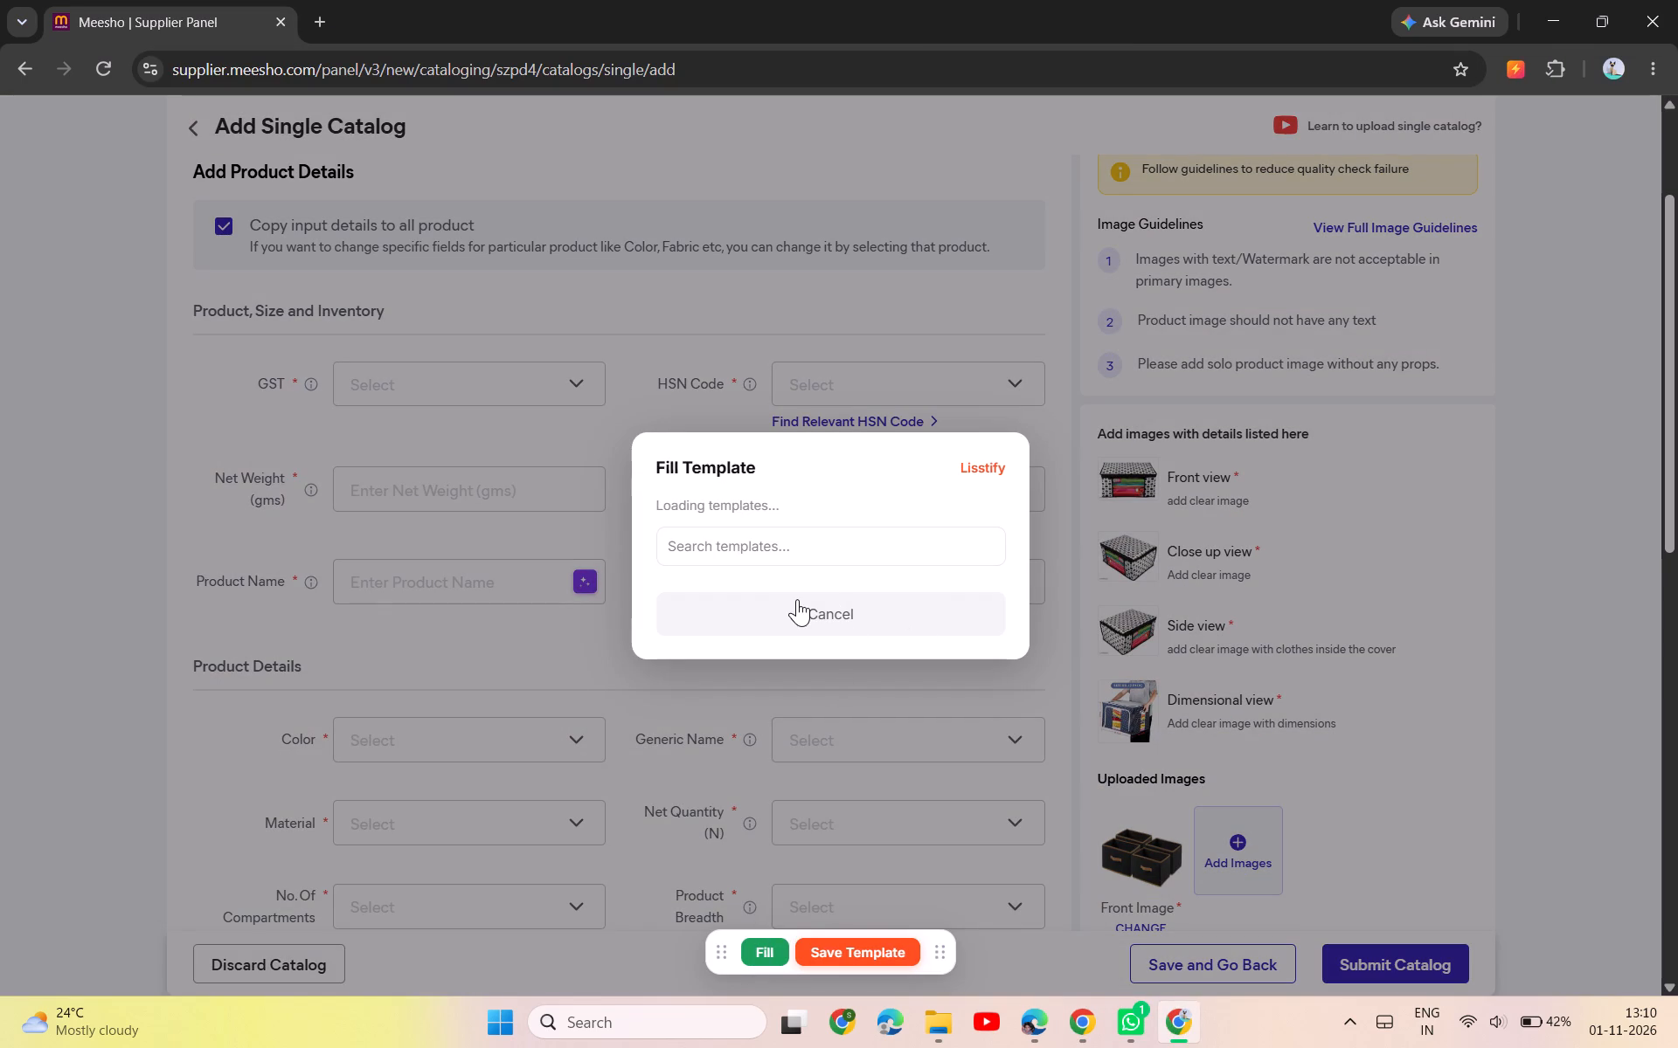
click(843, 586)
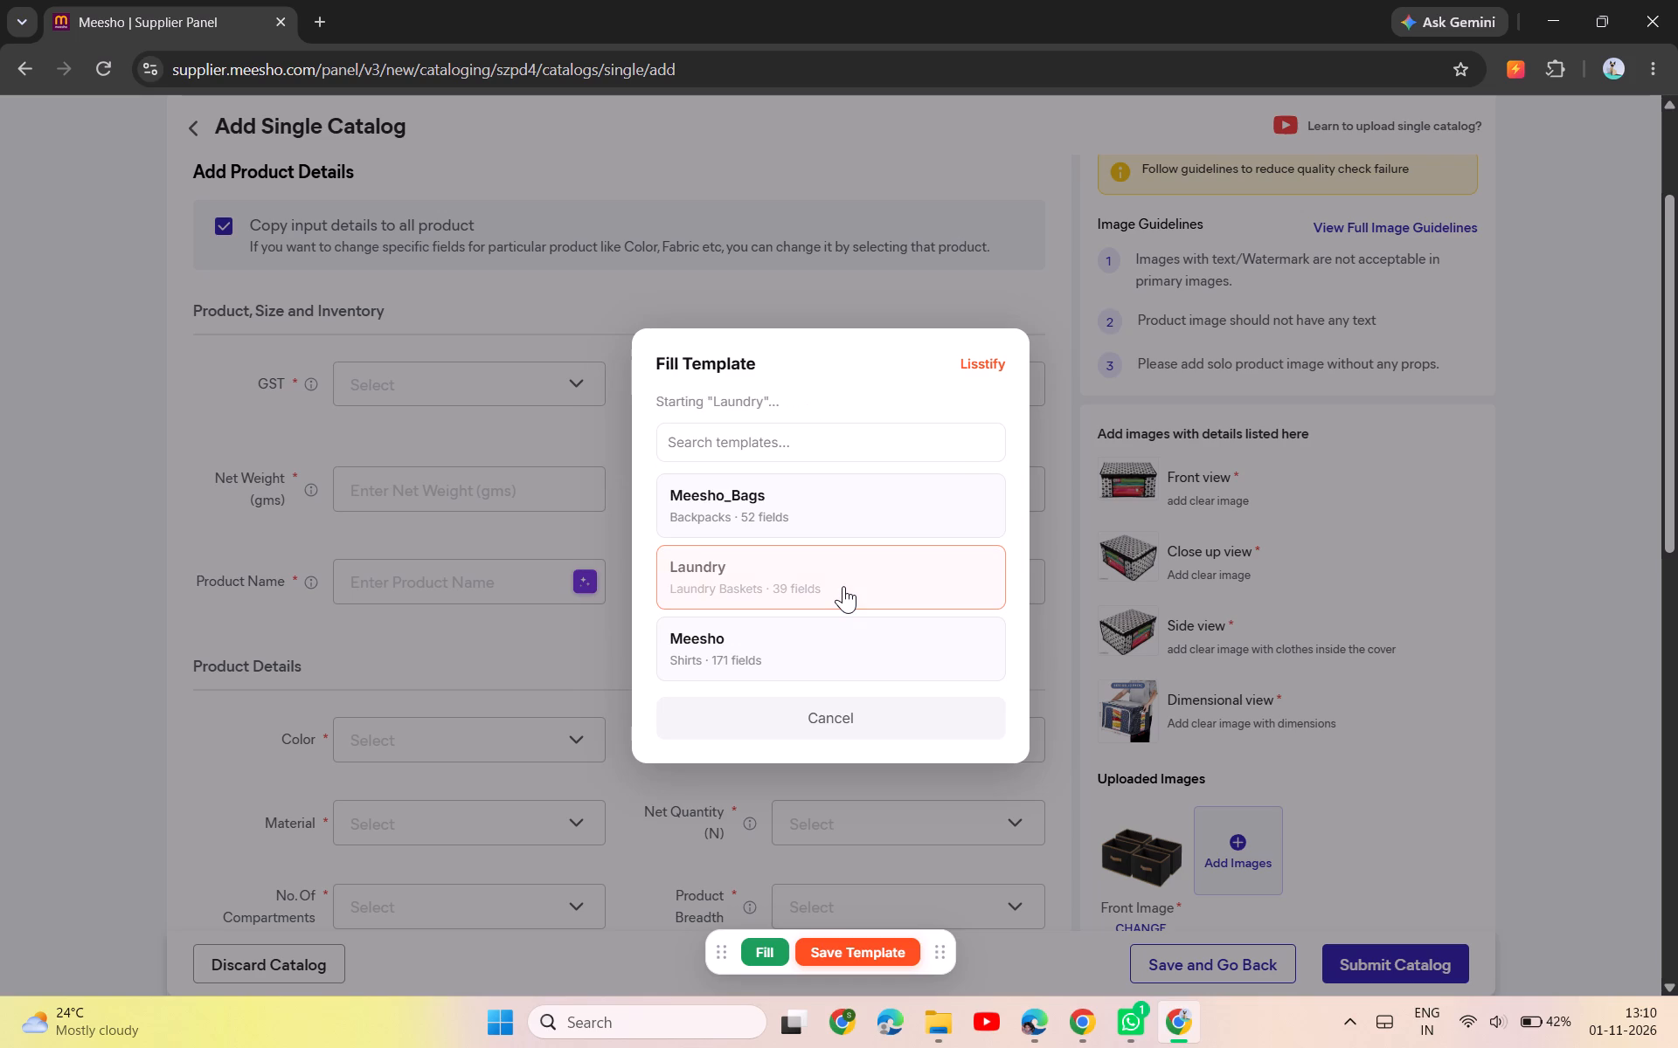
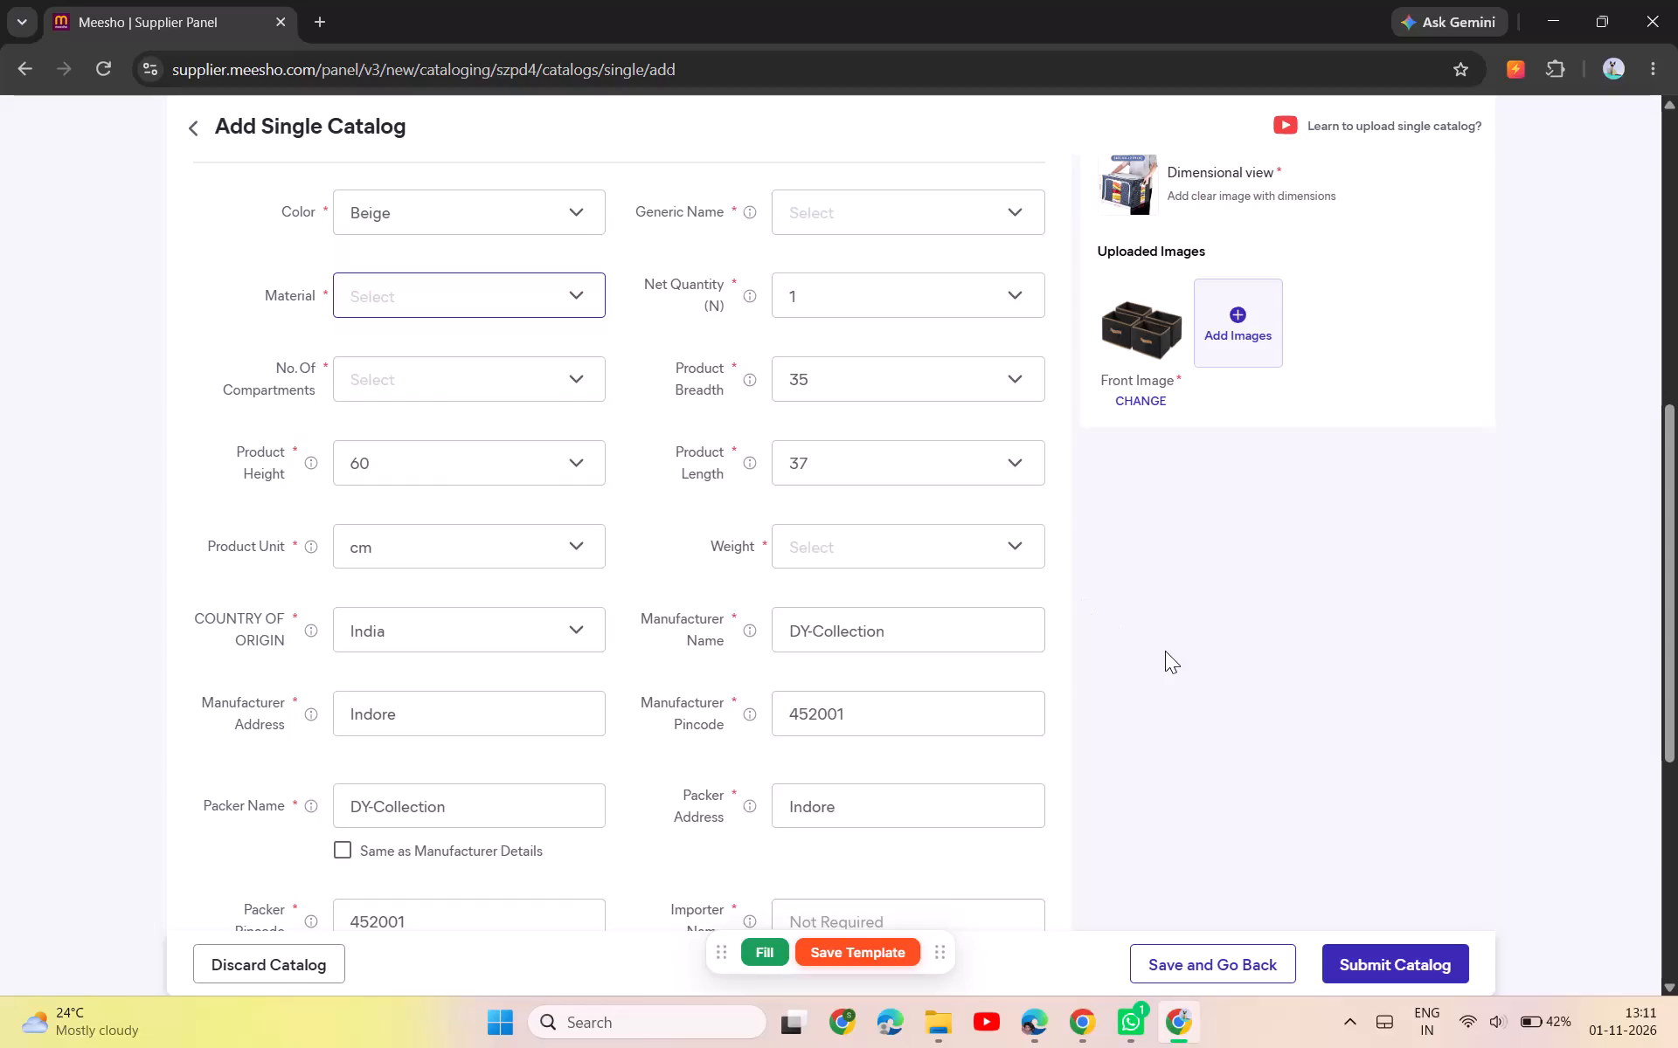
Replace both the manufacturer name and the packer name with BAGZENO.
drag(899, 631, 756, 639)
key(BackSpace)
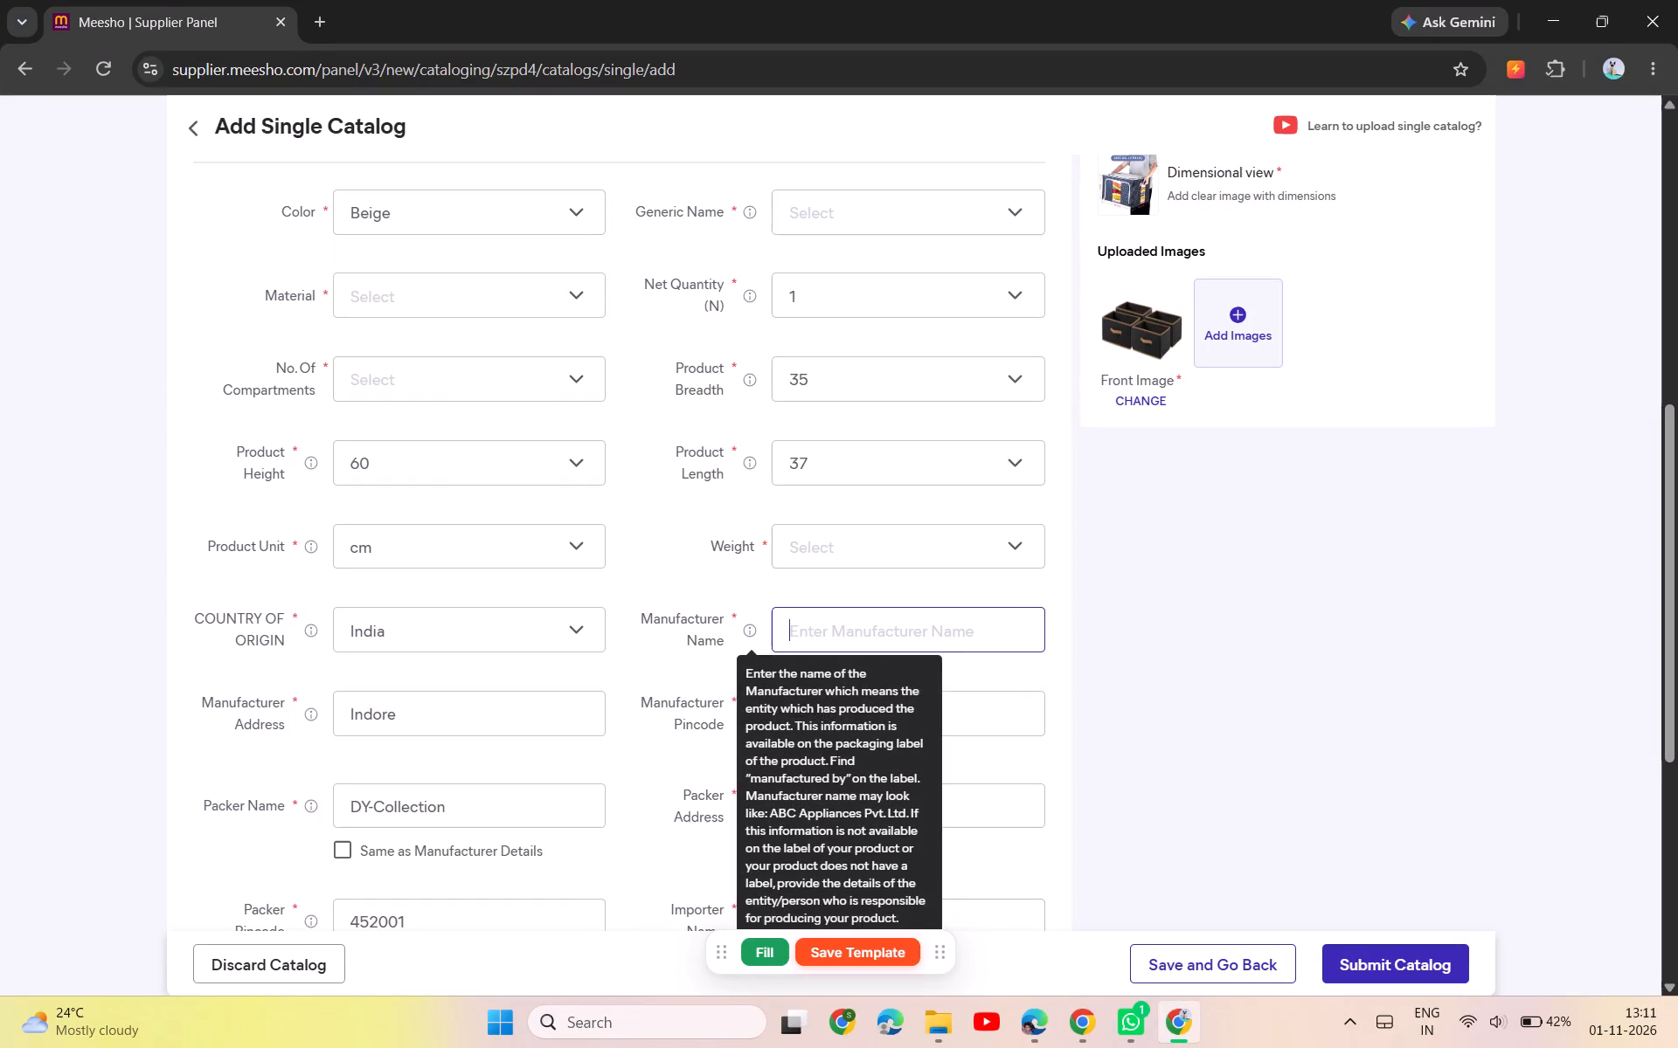
click(842, 634)
click(919, 719)
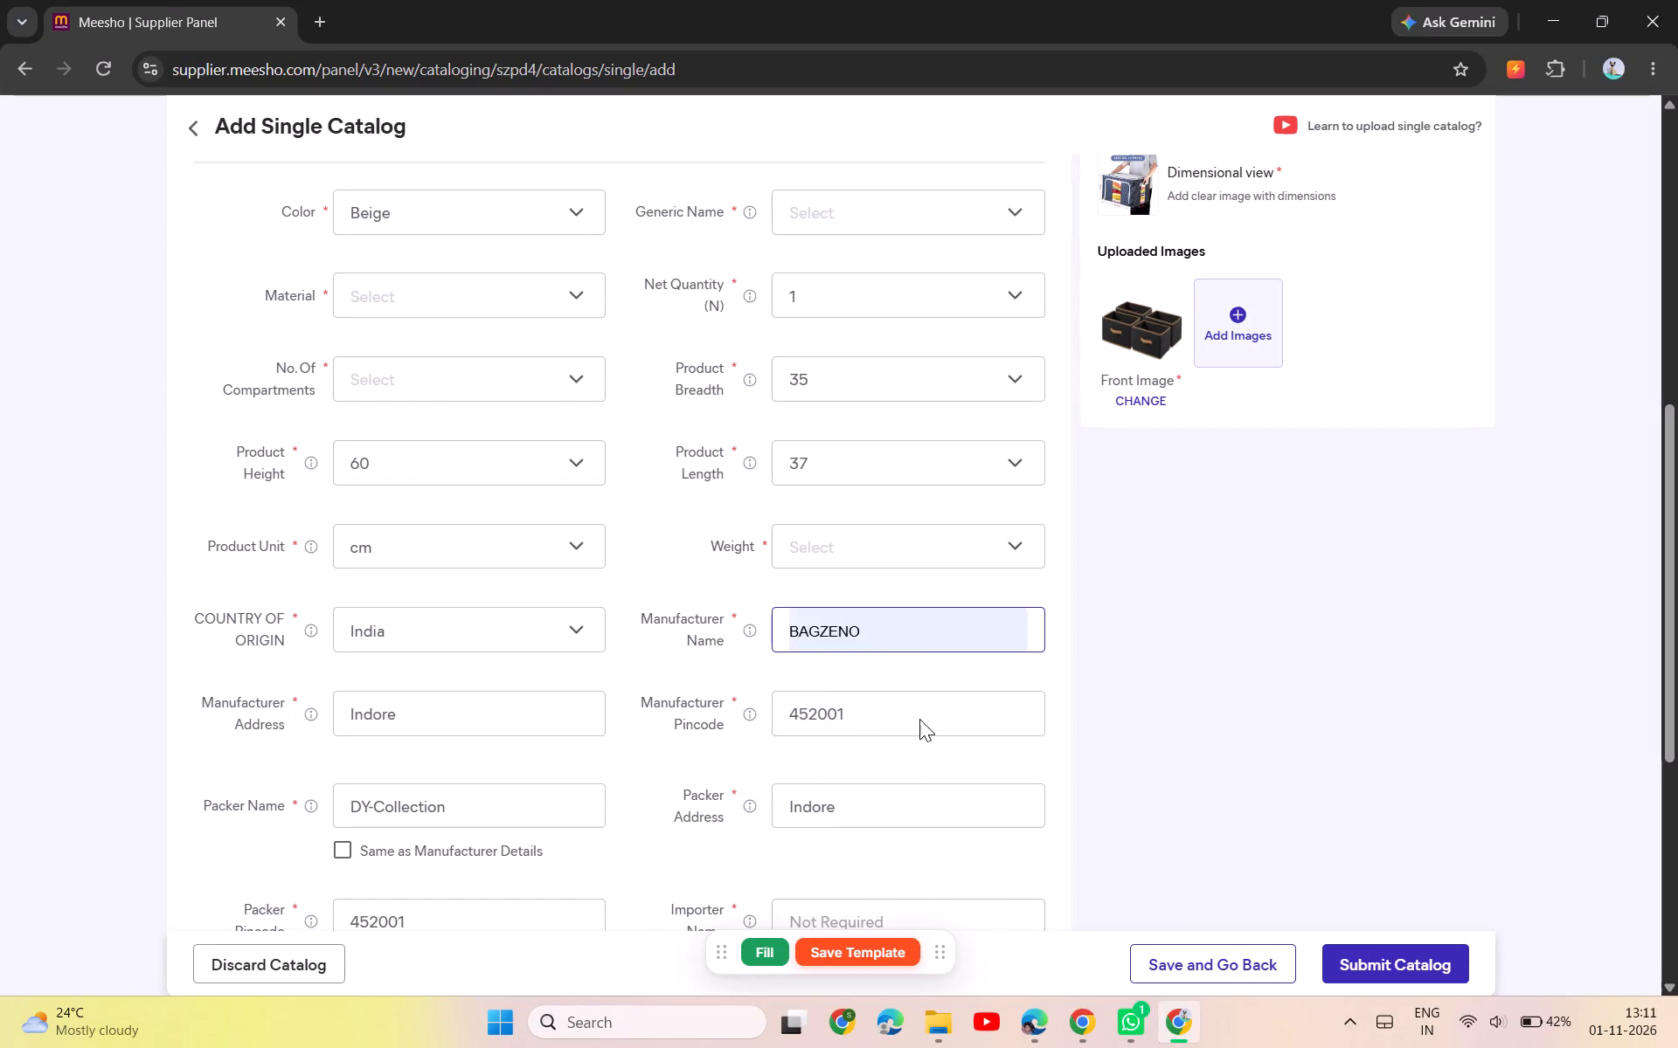
drag(454, 813, 287, 813)
key(BackSpace)
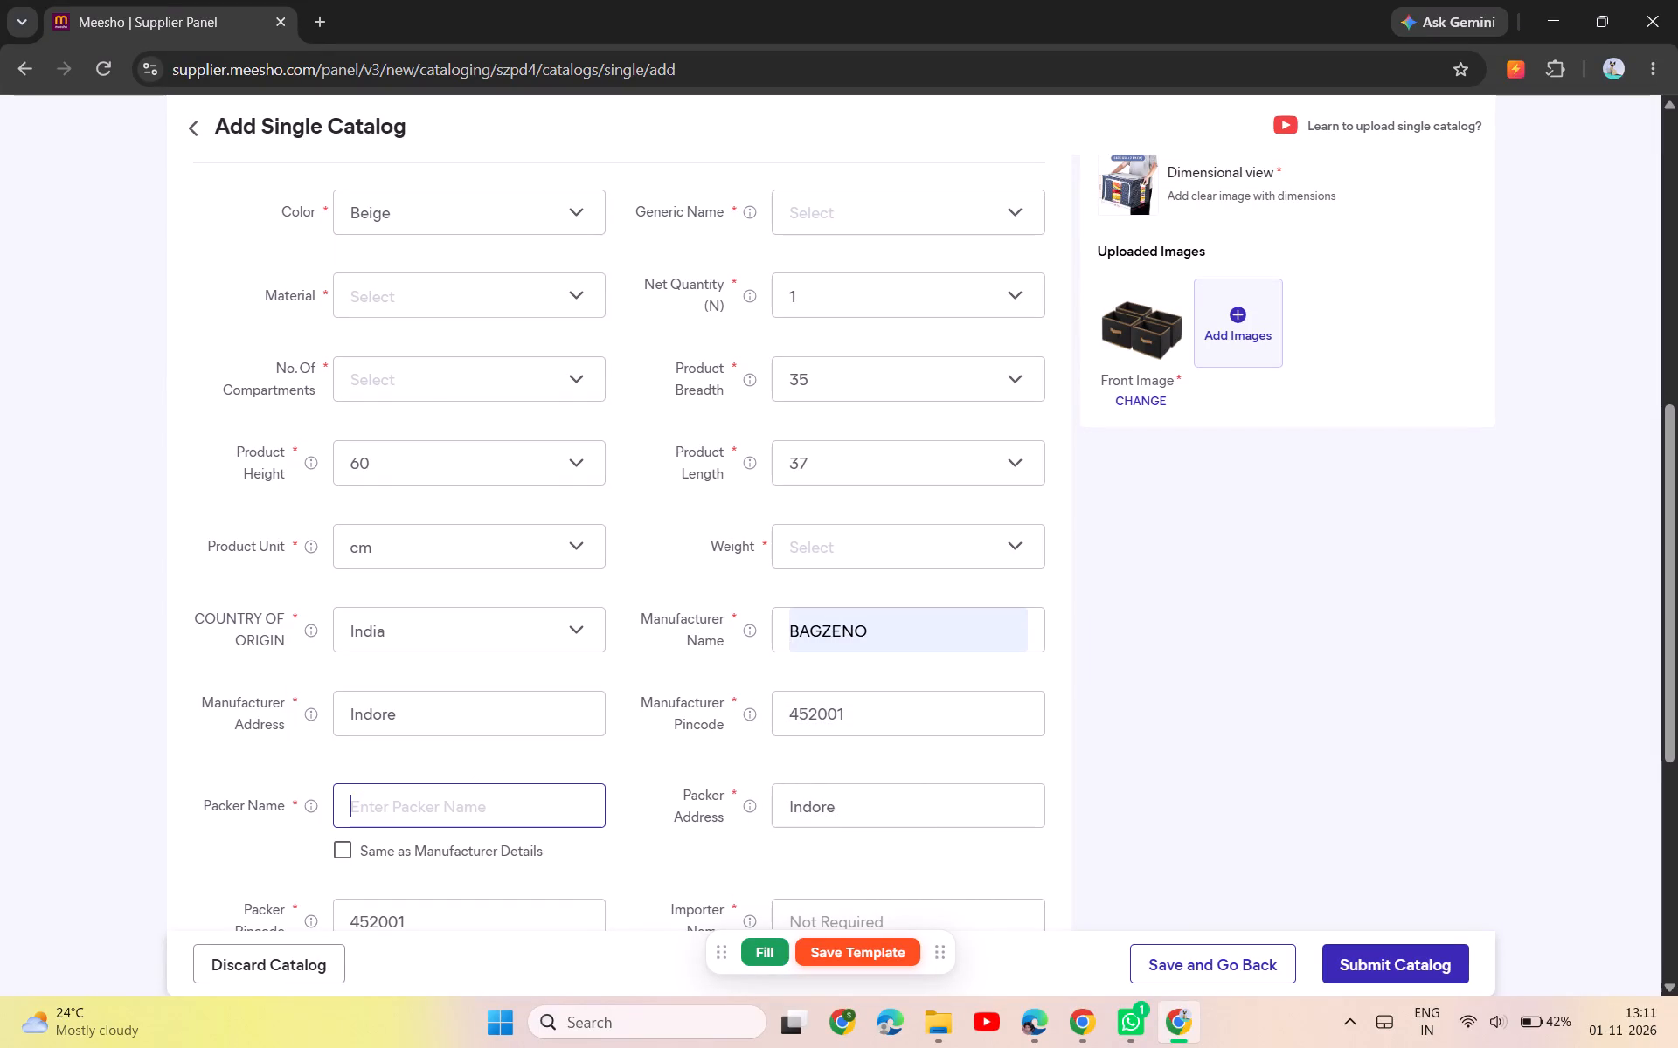
click(416, 801)
click(472, 902)
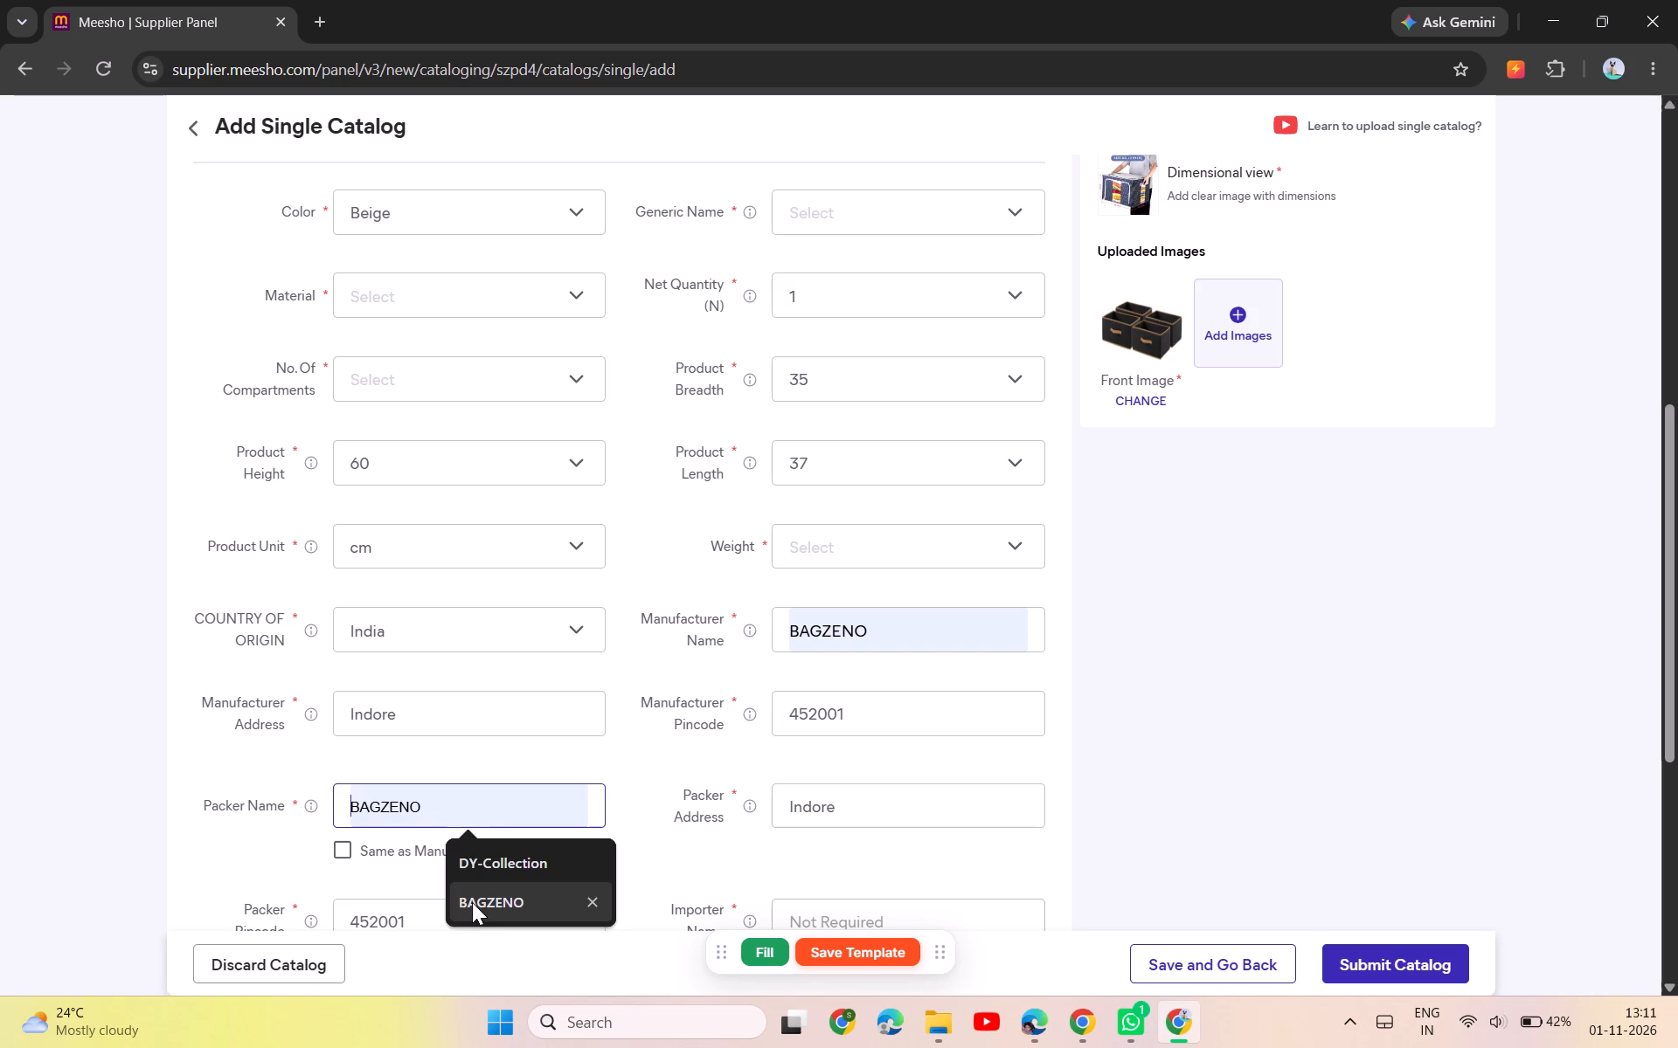
Set the product's material to Non-woven and its net quantity to 2.
scroll(683, 570, up, 3)
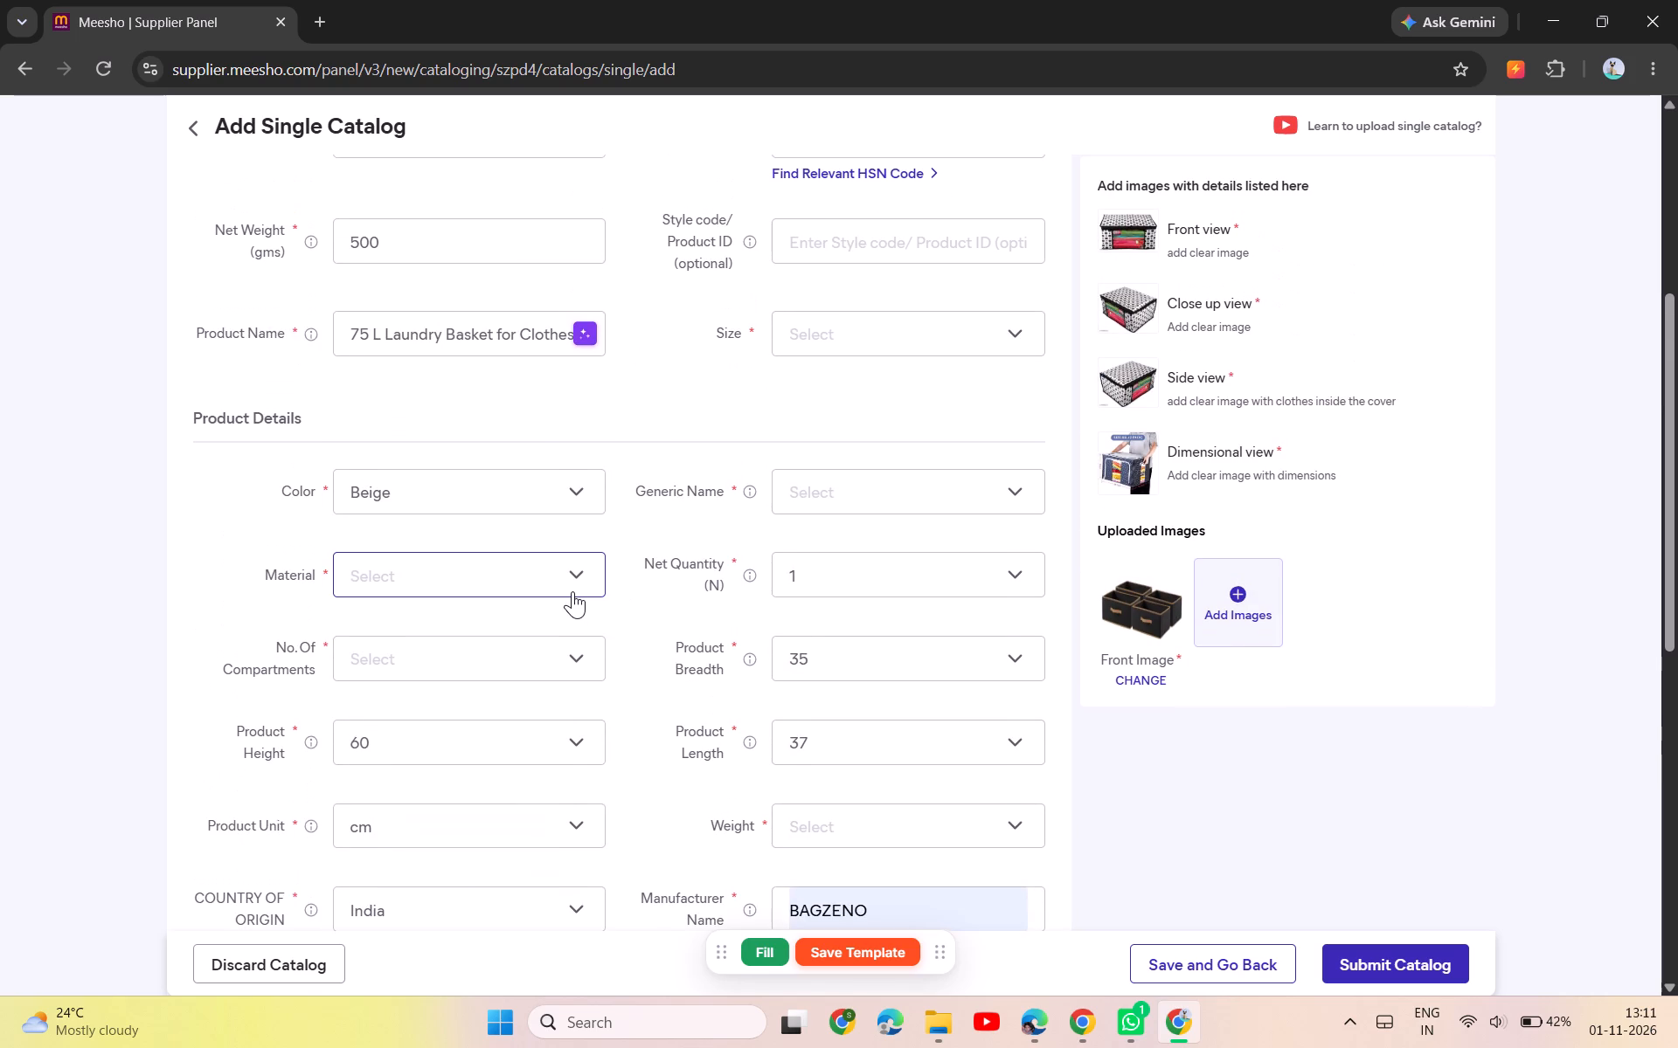
click(572, 591)
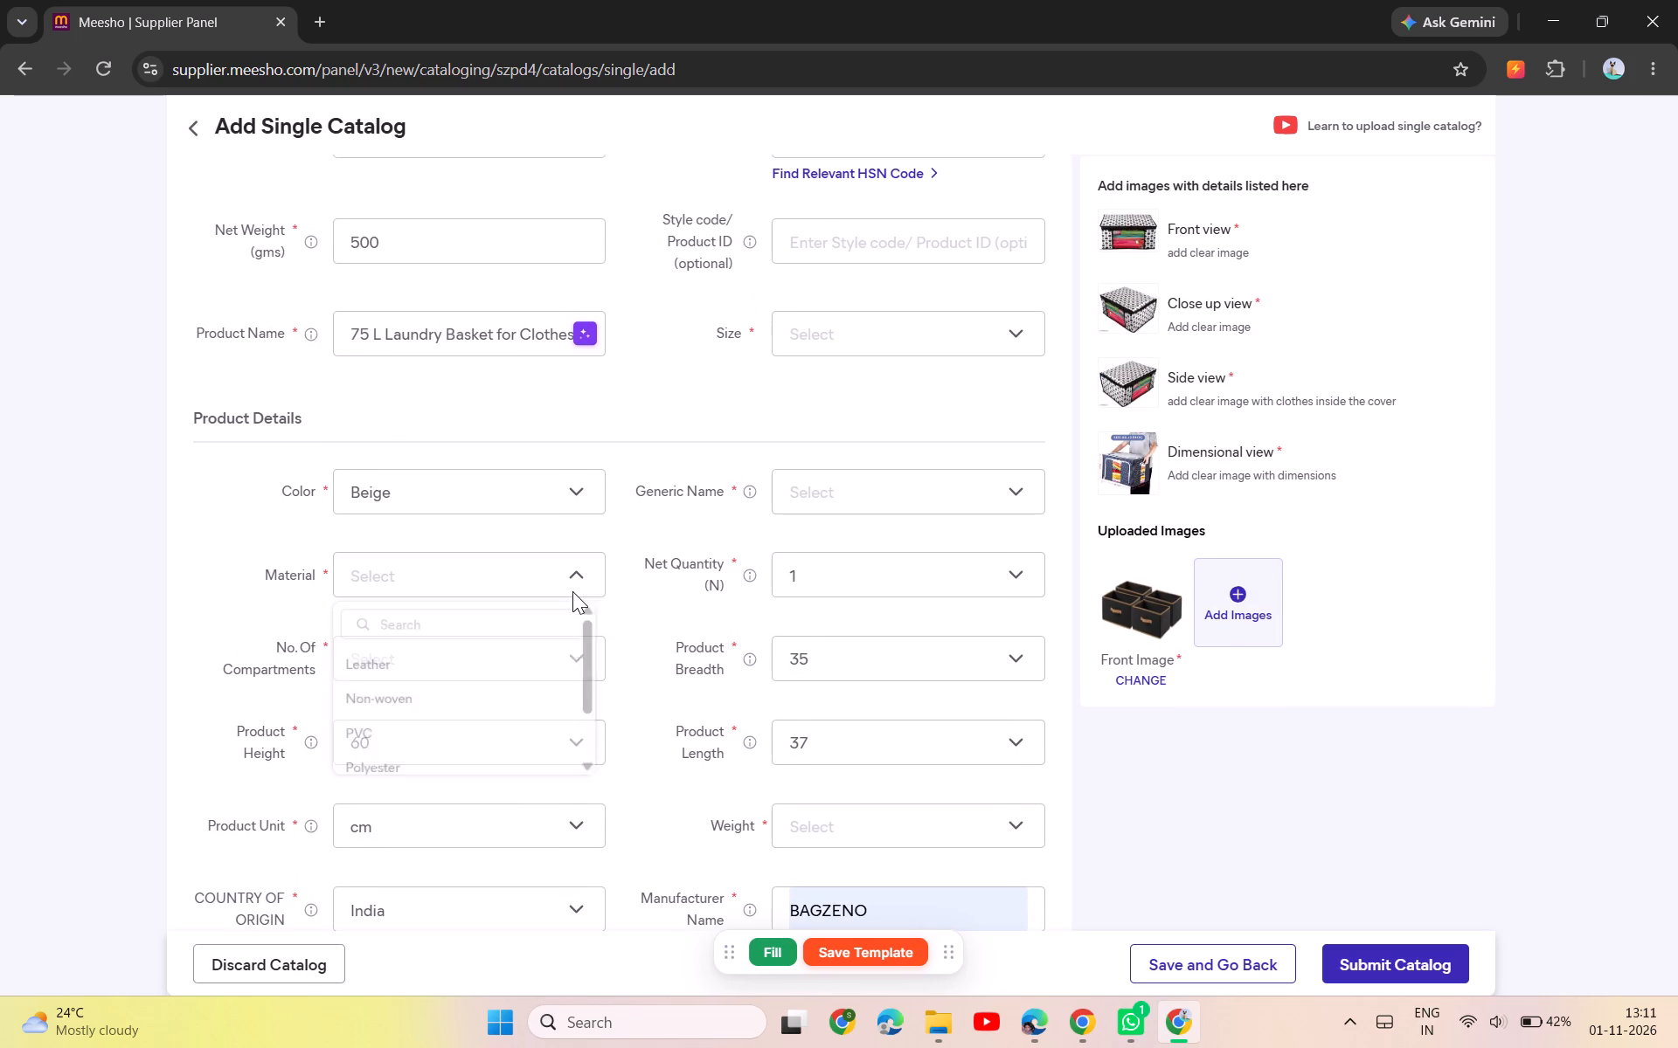
click(482, 703)
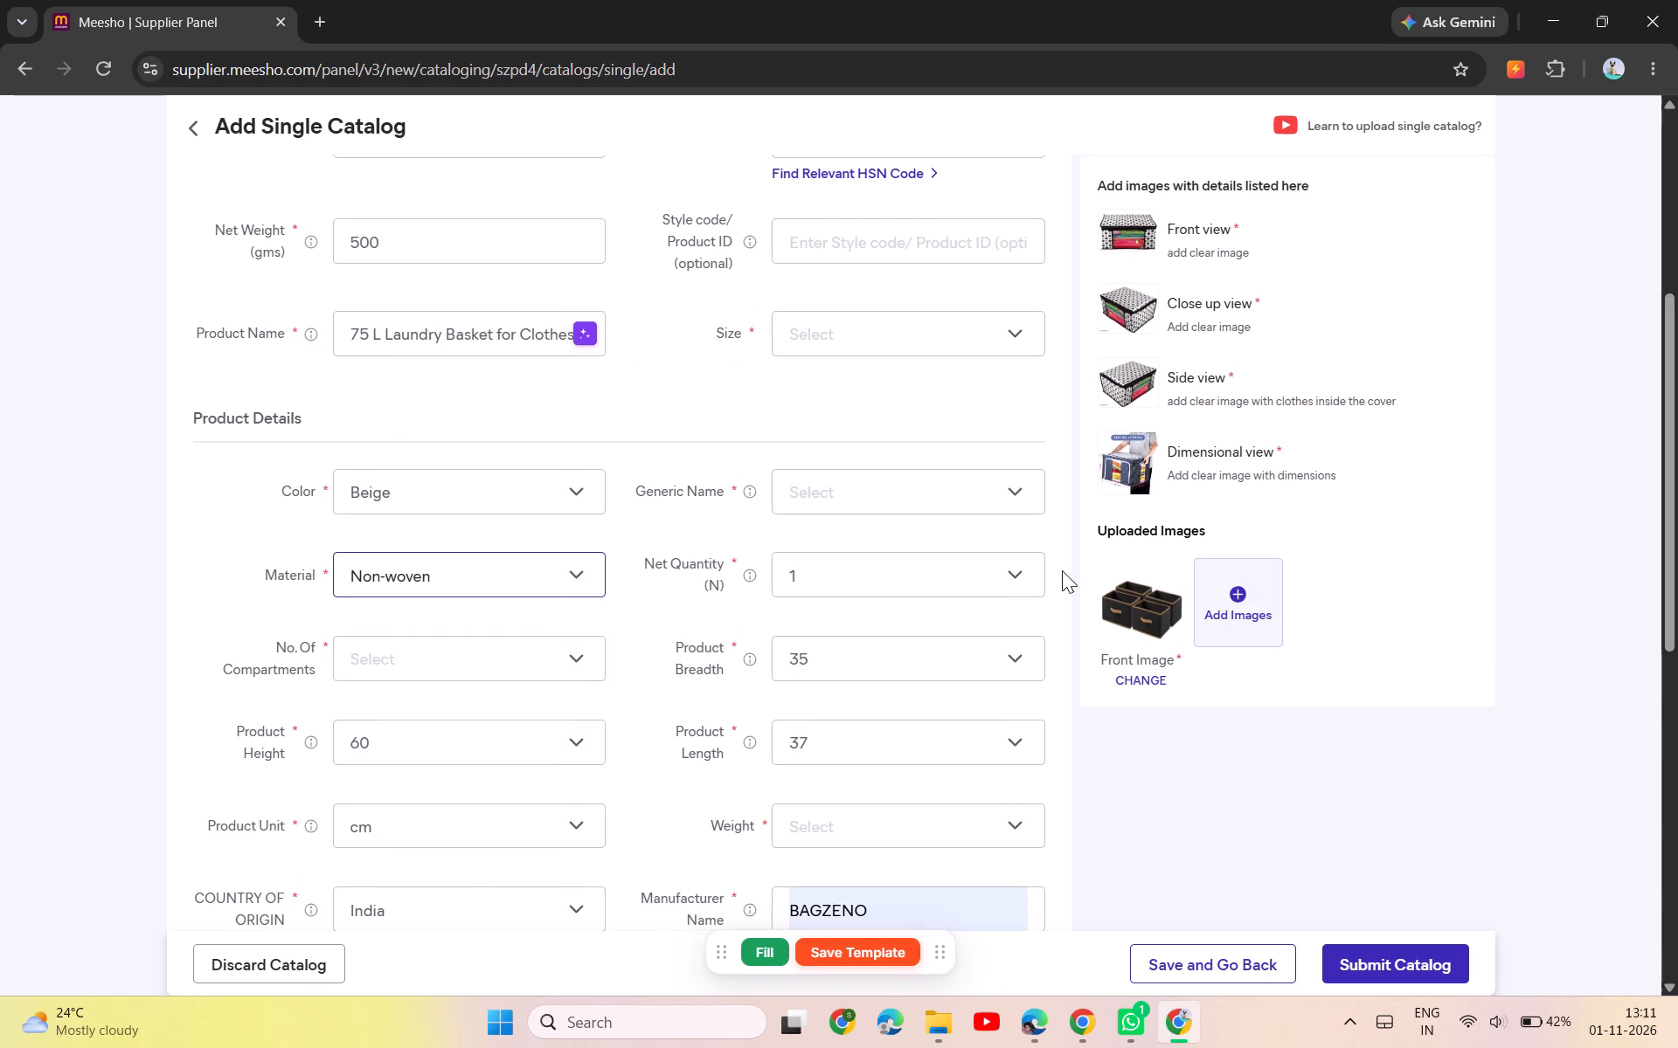
click(1000, 583)
click(810, 774)
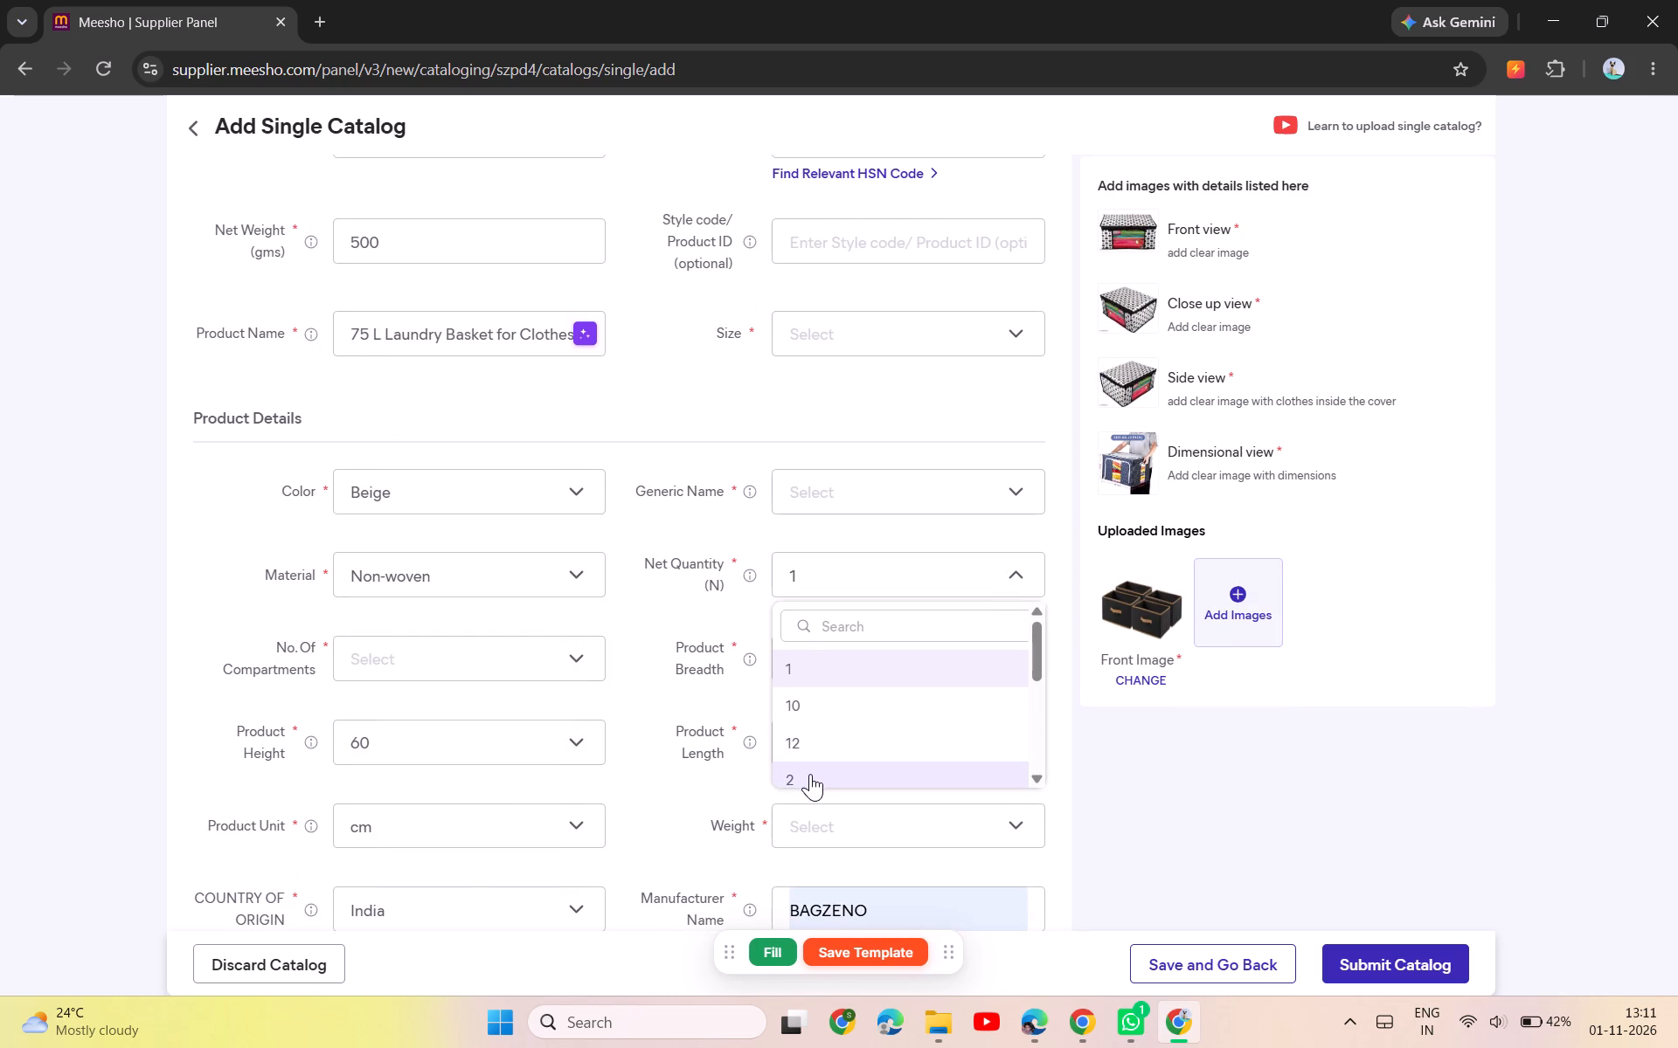
Set the generic name in the product details to Clothes Covers.
click(1002, 476)
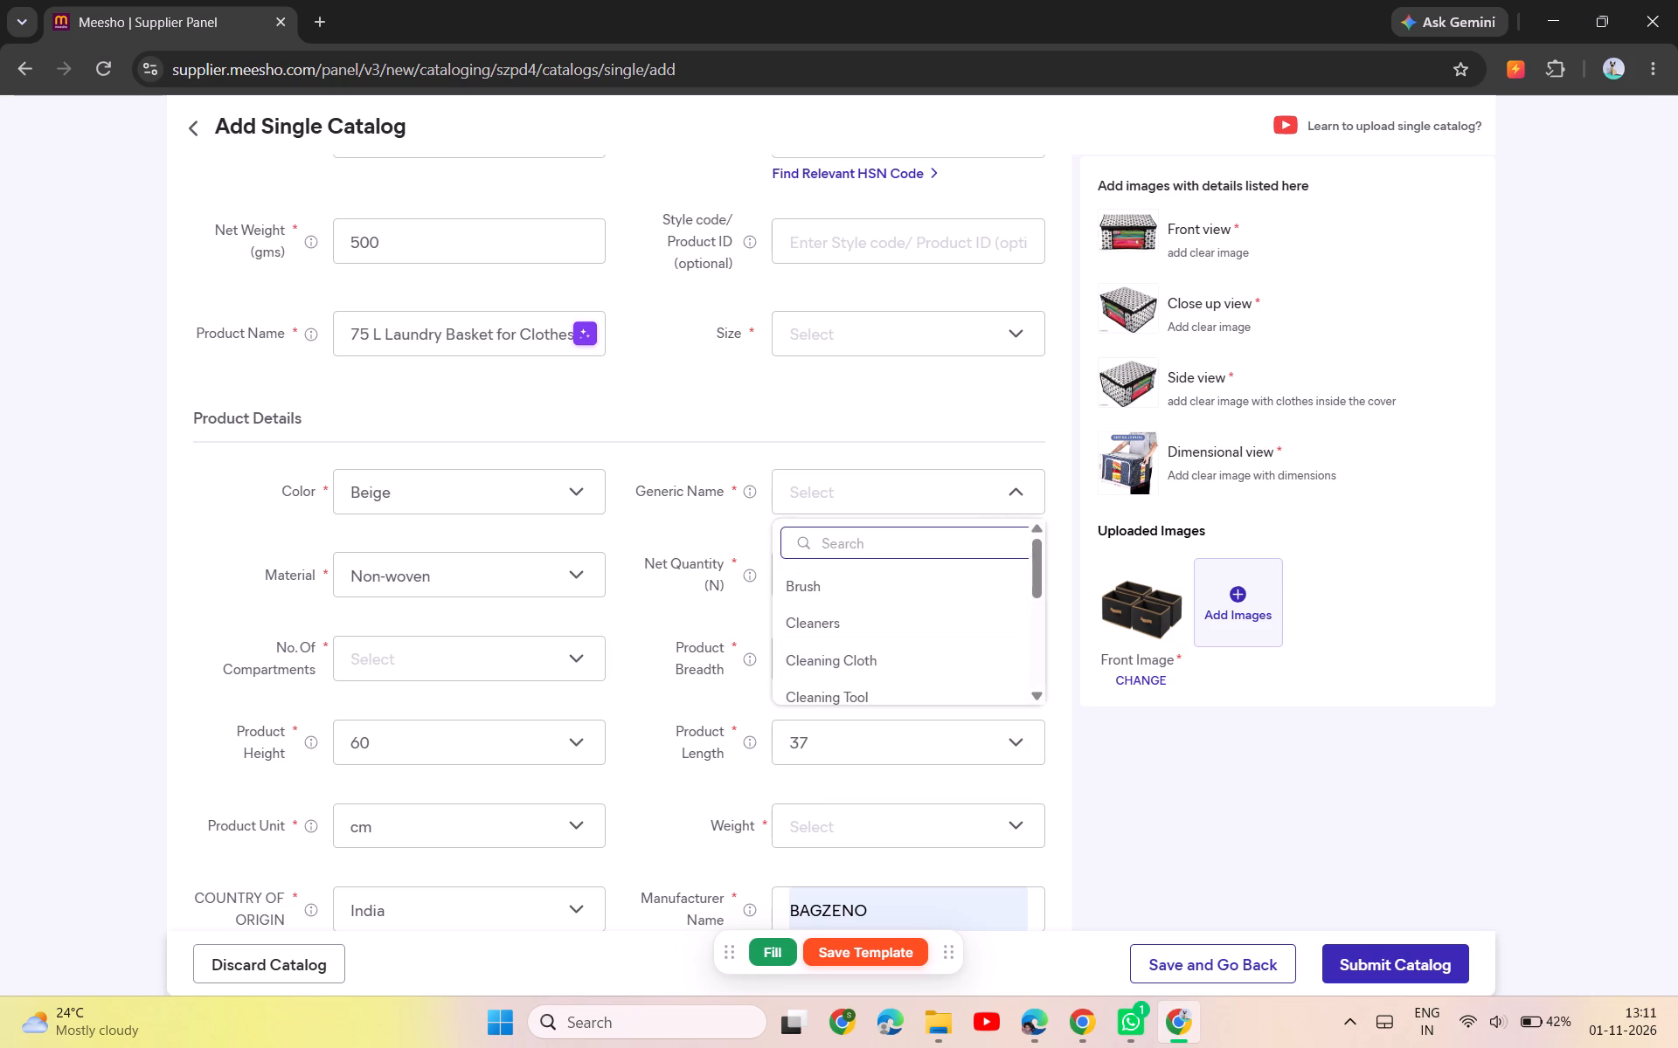
scroll(889, 660, down, 1)
click(872, 635)
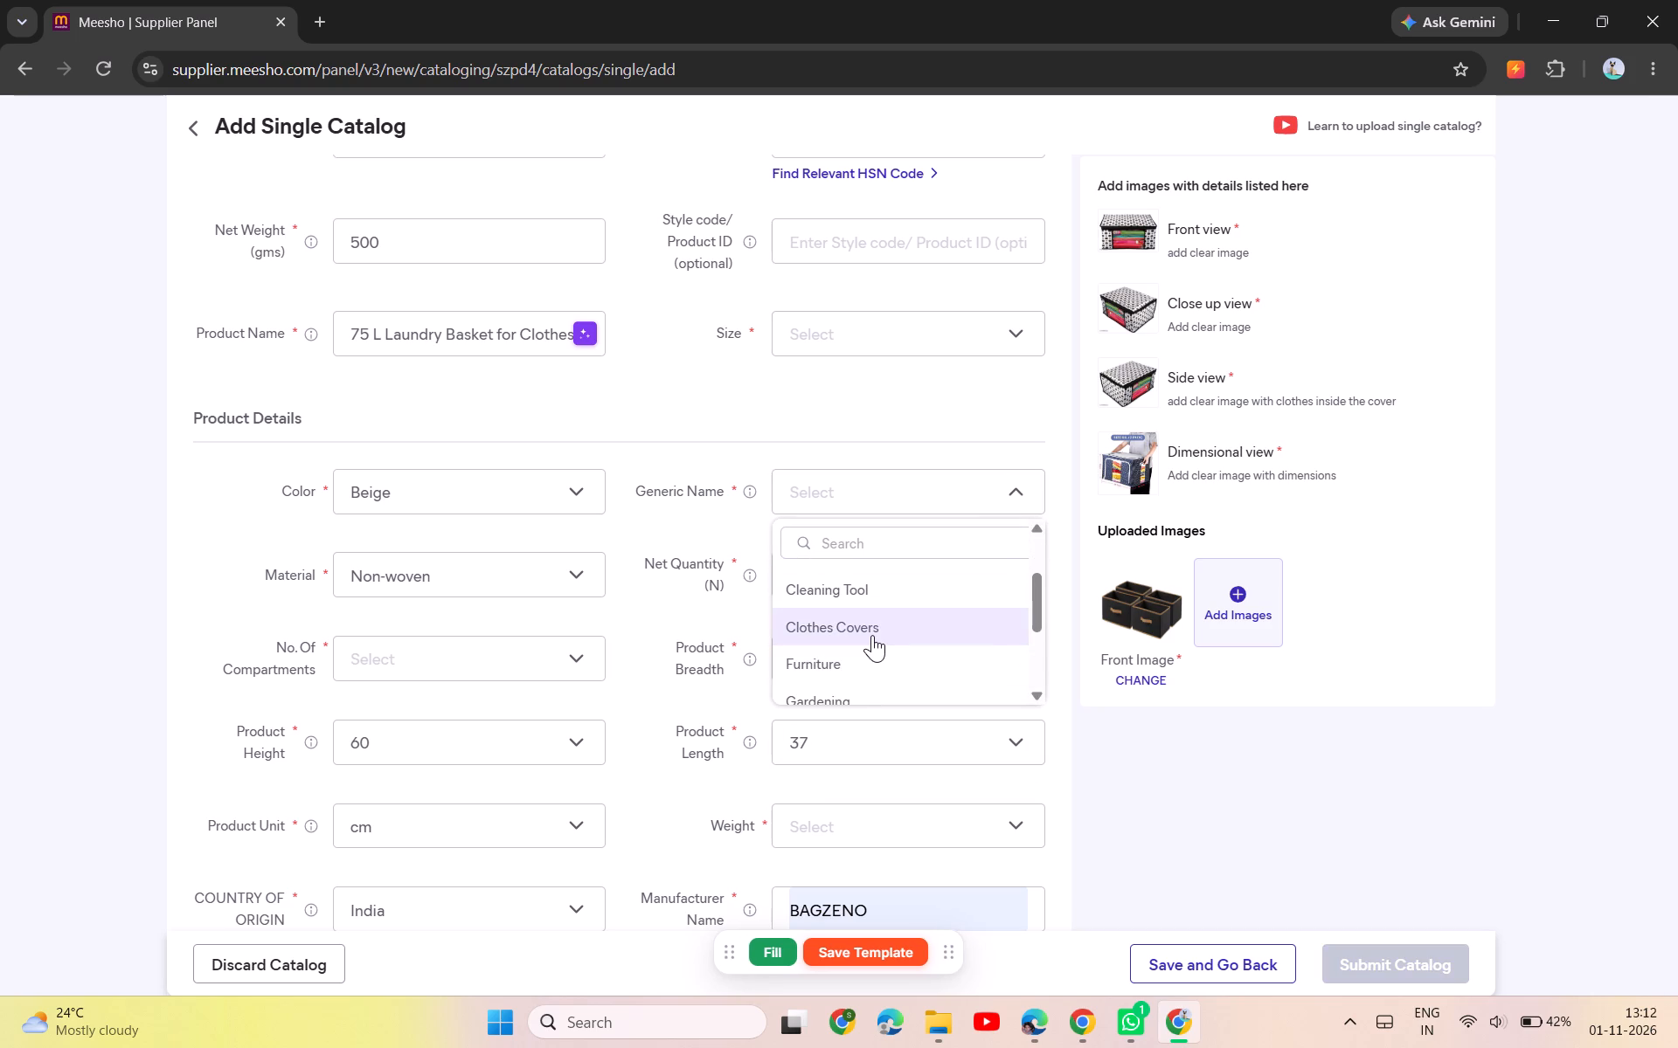
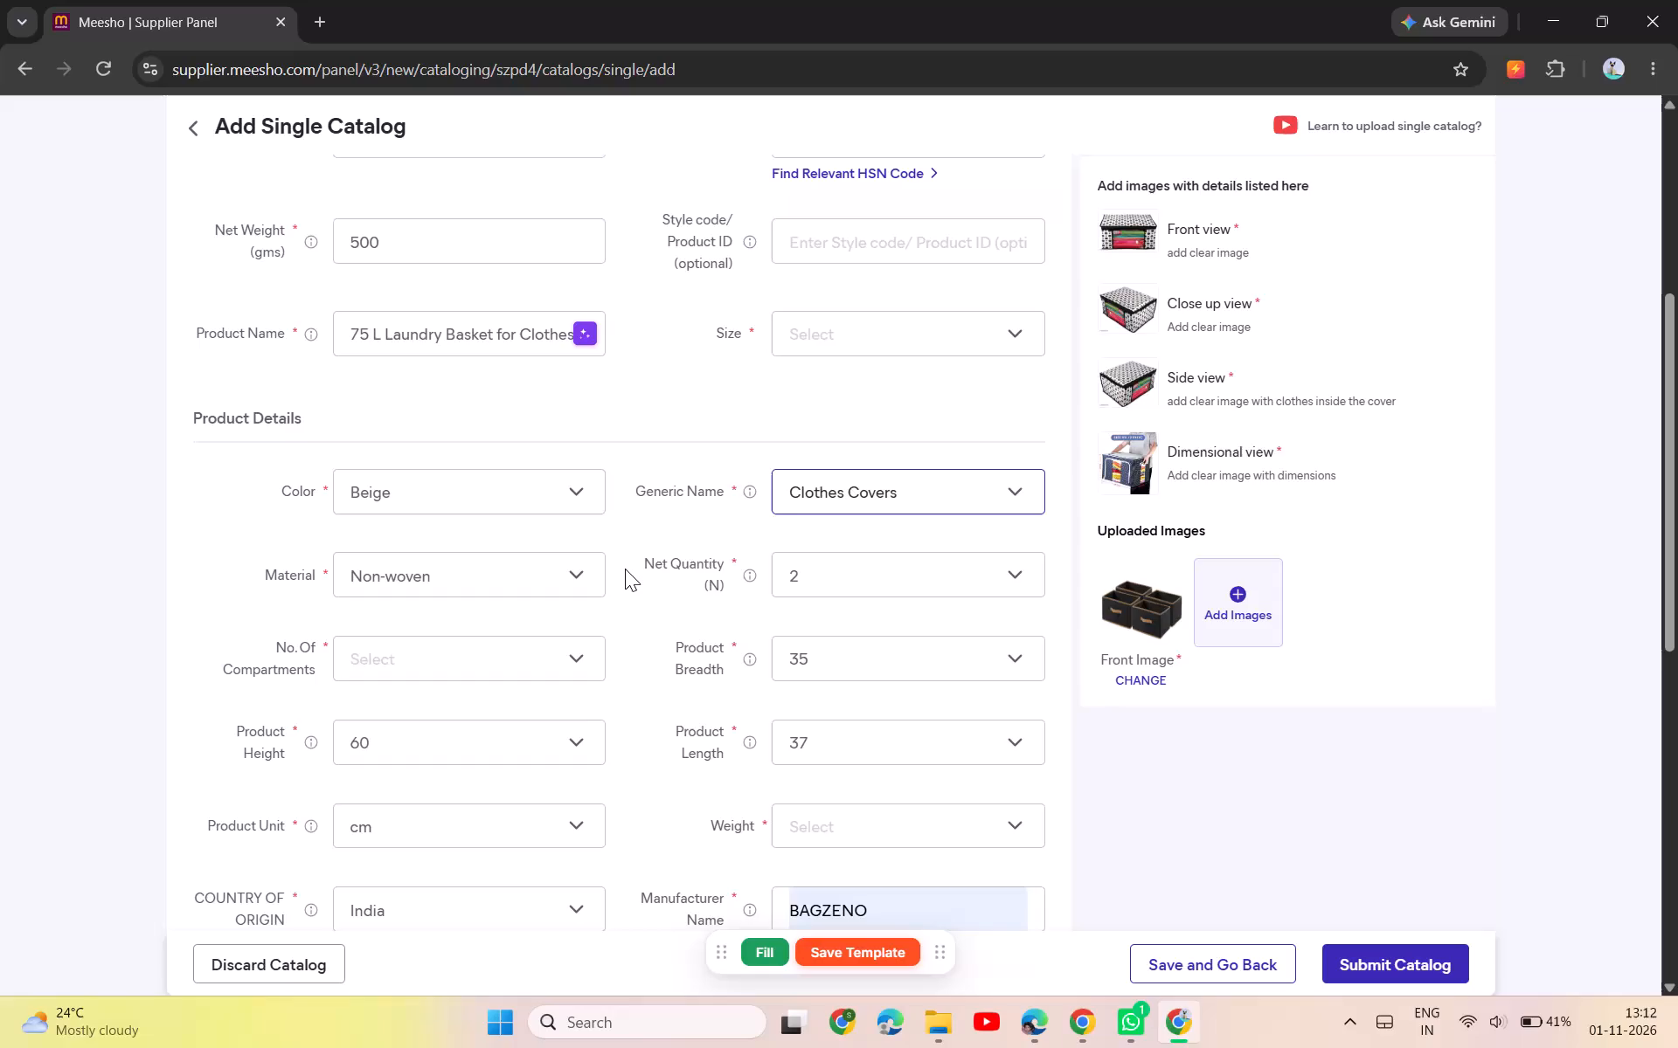
Set the product's number of compartments to 1.
click(553, 645)
click(480, 767)
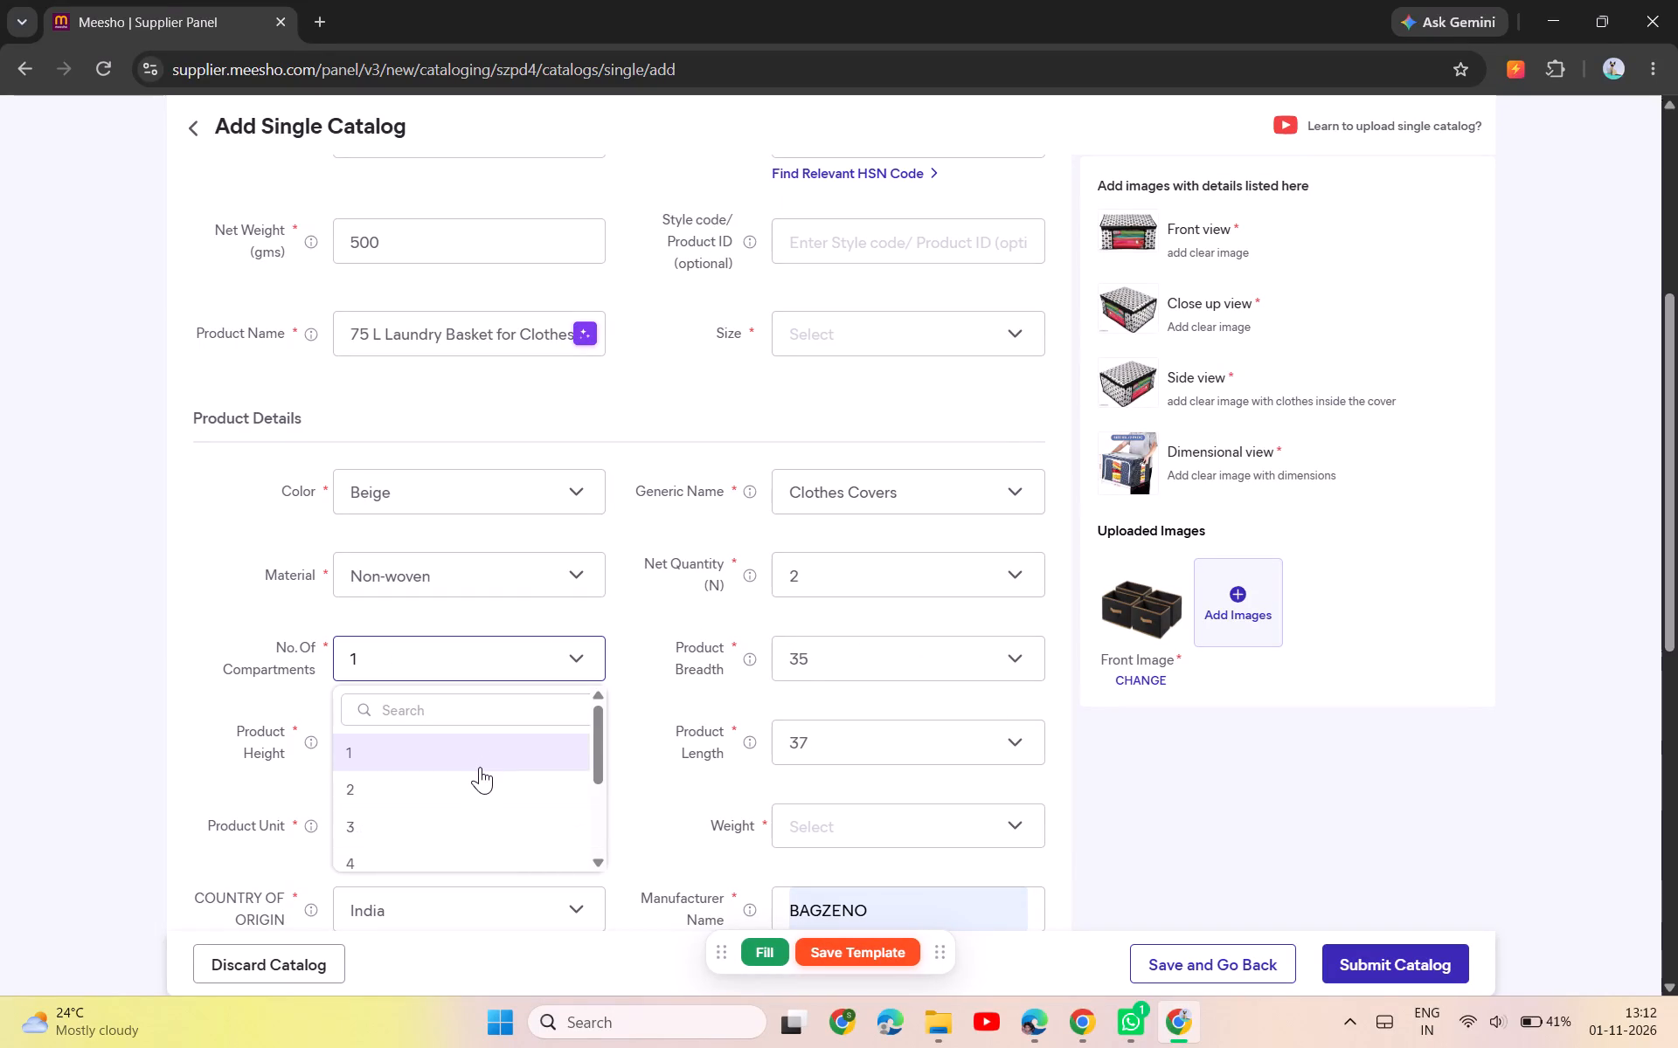
Set the product breadth to 30 and the product length to 30.
scroll(744, 696, down, 1)
click(1000, 591)
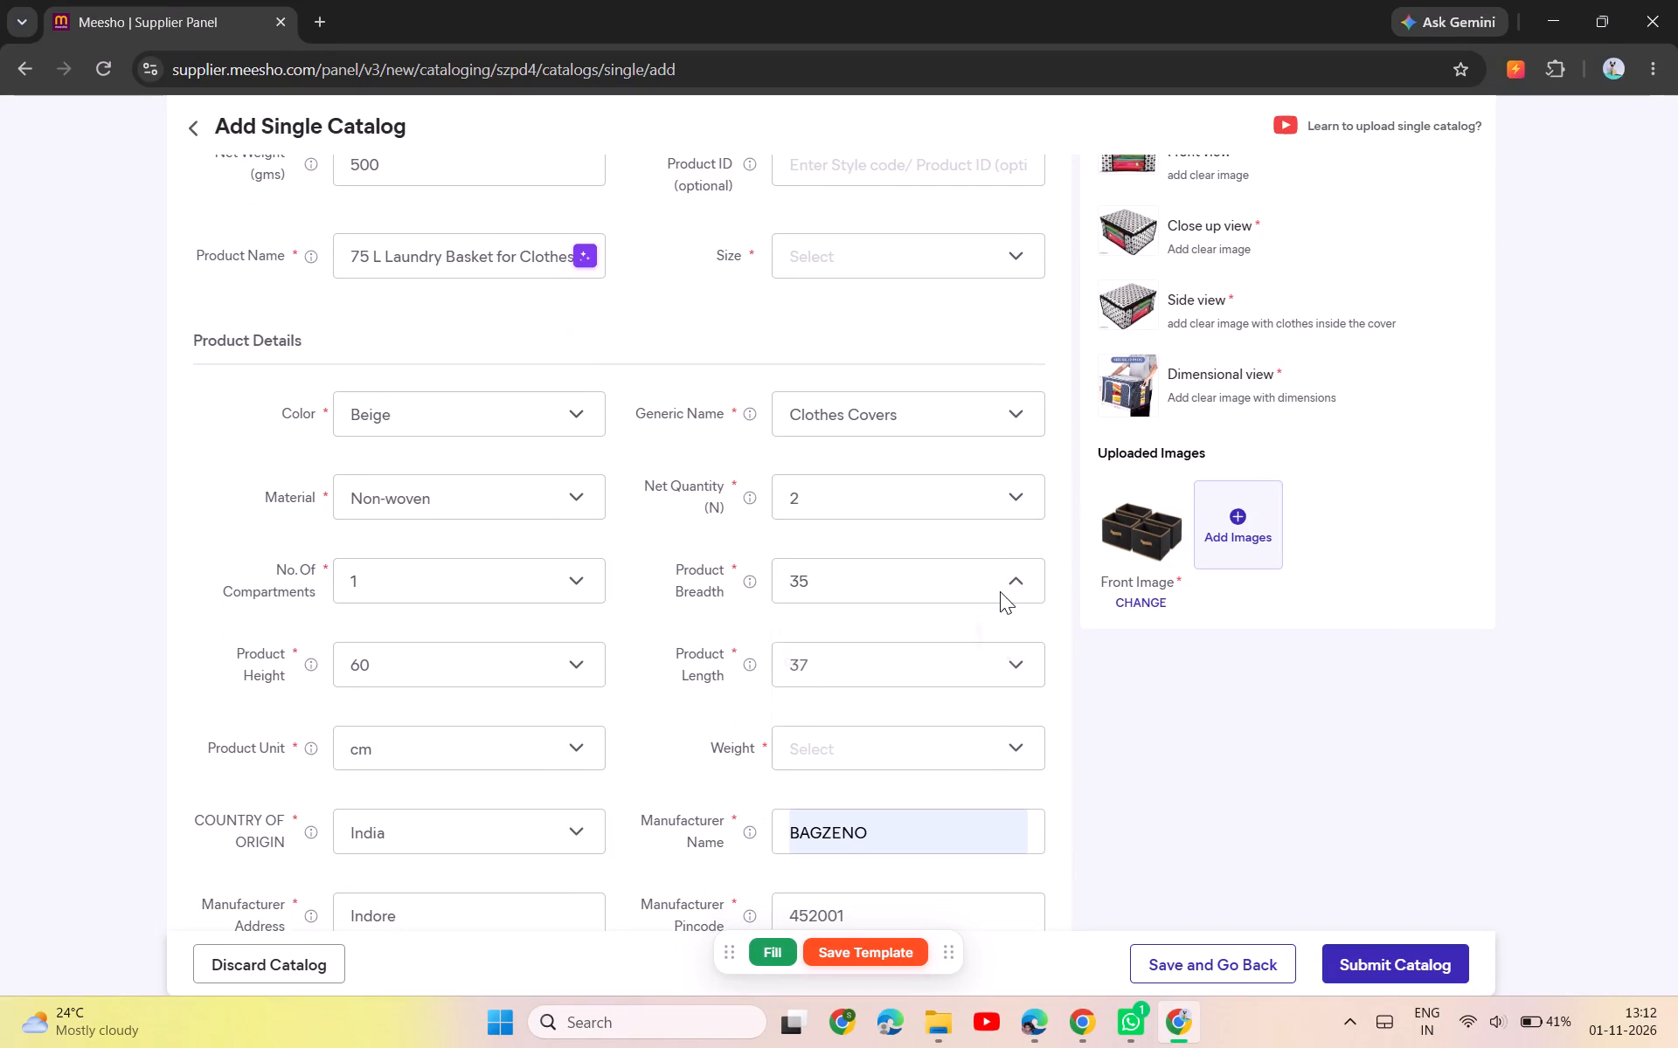
click(961, 633)
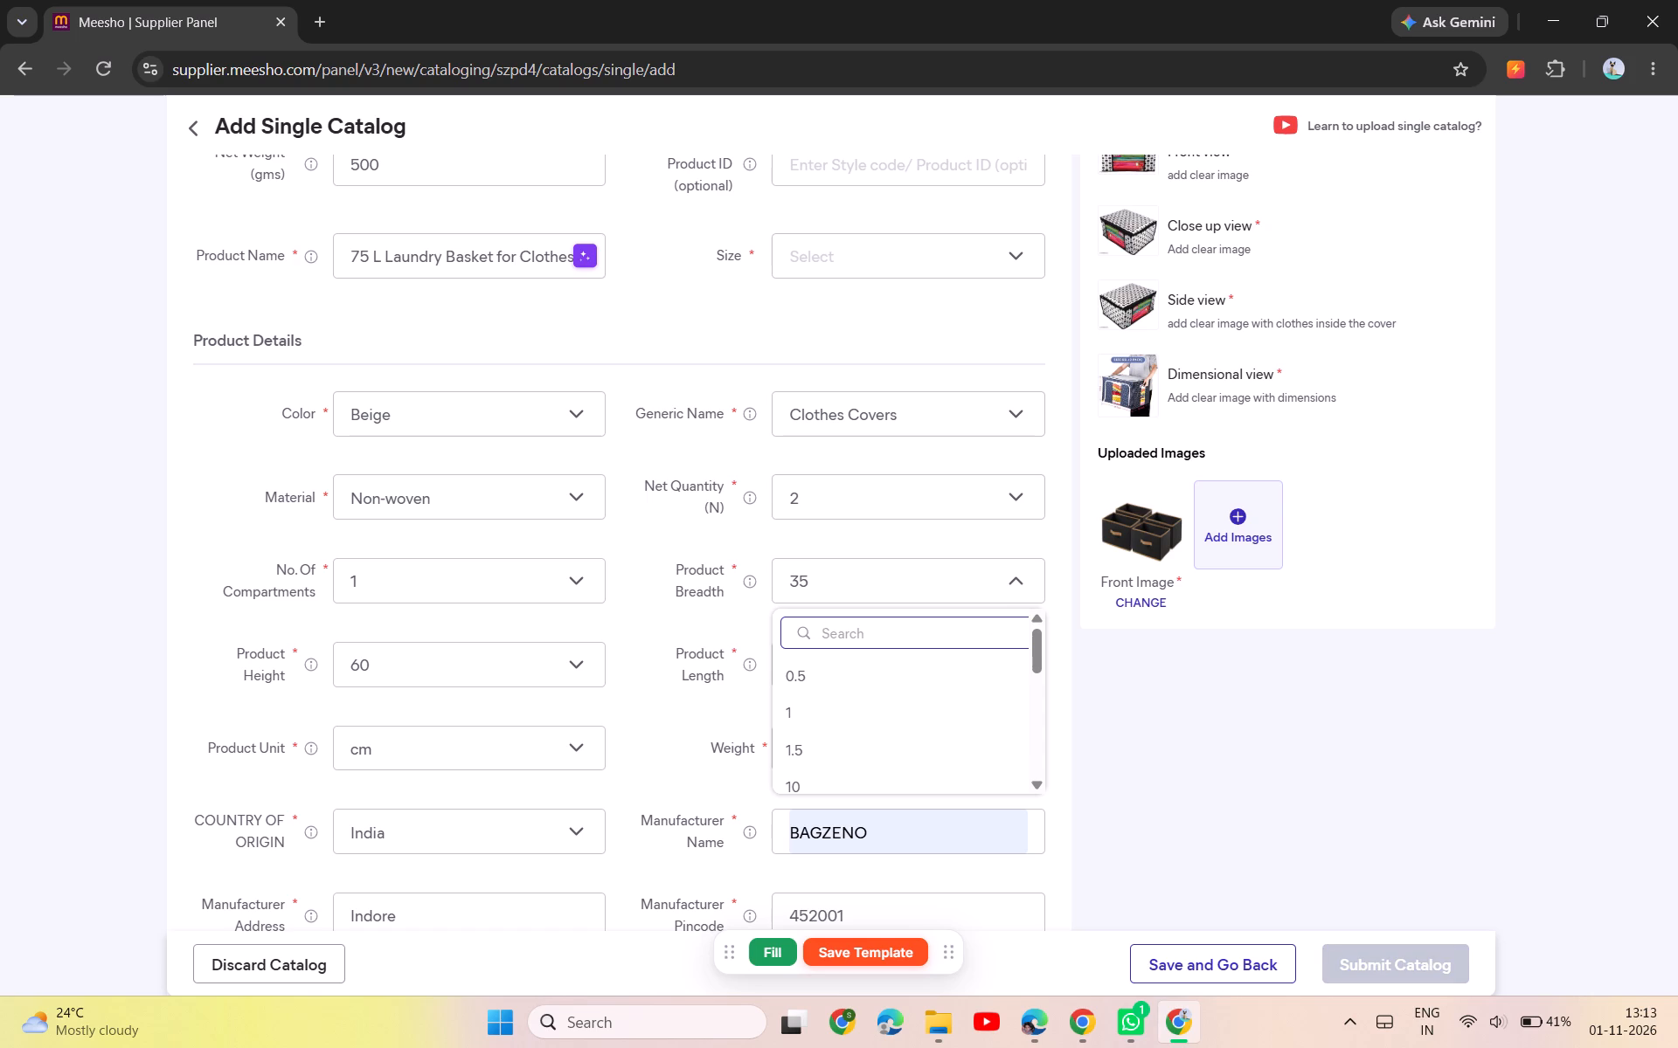
text(30)
key(BackSpace)
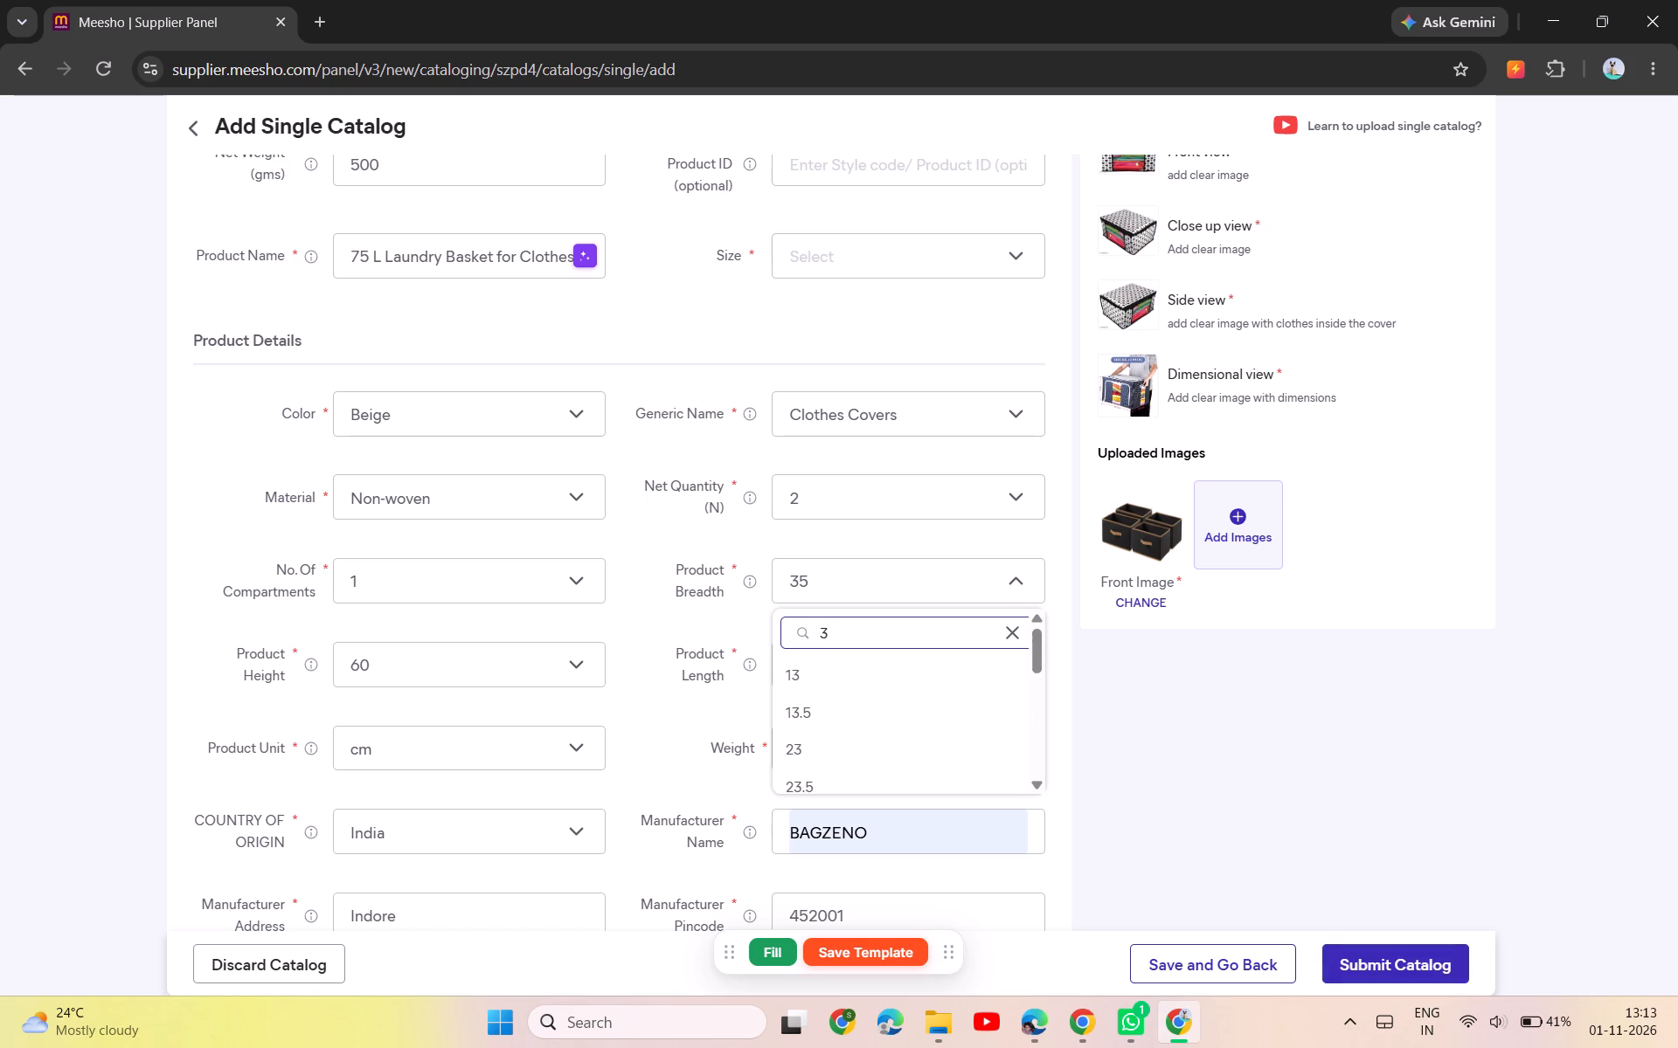
key(0)
click(927, 687)
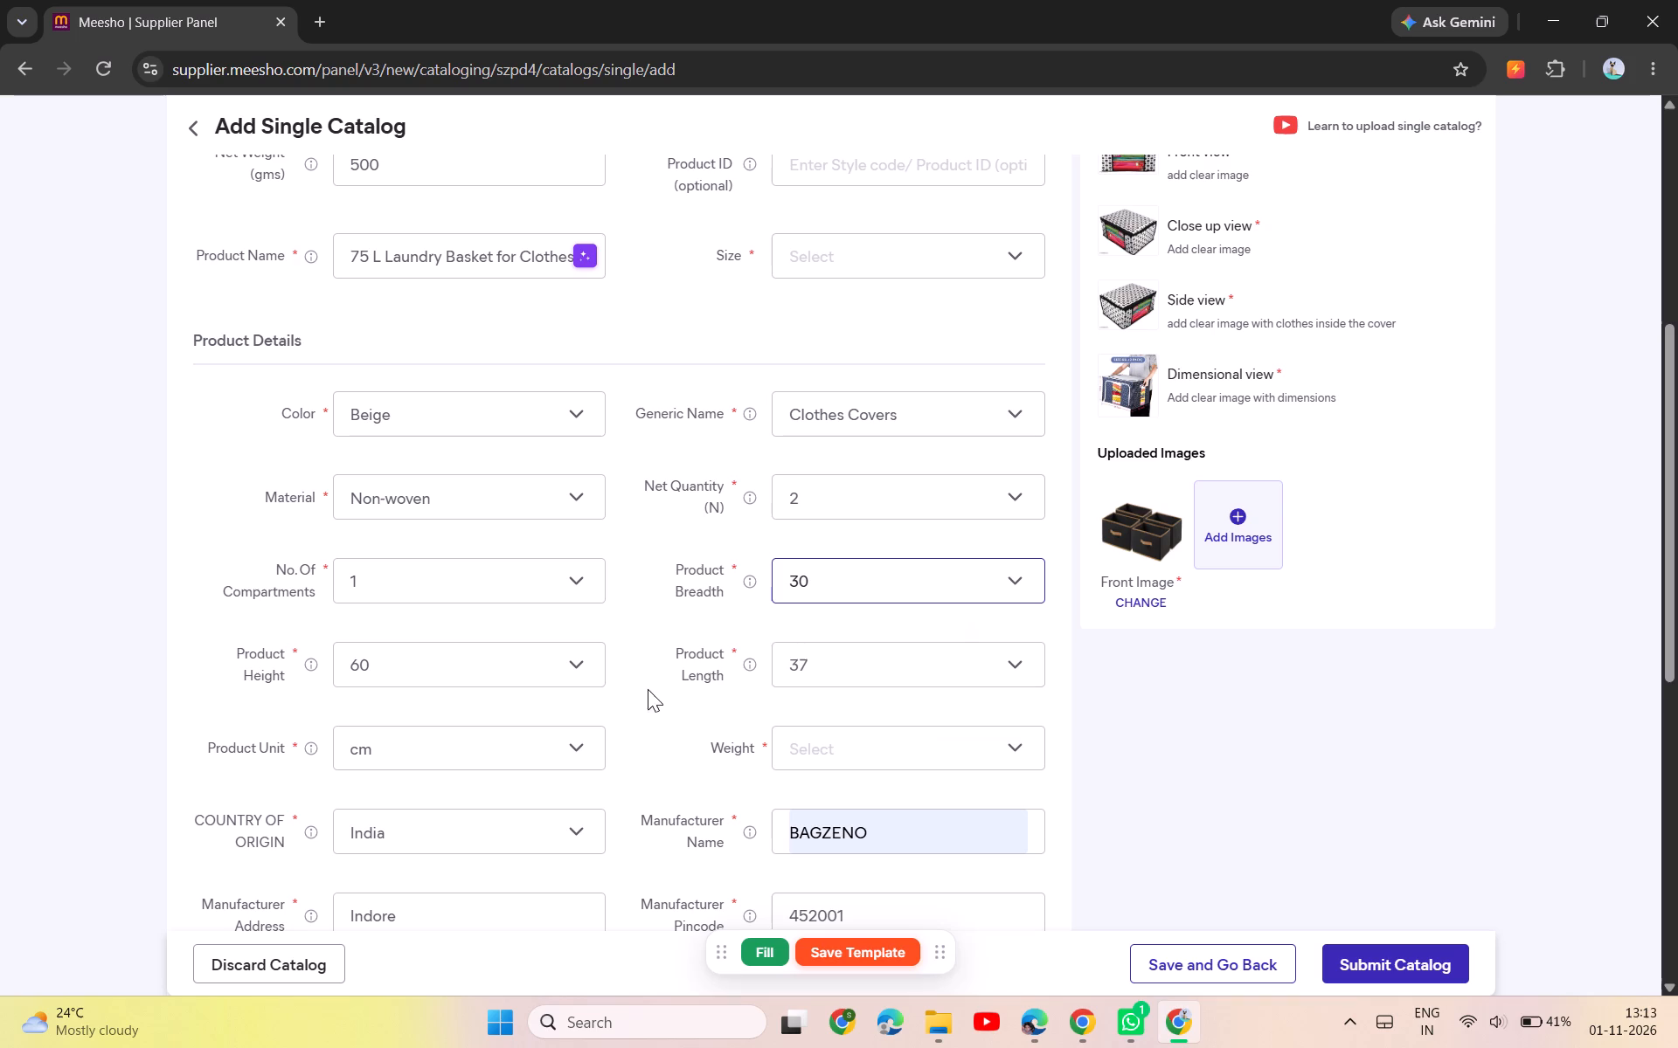
click(935, 679)
click(889, 714)
text(30)
click(853, 762)
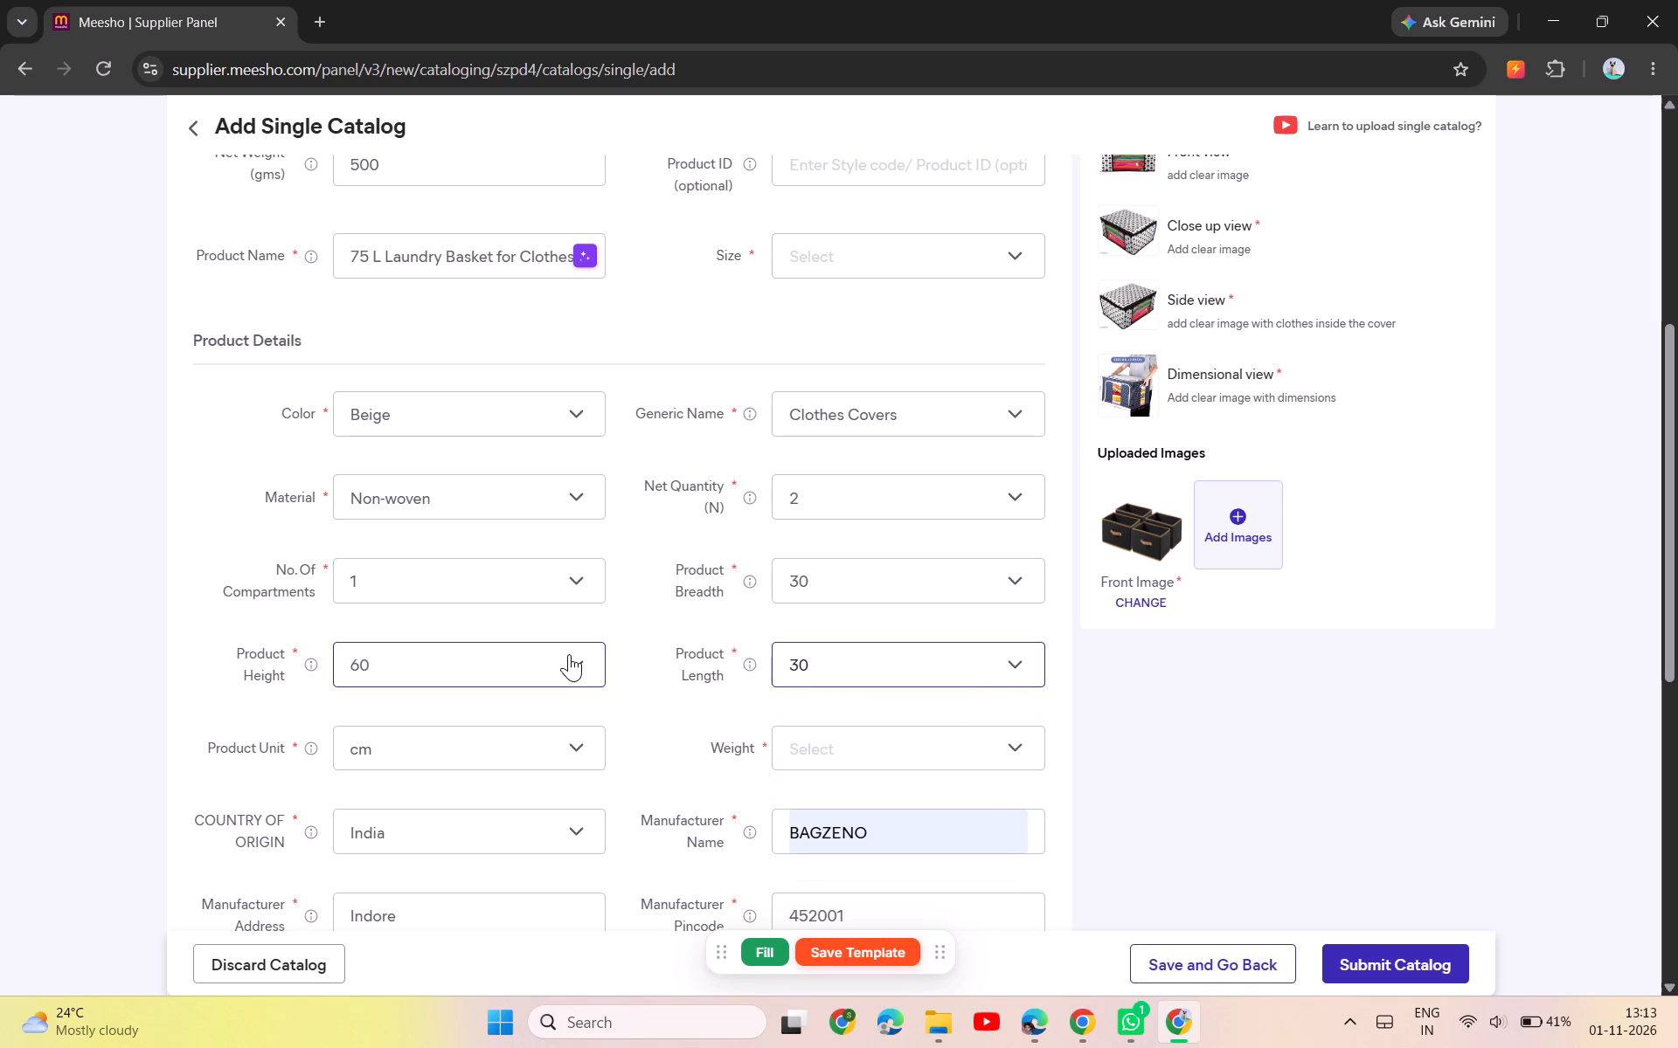
Set the product height to 40.
click(569, 654)
click(510, 708)
text(54)
key(BackSpace)
key(BackSpace)
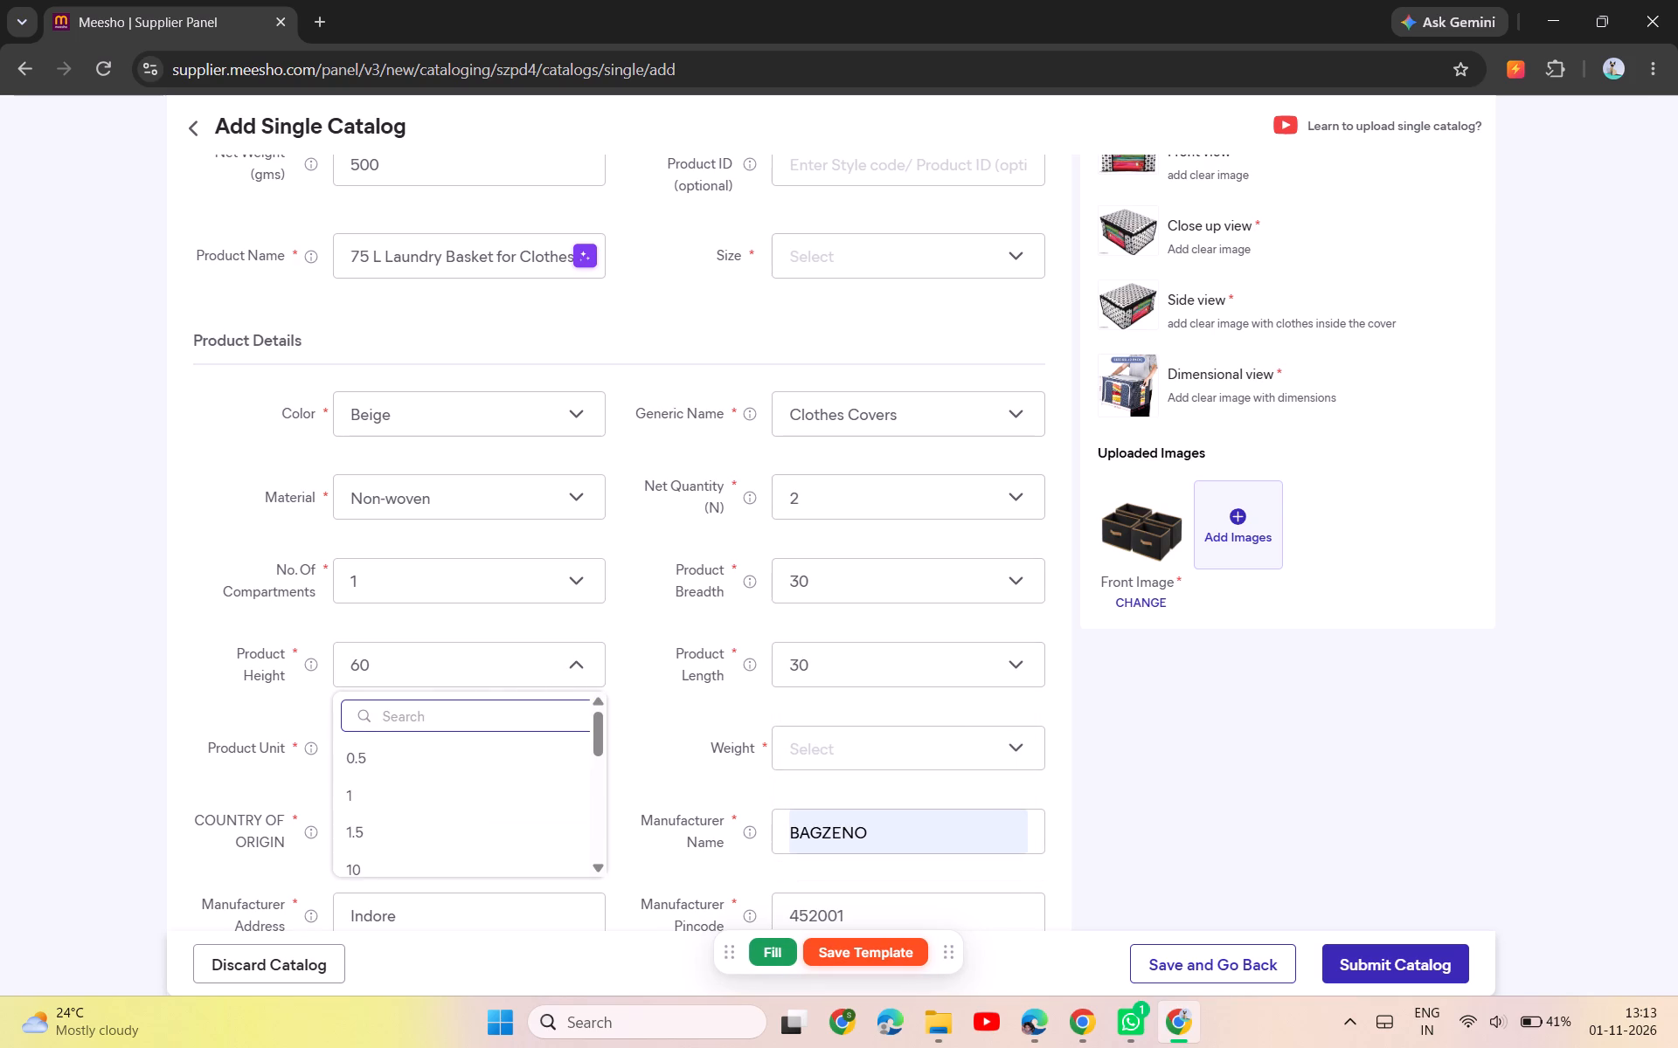
text(40)
click(475, 763)
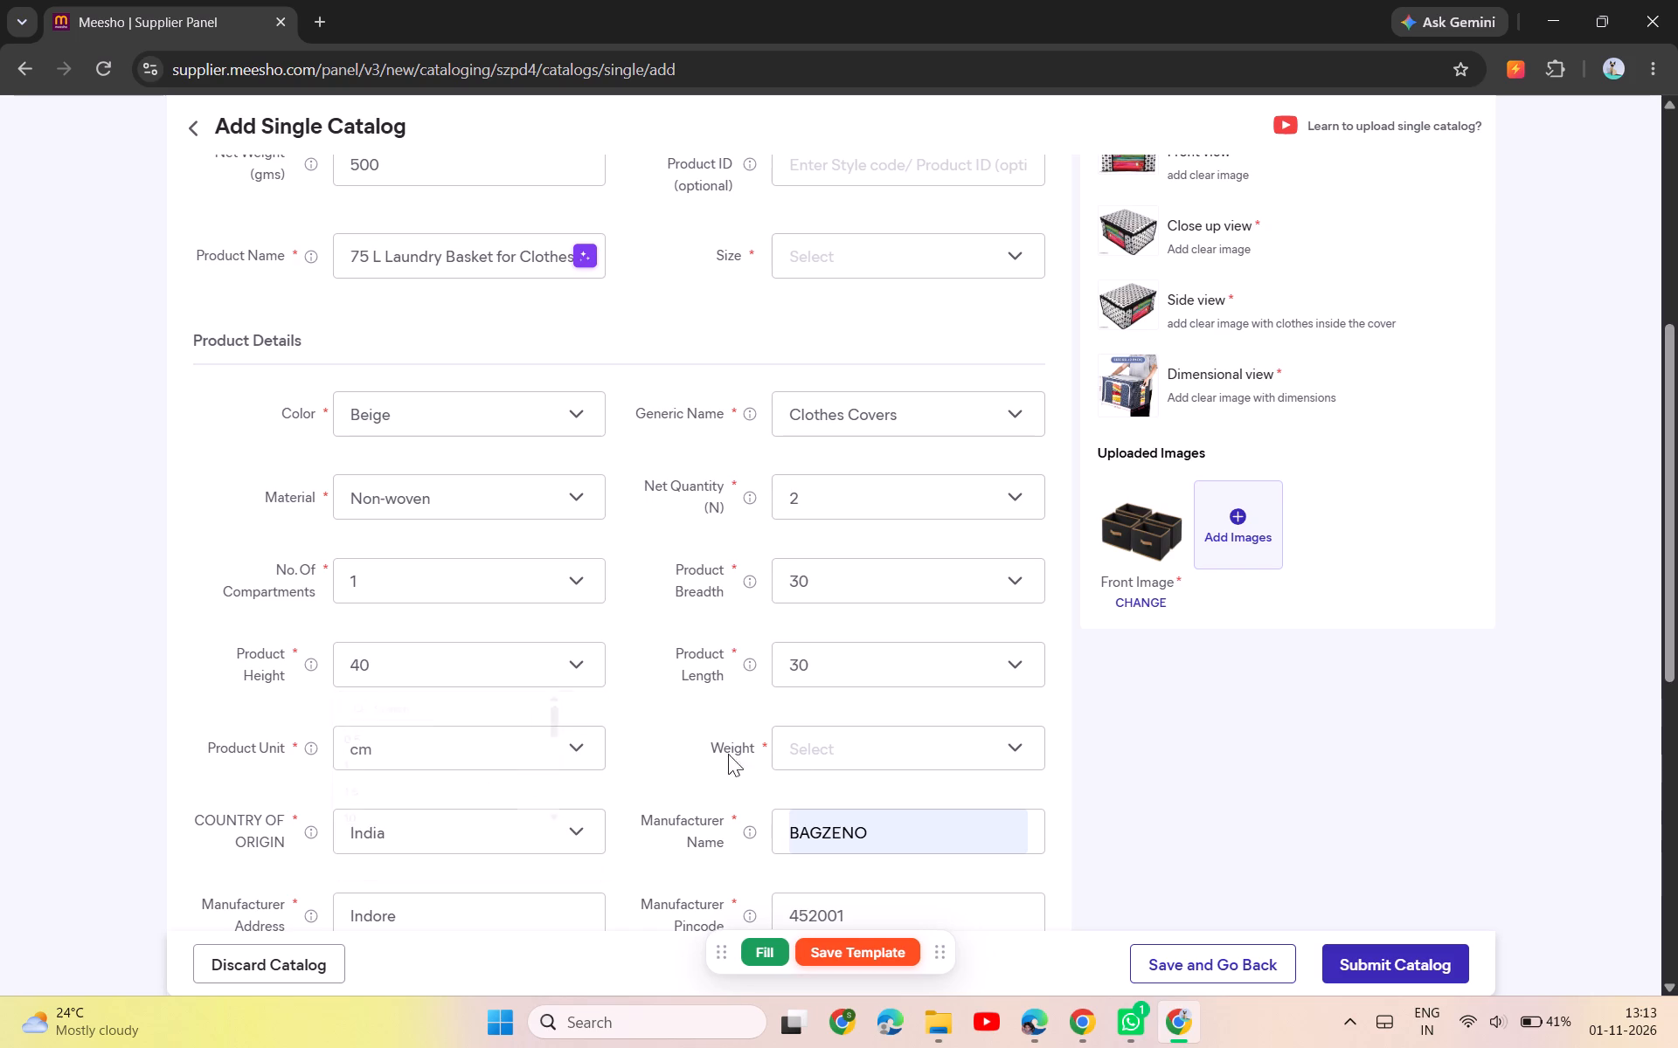
Set the product's weight to 0.5 in the product details.
click(967, 759)
click(898, 811)
text(0.5)
click(865, 844)
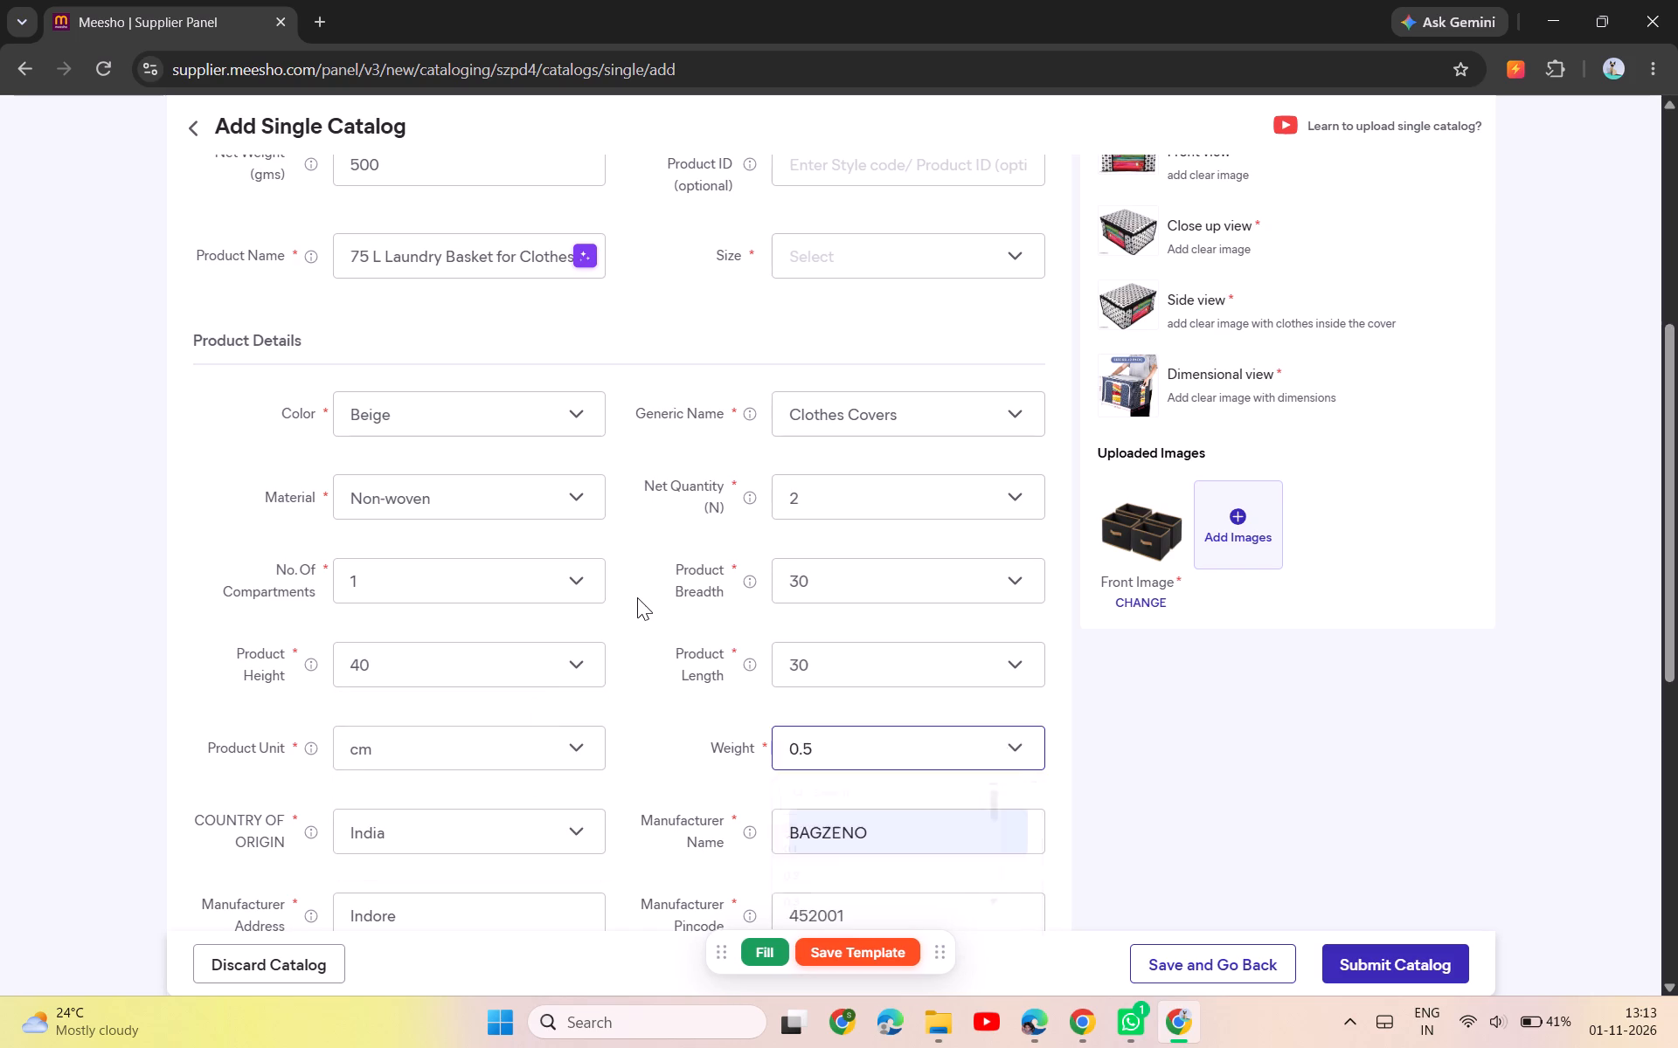
Apply Free Size as the product's size.
scroll(637, 597, up, 2)
click(977, 445)
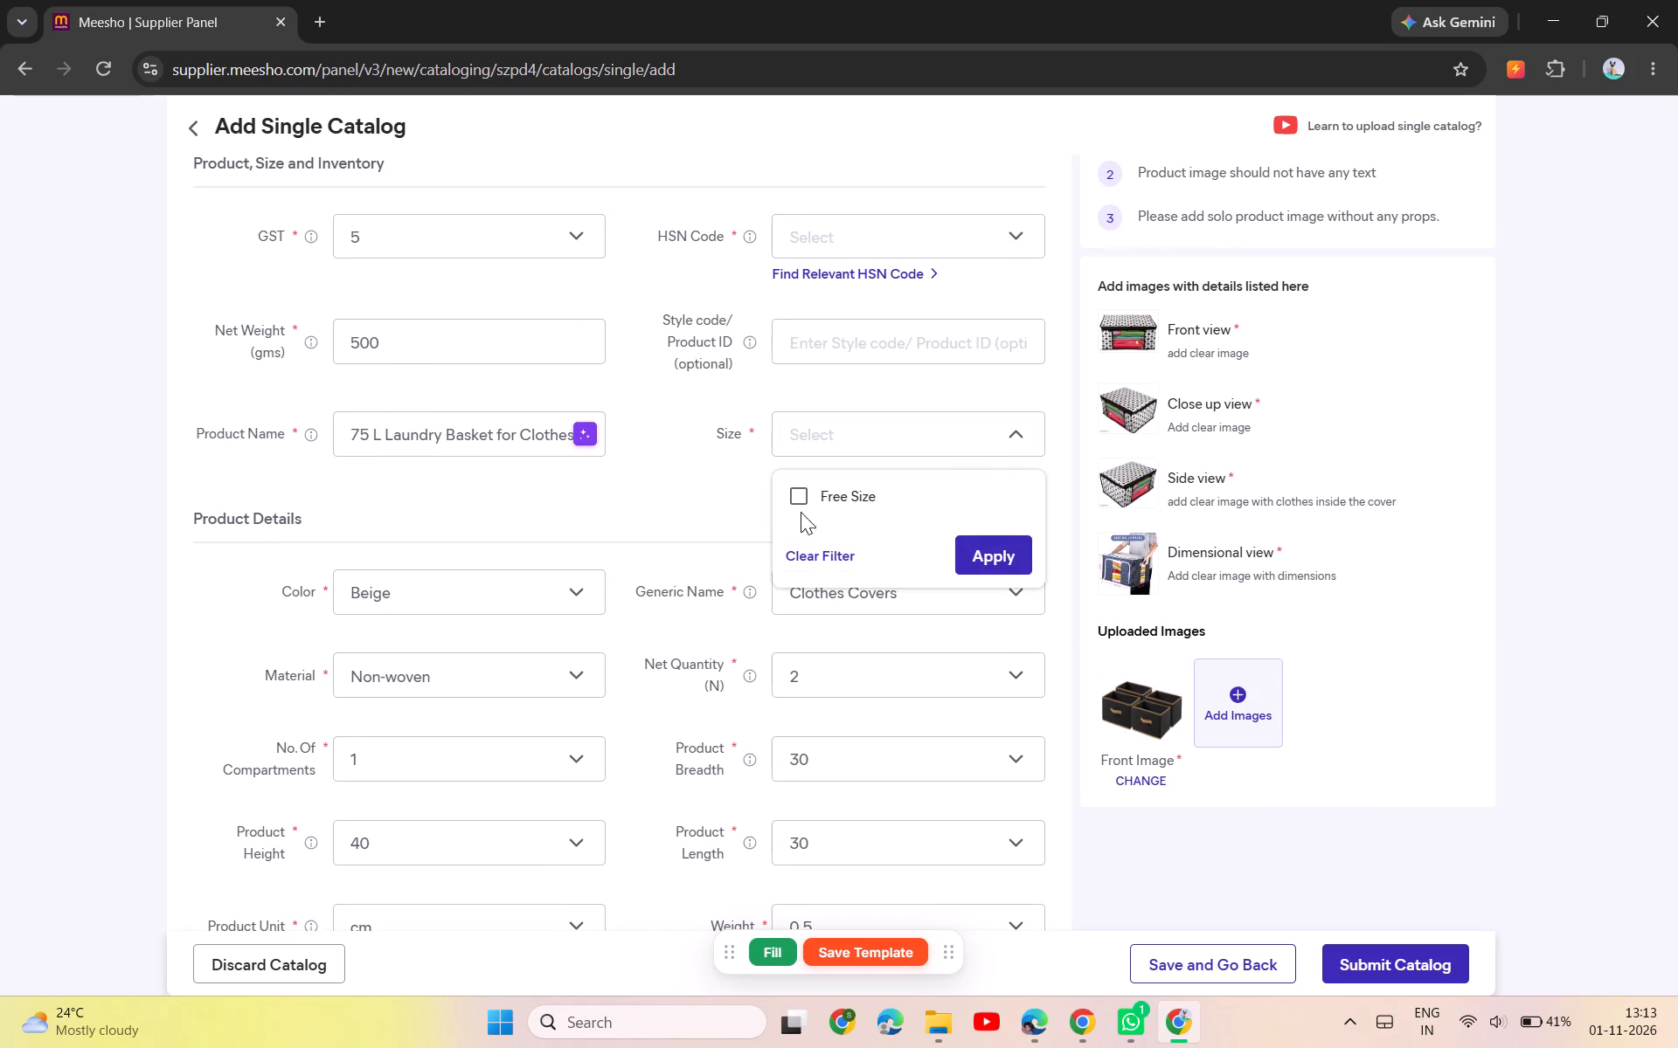
click(801, 496)
click(976, 570)
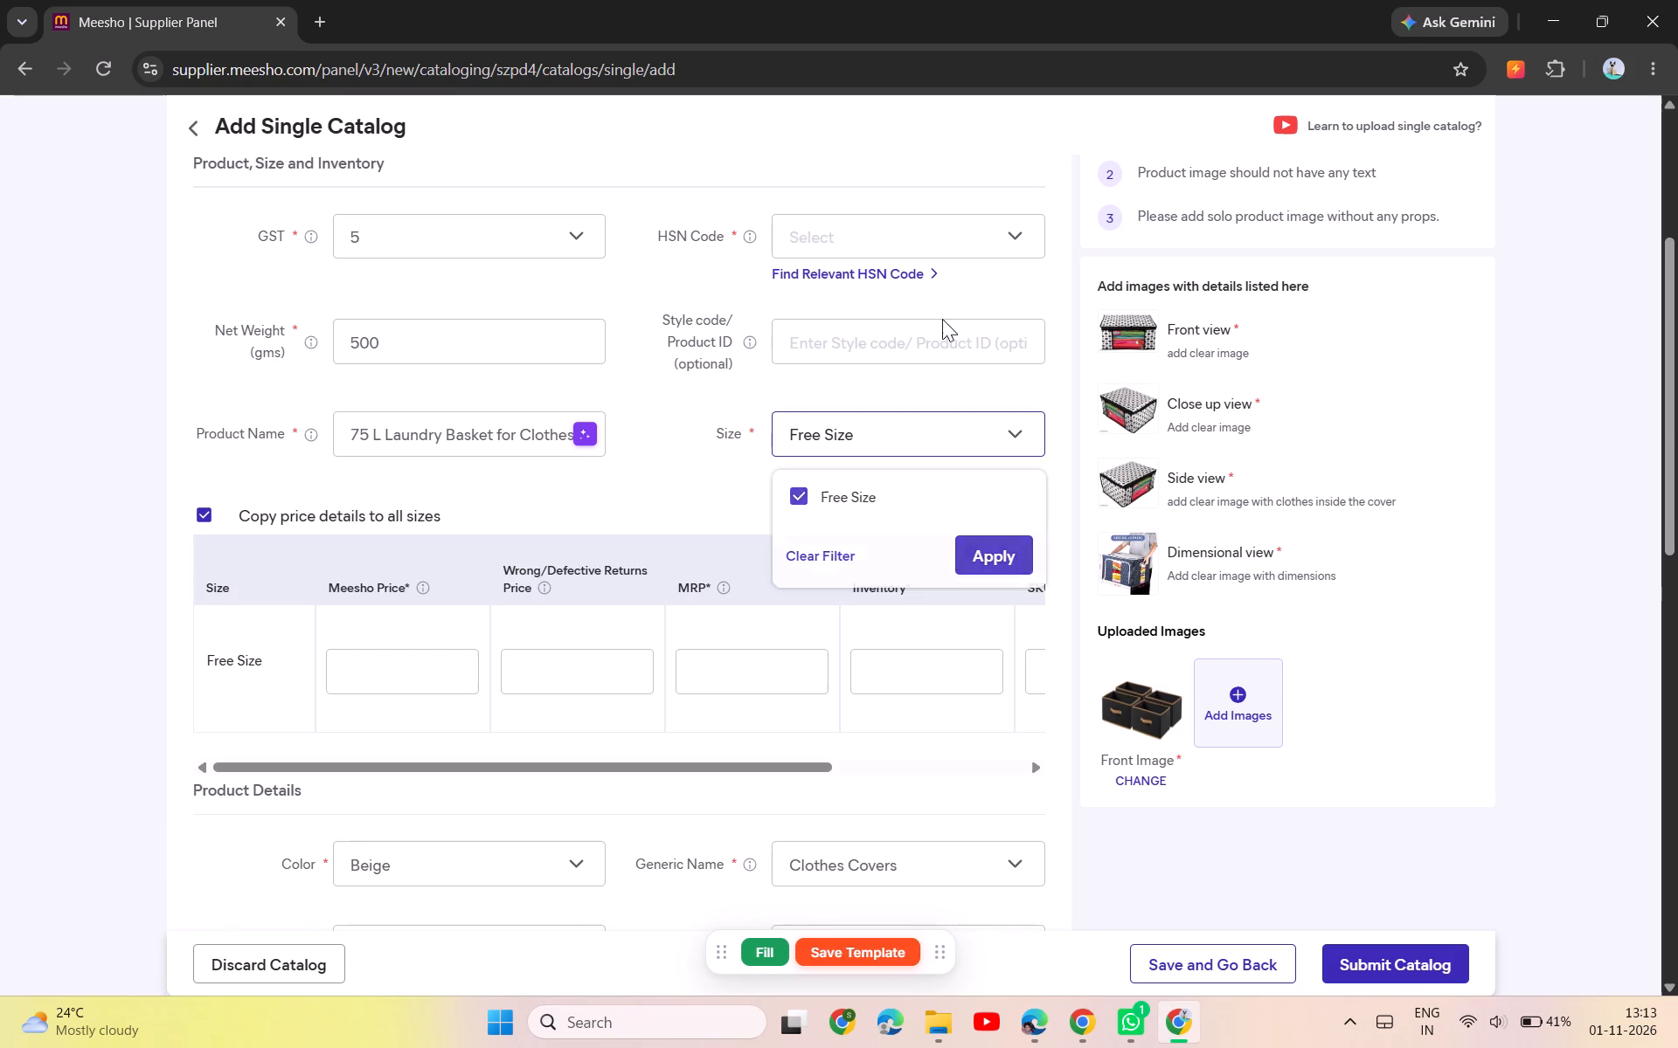
Enter sku-BPACKStoBox01 as the style code, building on the saved sku-BPACKStoBox entry.
click(897, 328)
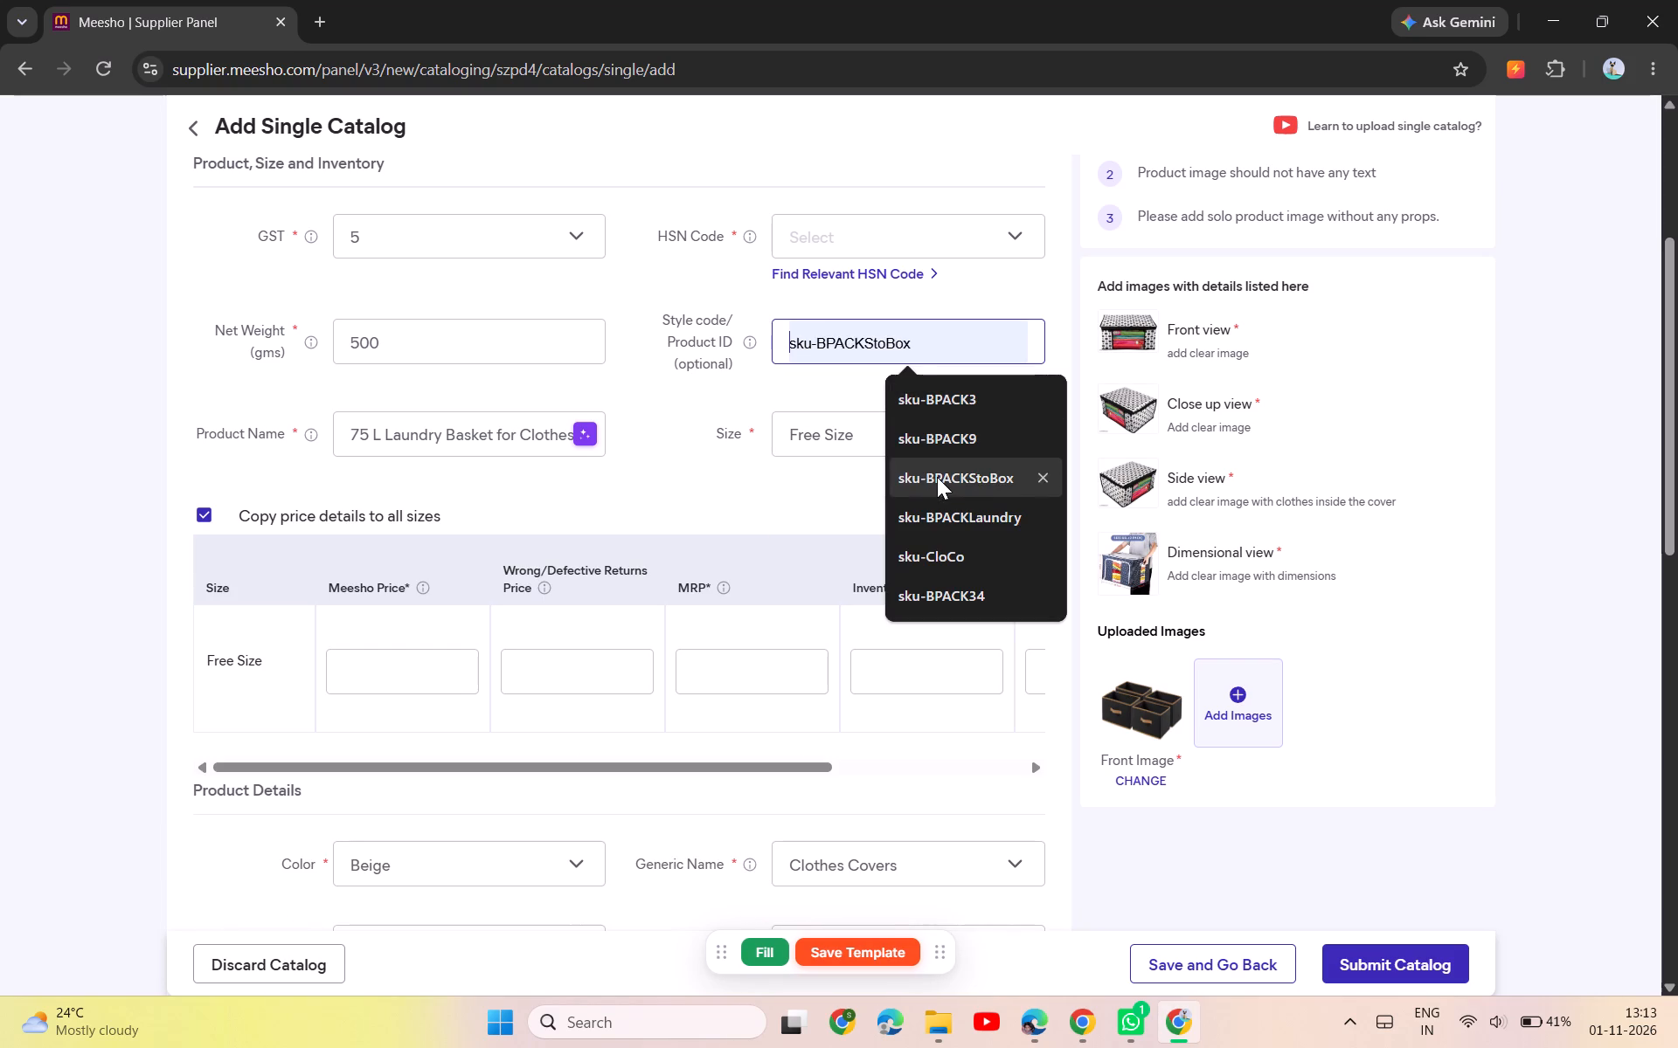
click(937, 477)
click(948, 333)
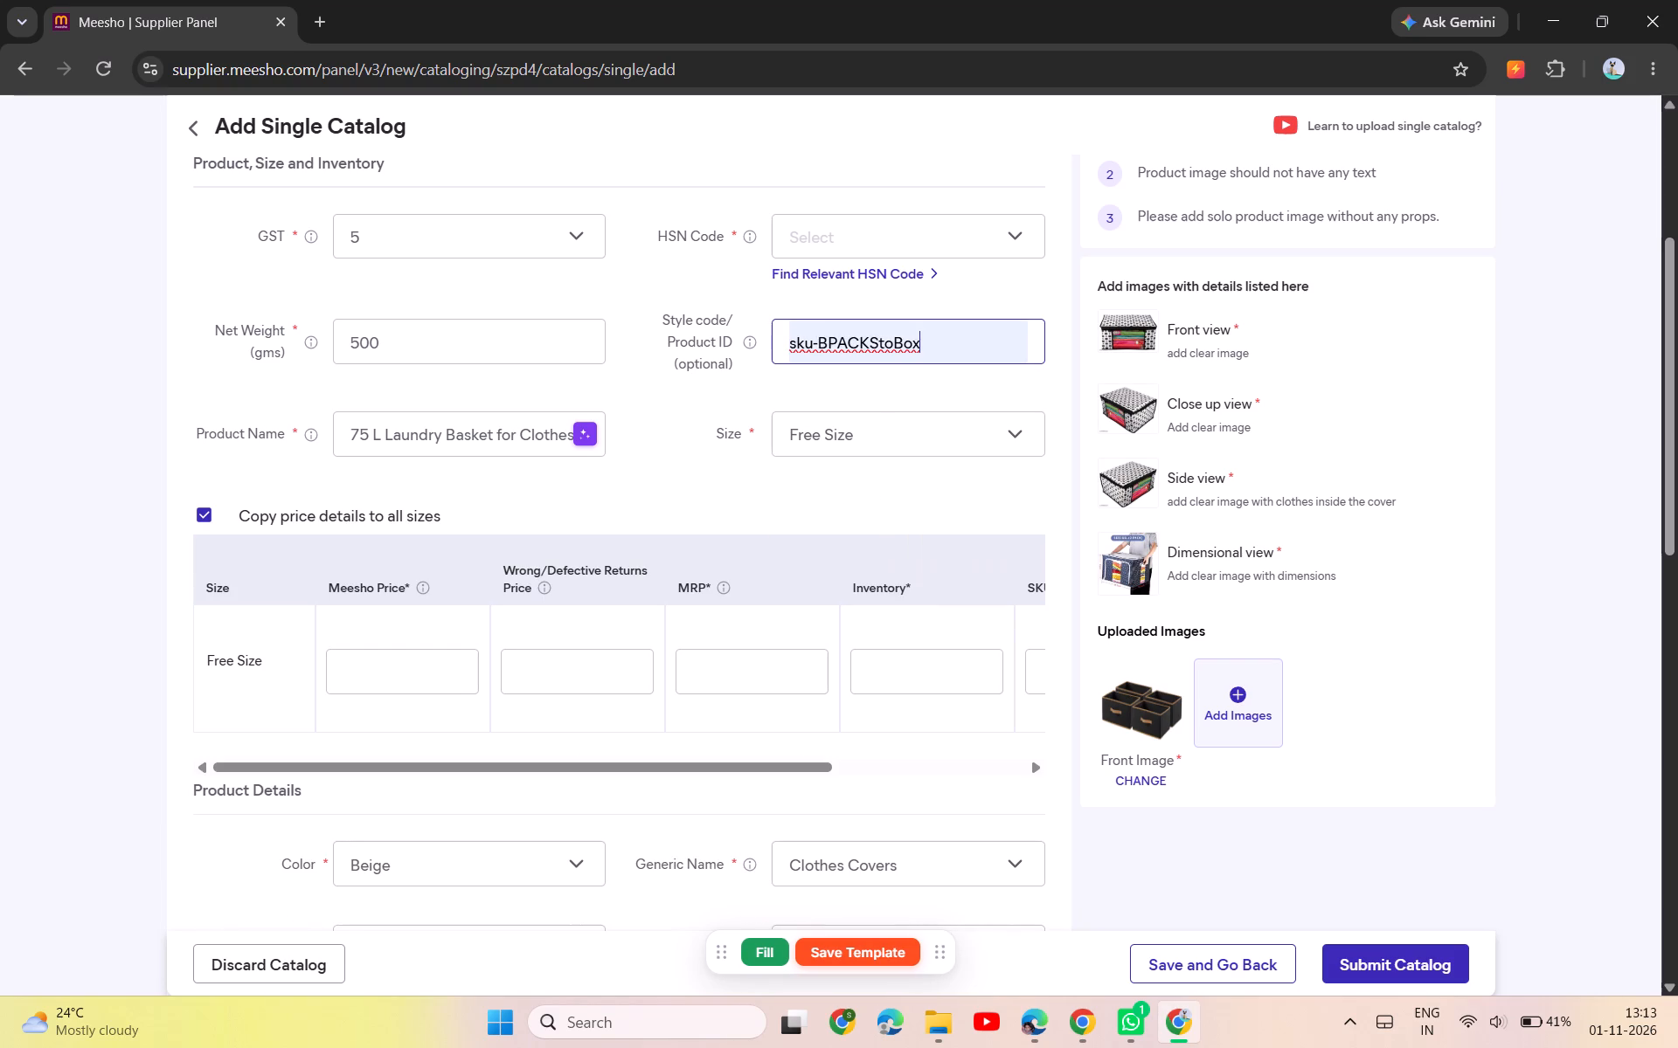
text(01)
Set the HSN code to 630492 and the GST rate to 18.
click(969, 220)
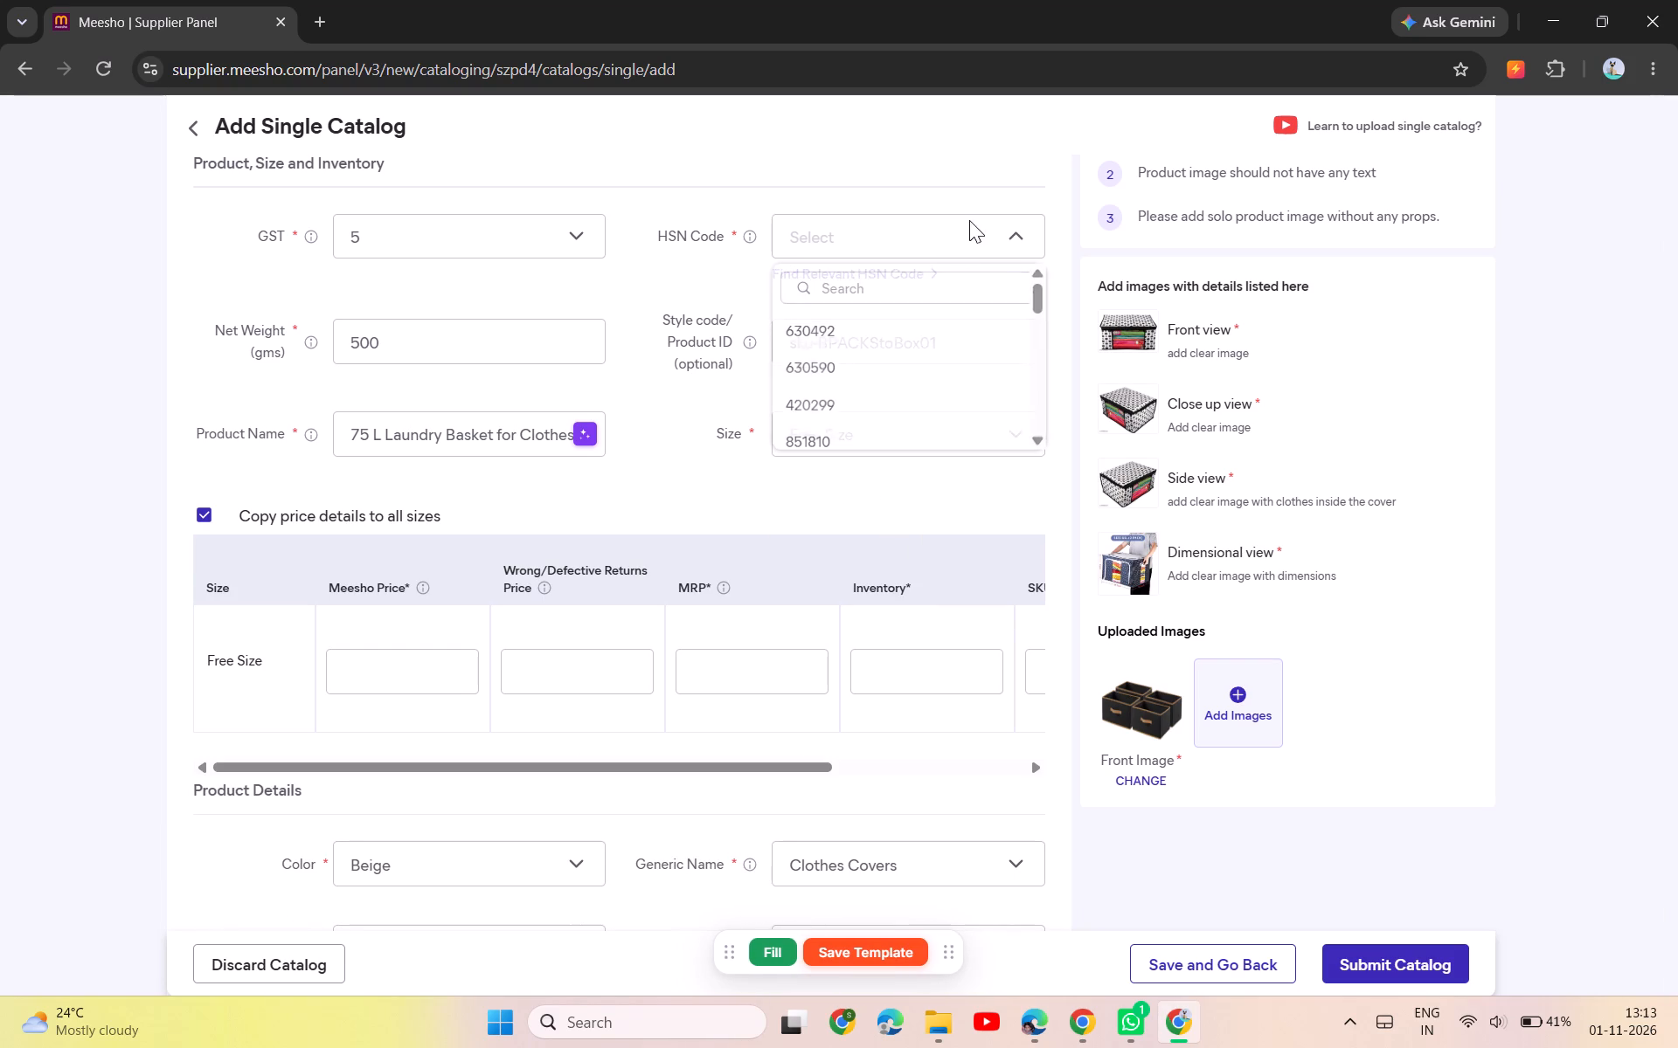
click(909, 318)
click(571, 242)
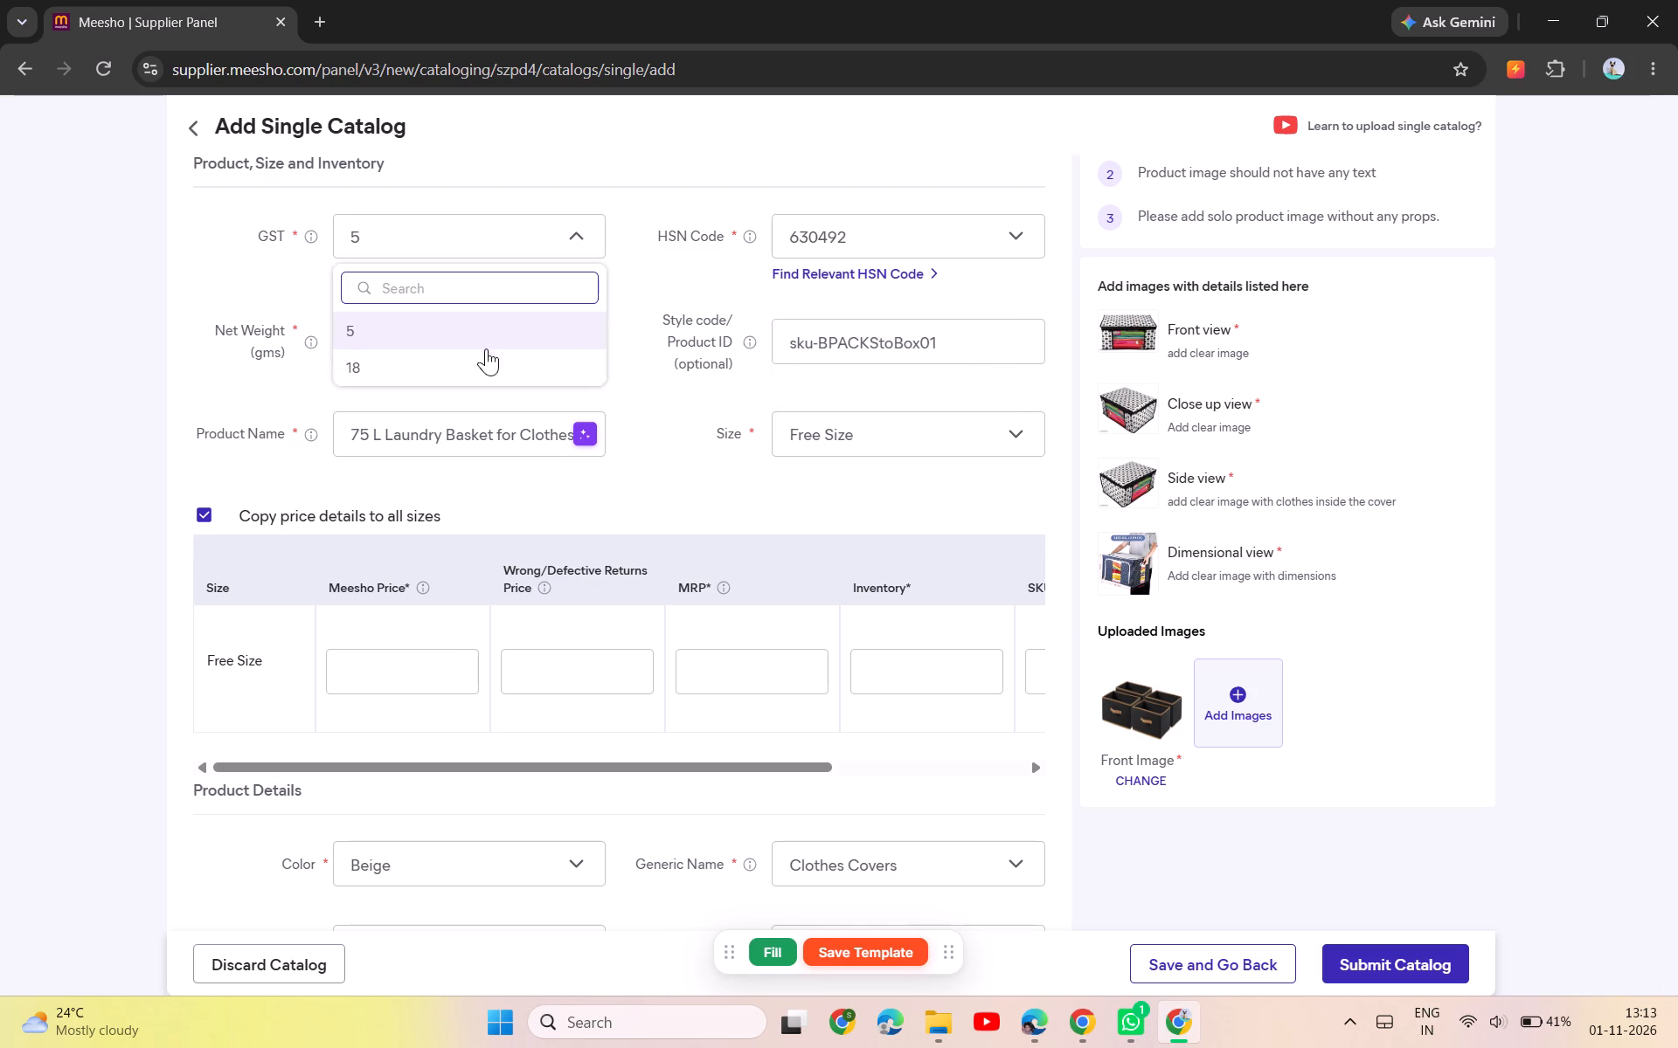
click(470, 366)
For Free Size, enter Meesho price 200, wrong/defective returns price 189, MRP 1999 and inventory 999.
click(408, 679)
text(200)
click(577, 677)
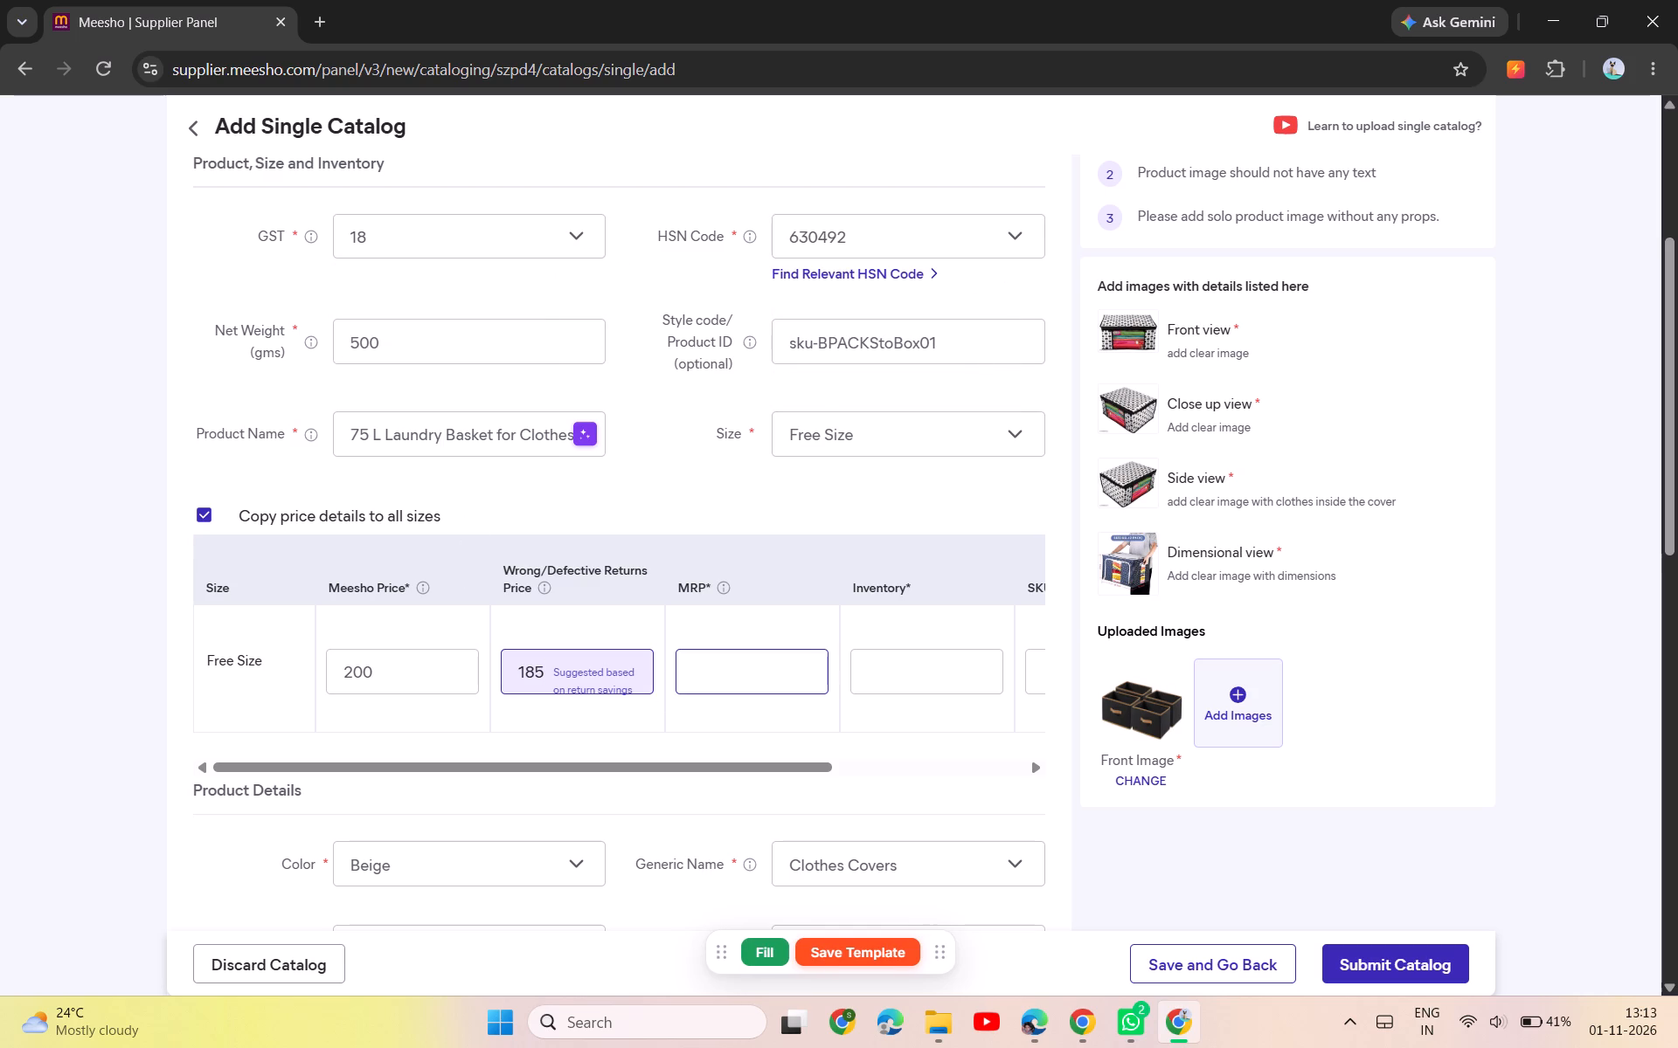
key(BackSpace)
key(9)
click(750, 663)
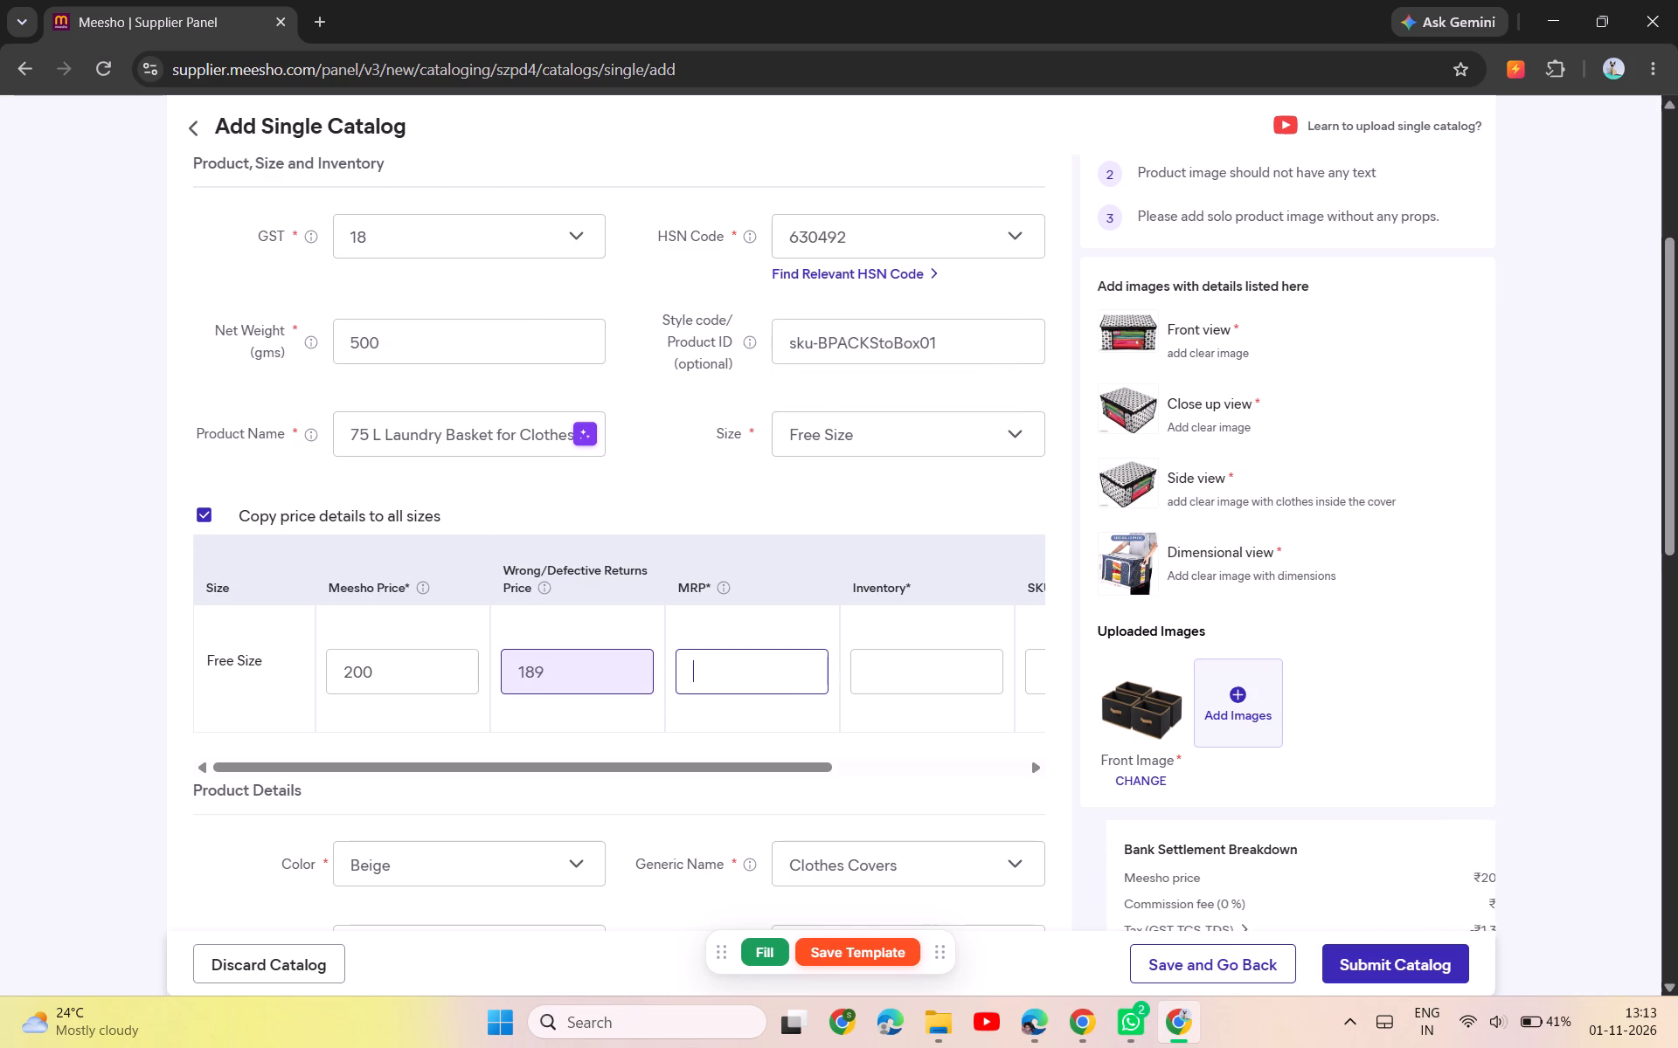
text(1999)
click(907, 680)
text(999)
scroll(926, 739, left, 3)
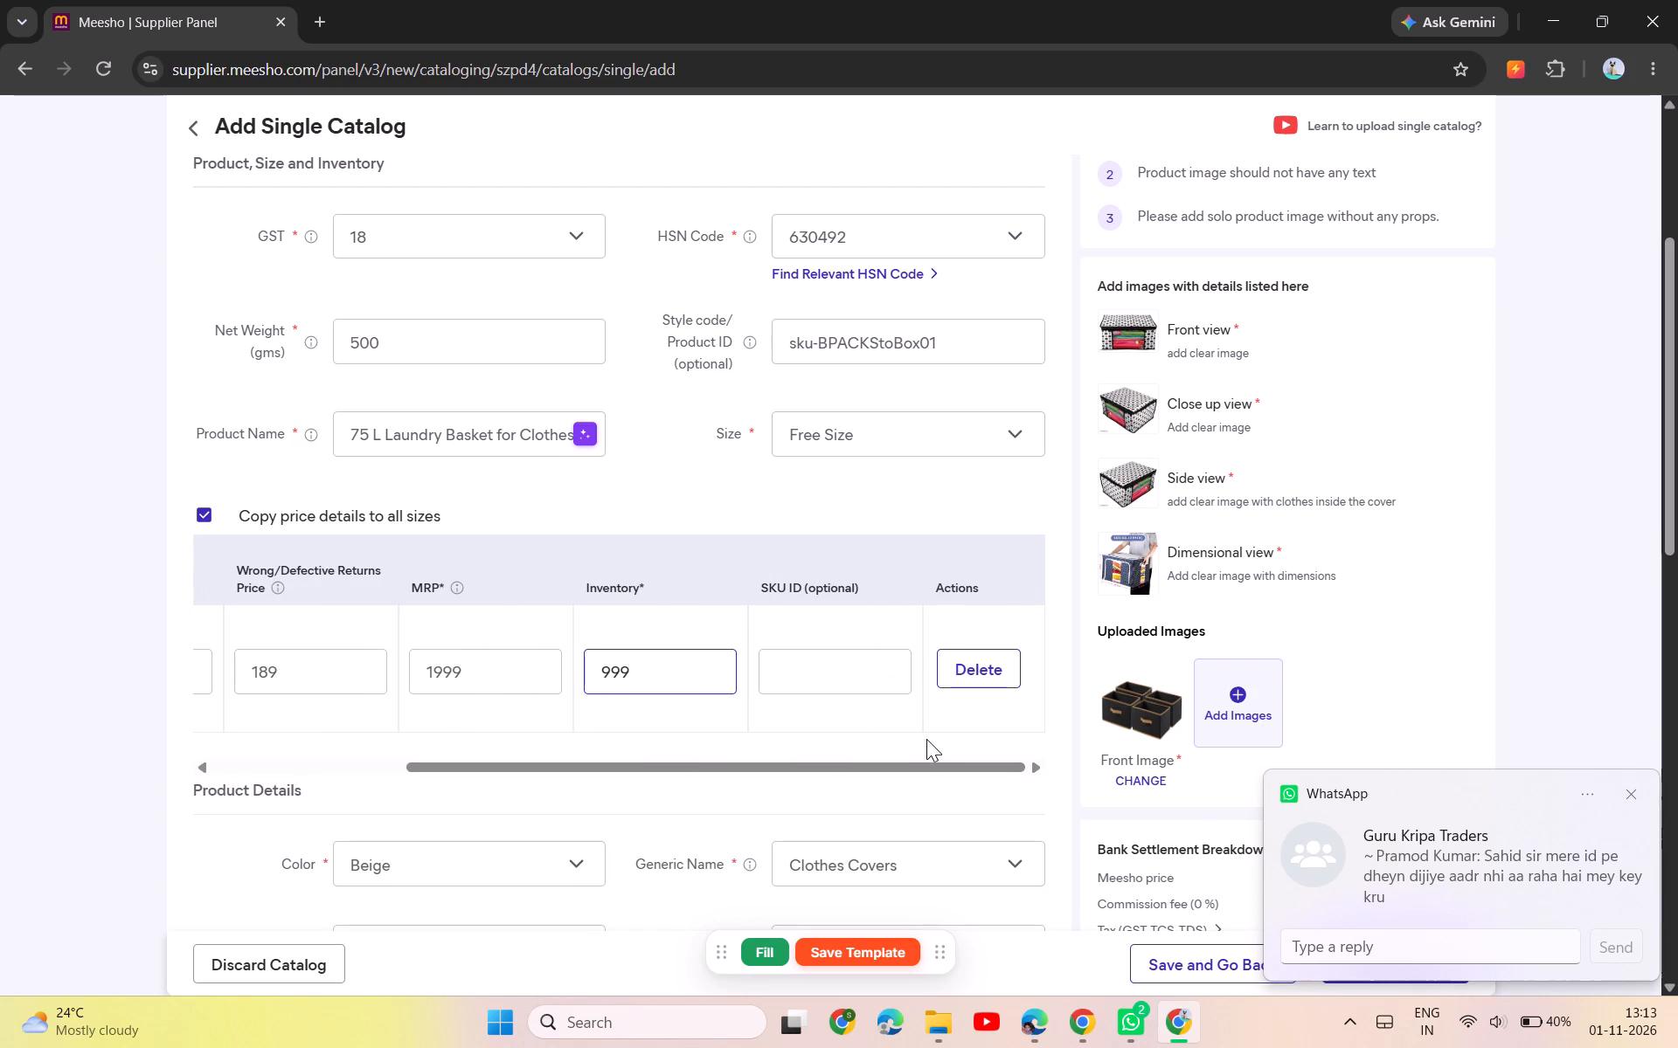
In Microsoft Edge, close the red-line laundry basket and Set of 2 Foldable Storage Boxes listings, keeping the pink Combo of 2 listing open.
scroll(926, 739, down, 2)
scroll(926, 739, up, 2)
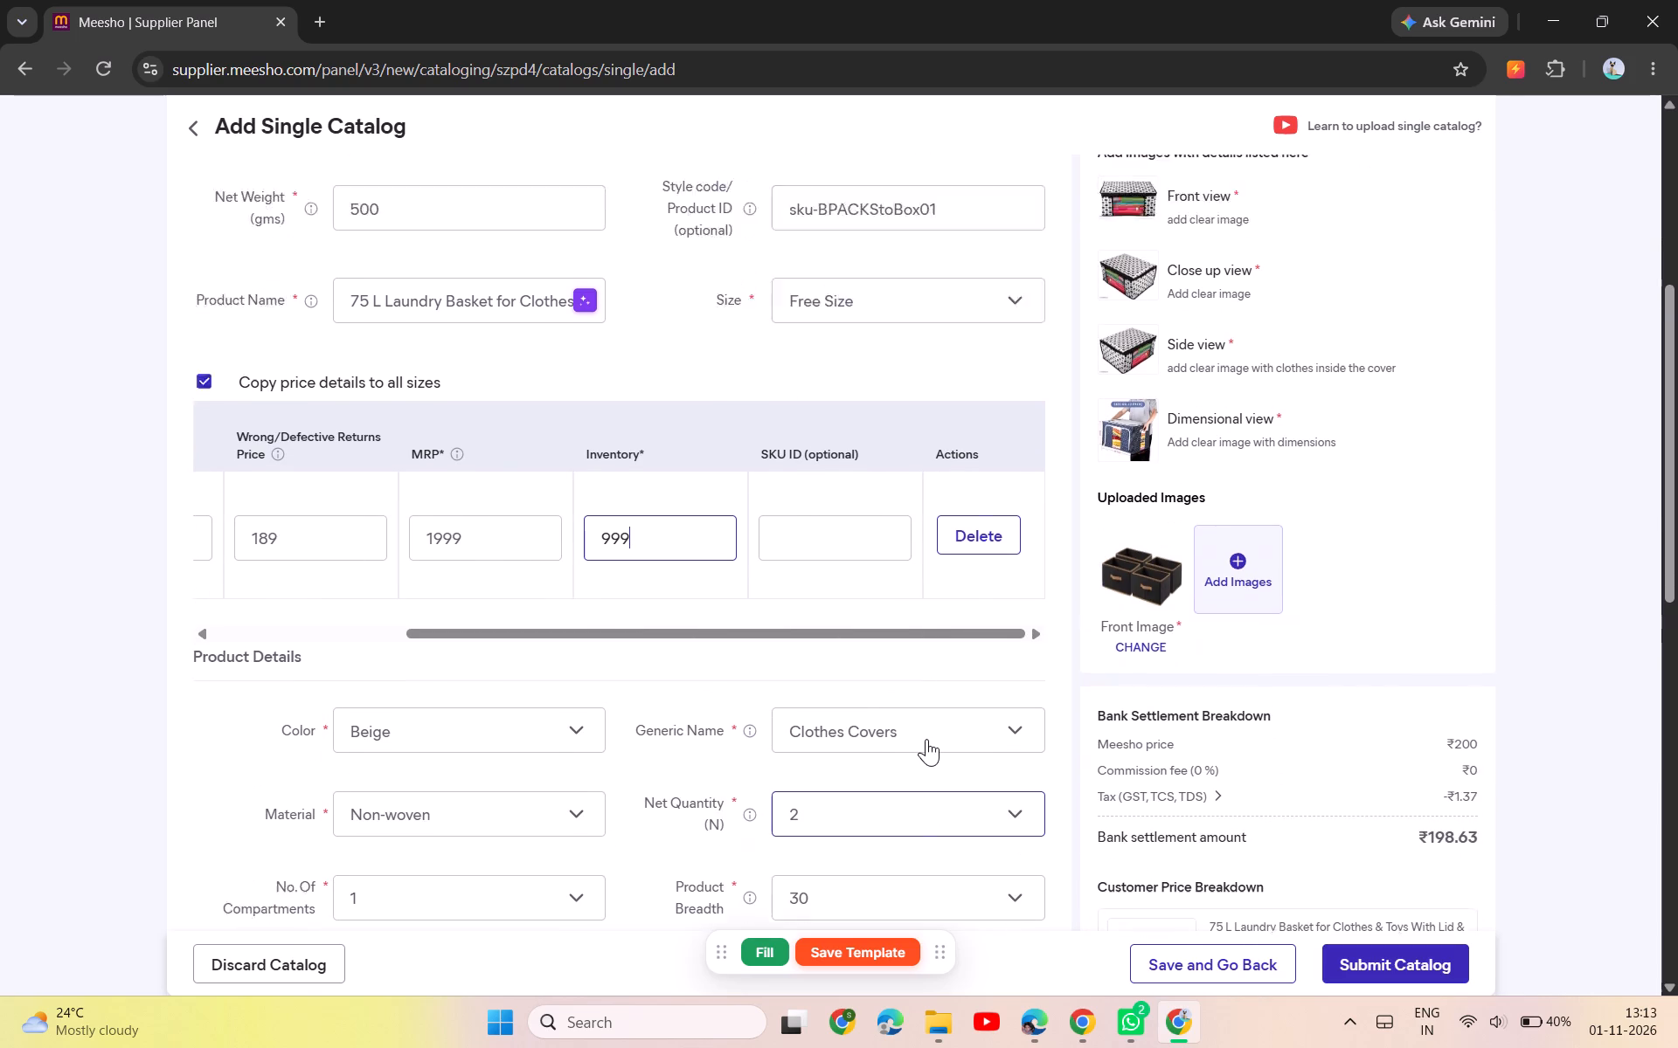
scroll(926, 739, up, 2)
scroll(647, 642, down, 2)
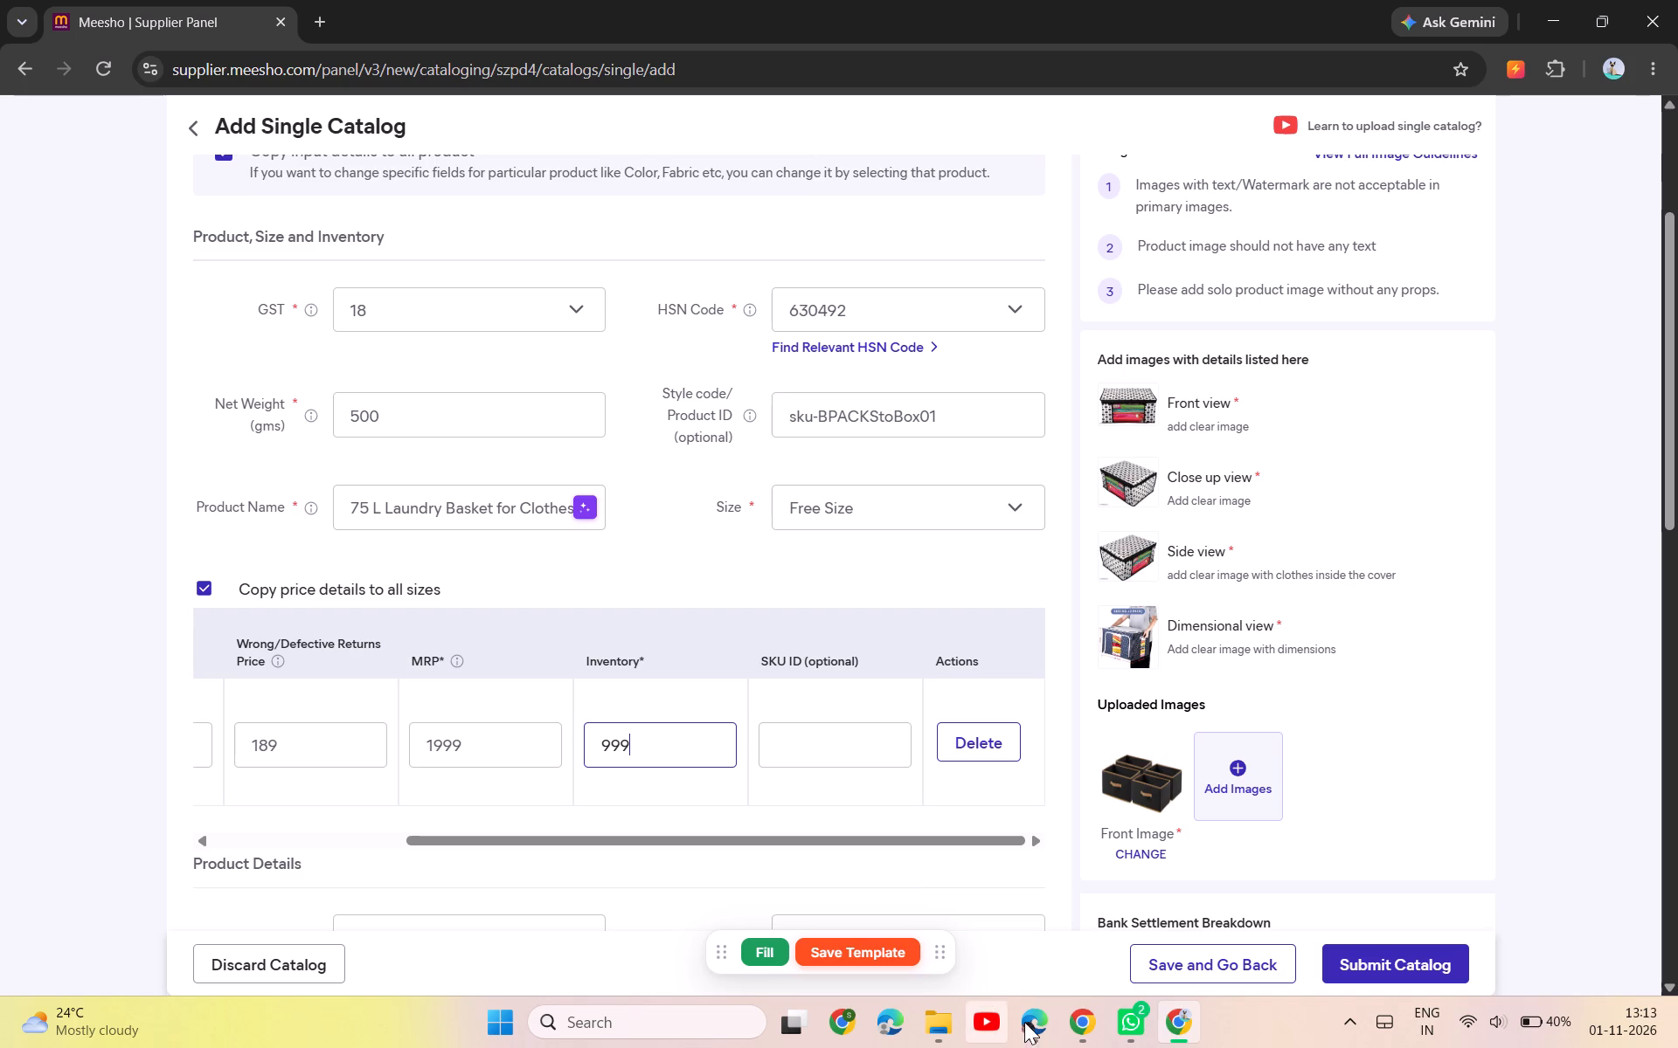
click(1042, 1032)
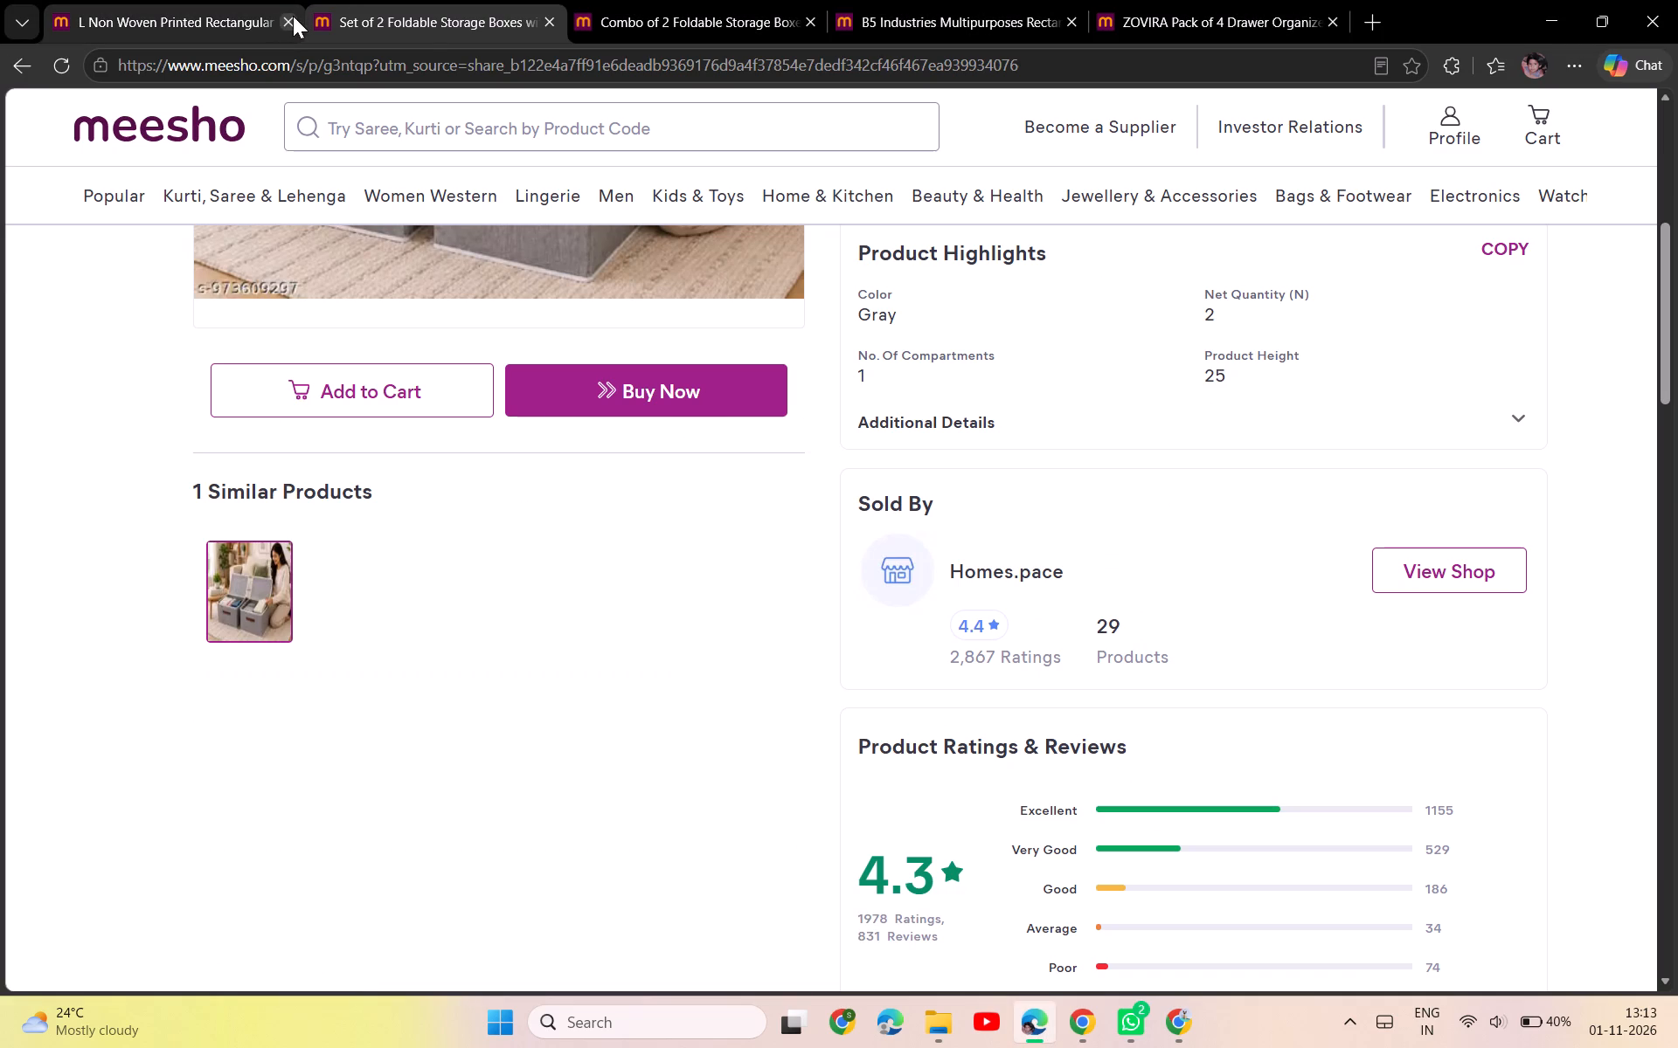
click(191, 0)
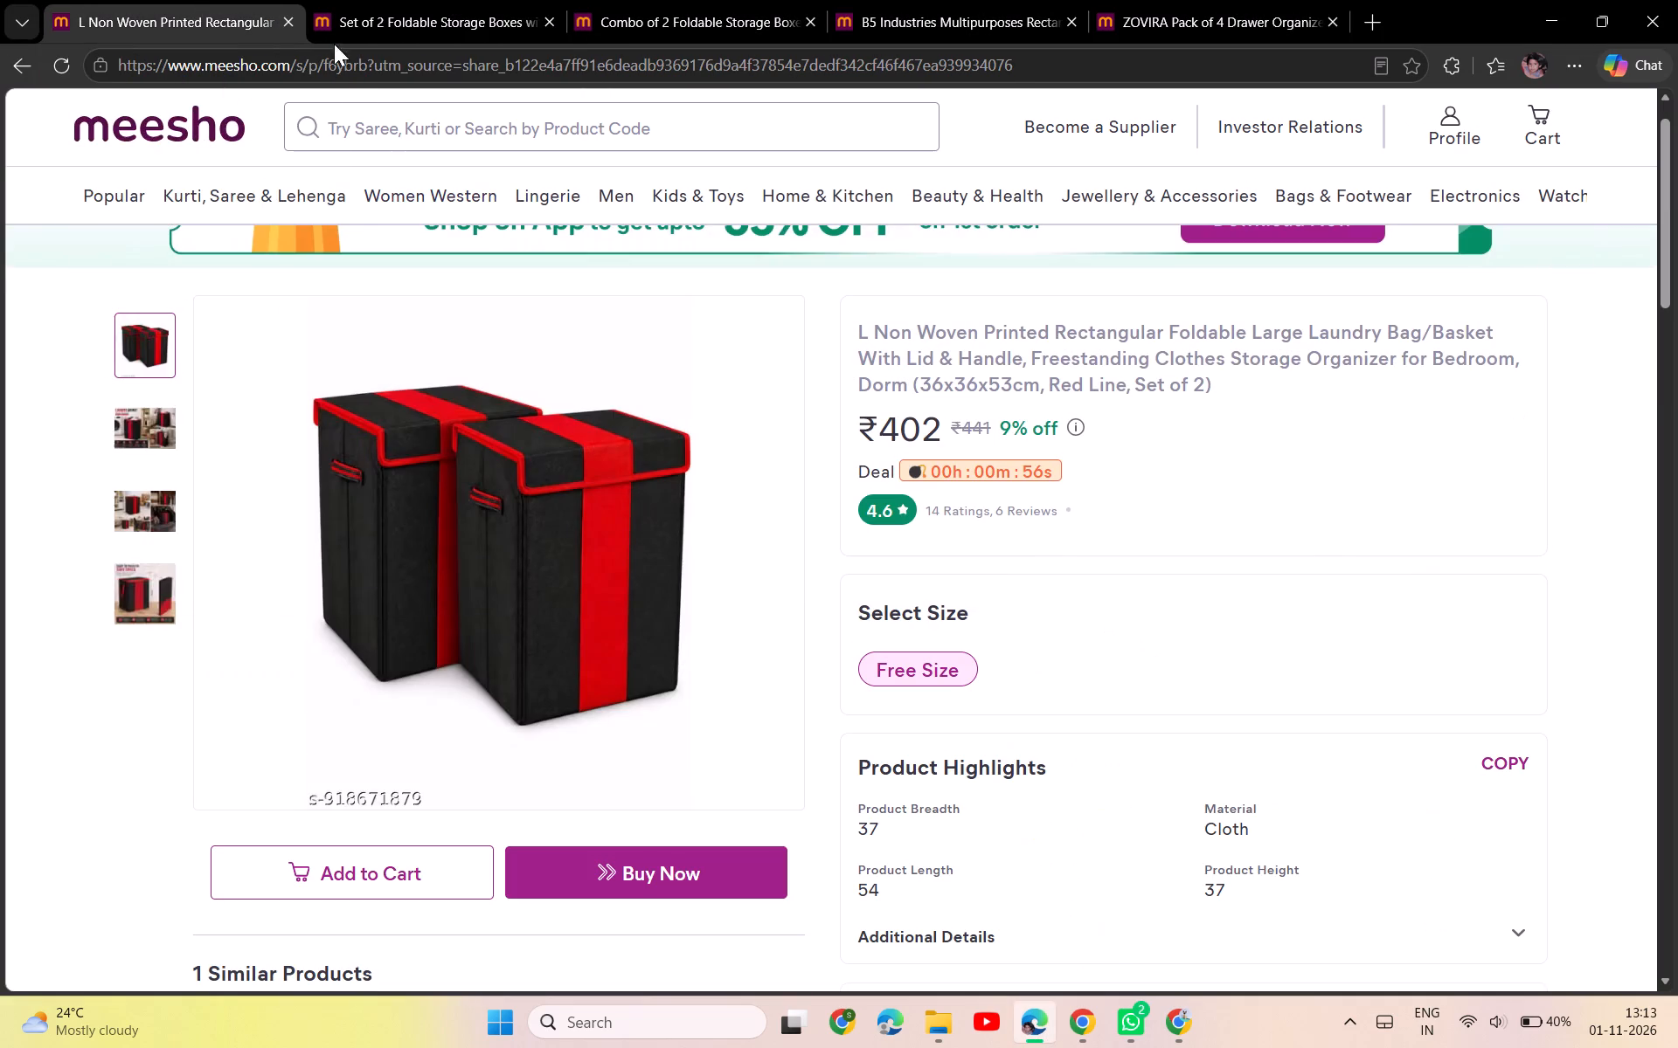
click(294, 27)
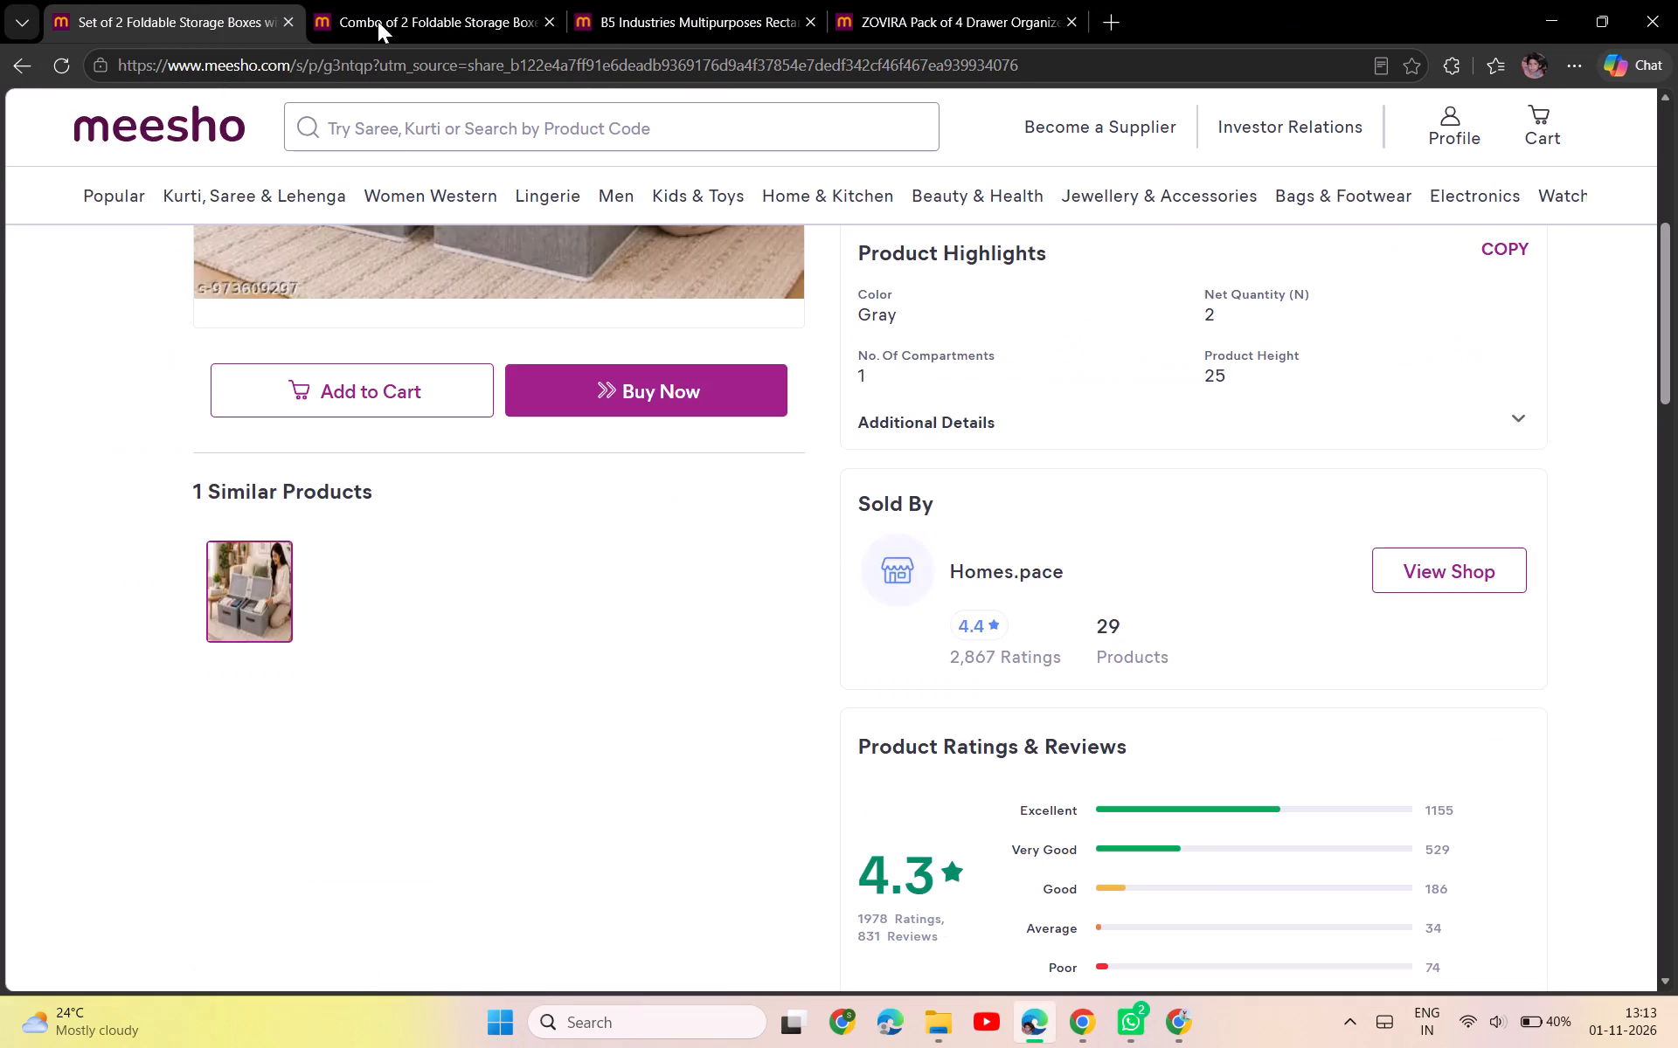
click(467, 22)
click(288, 15)
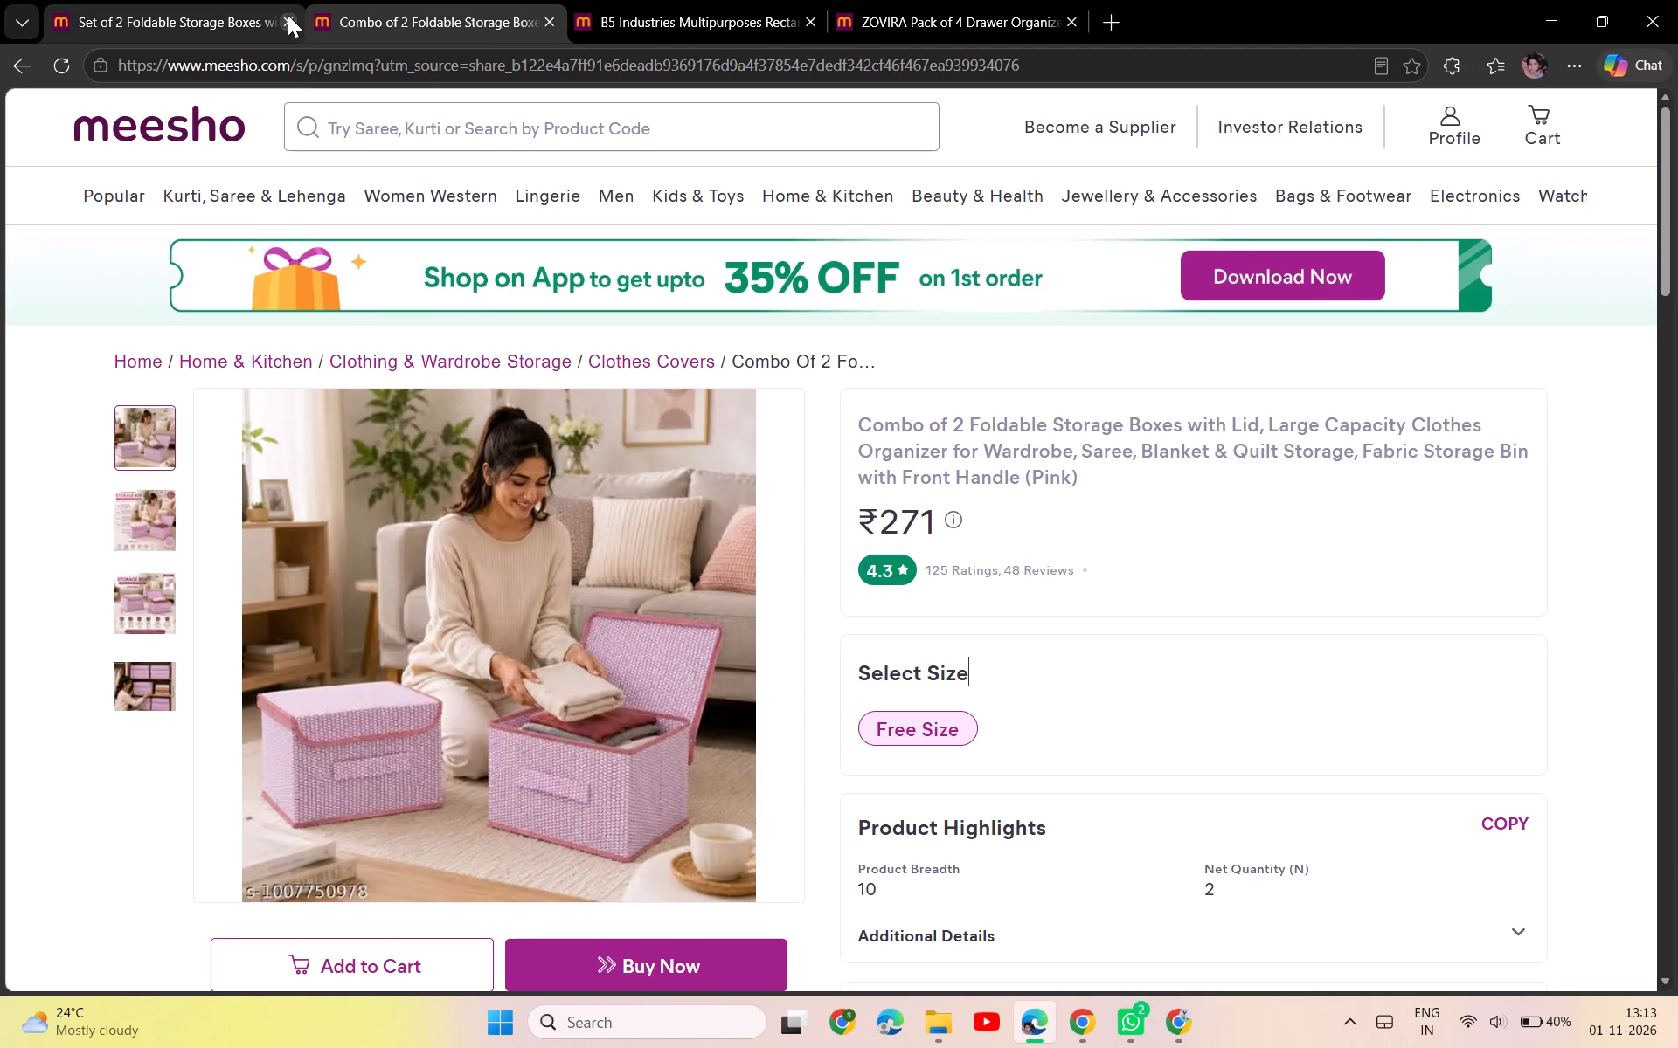
Copy the pink Combo of 2 Foldable Storage Boxes title and replace the catalog's product name with it in Chrome.
drag(1110, 485, 857, 424)
key(ctrl+c)
key(alt+Tab)
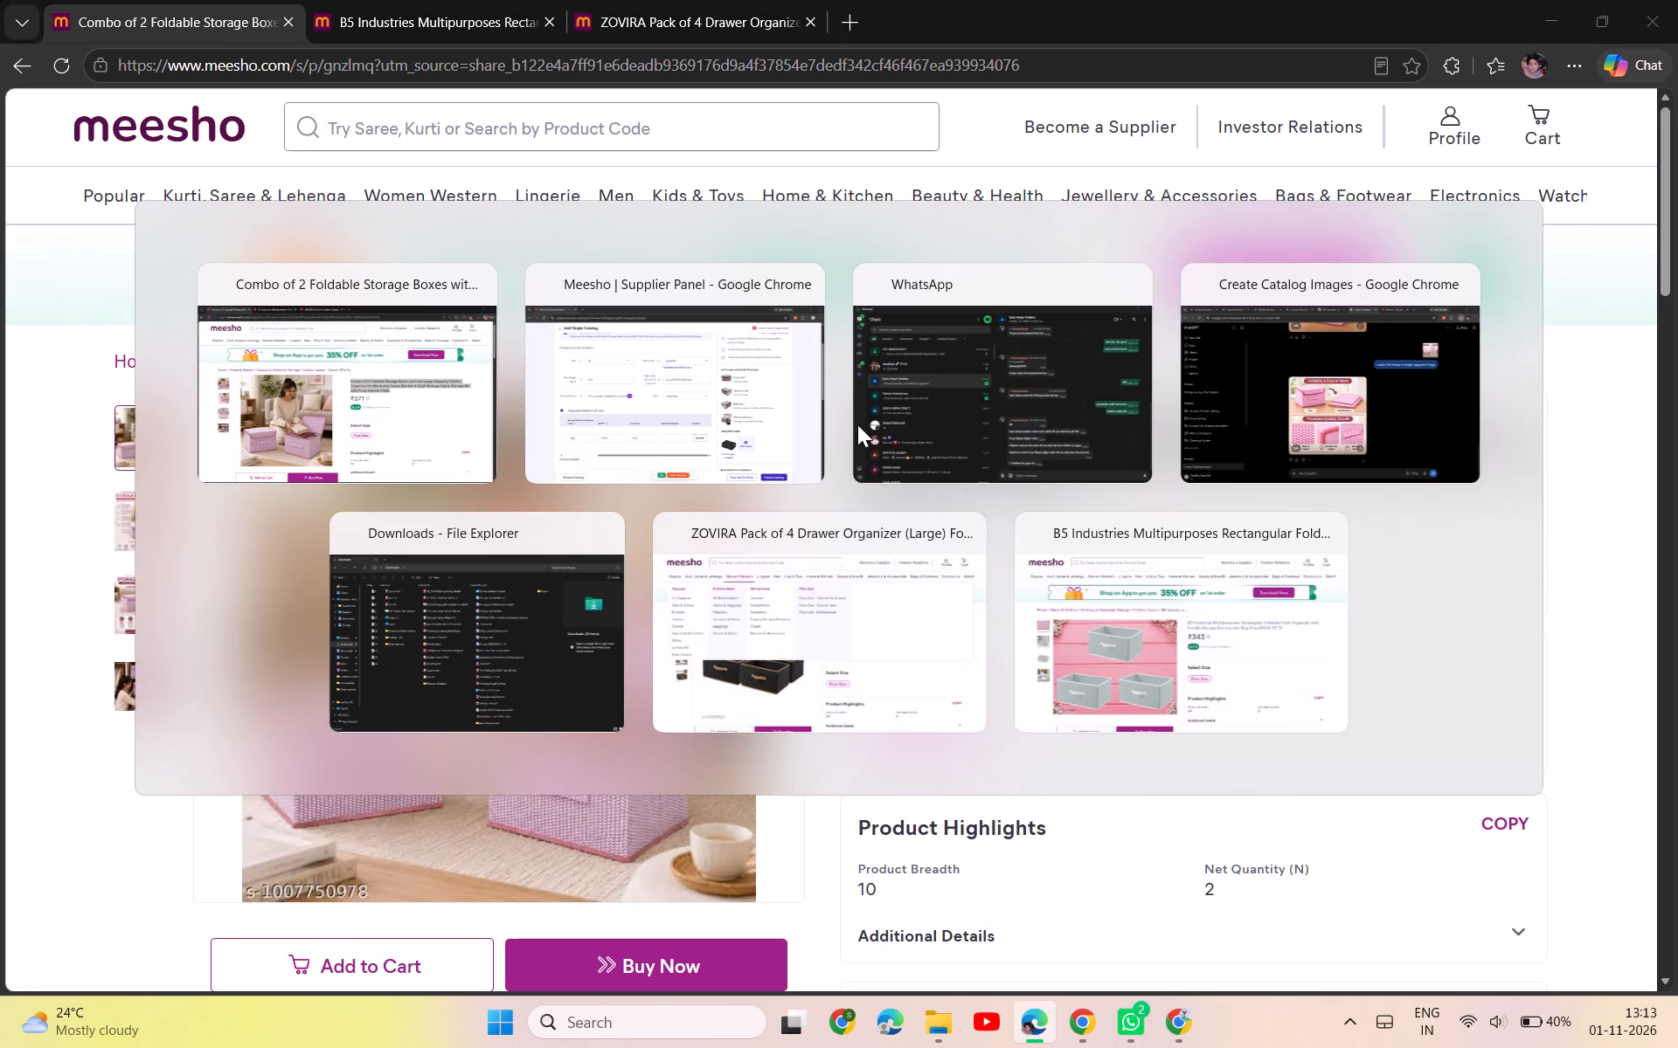
click(489, 499)
key(ctrl+a)
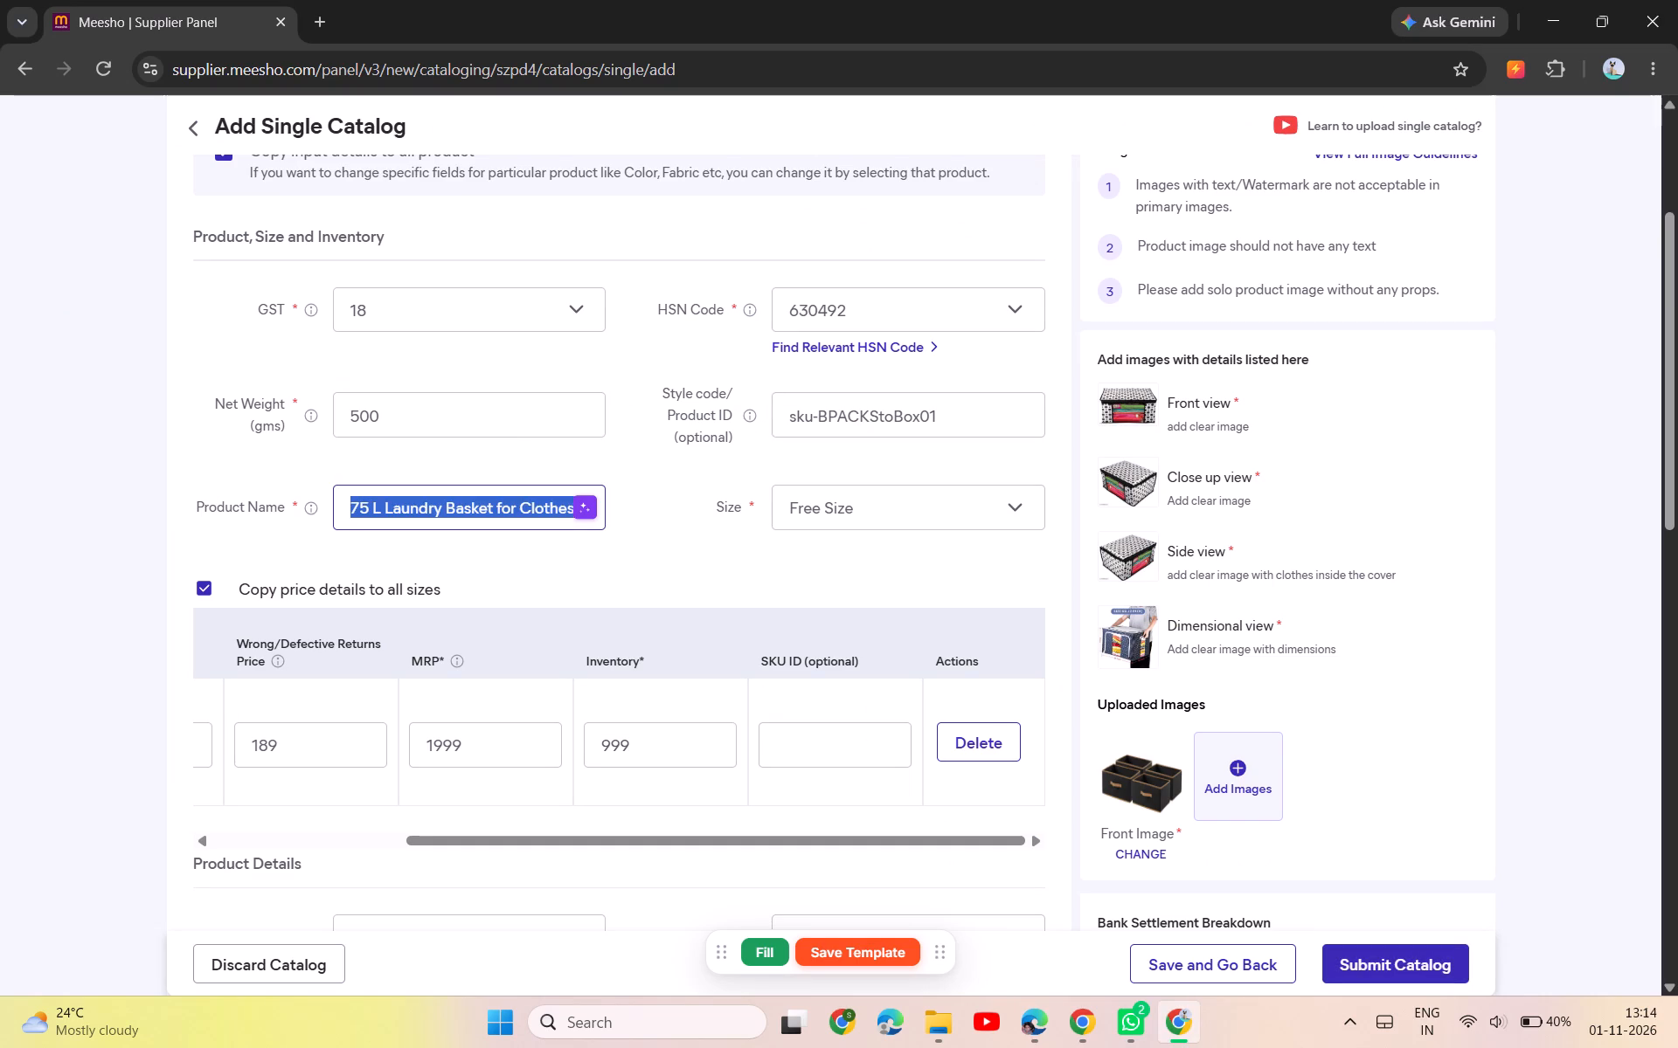
key(ctrl+v)
Copy the pink storage box listing's product highlights from Edge and replace the catalog's description with them in Chrome.
key(alt+Tab)
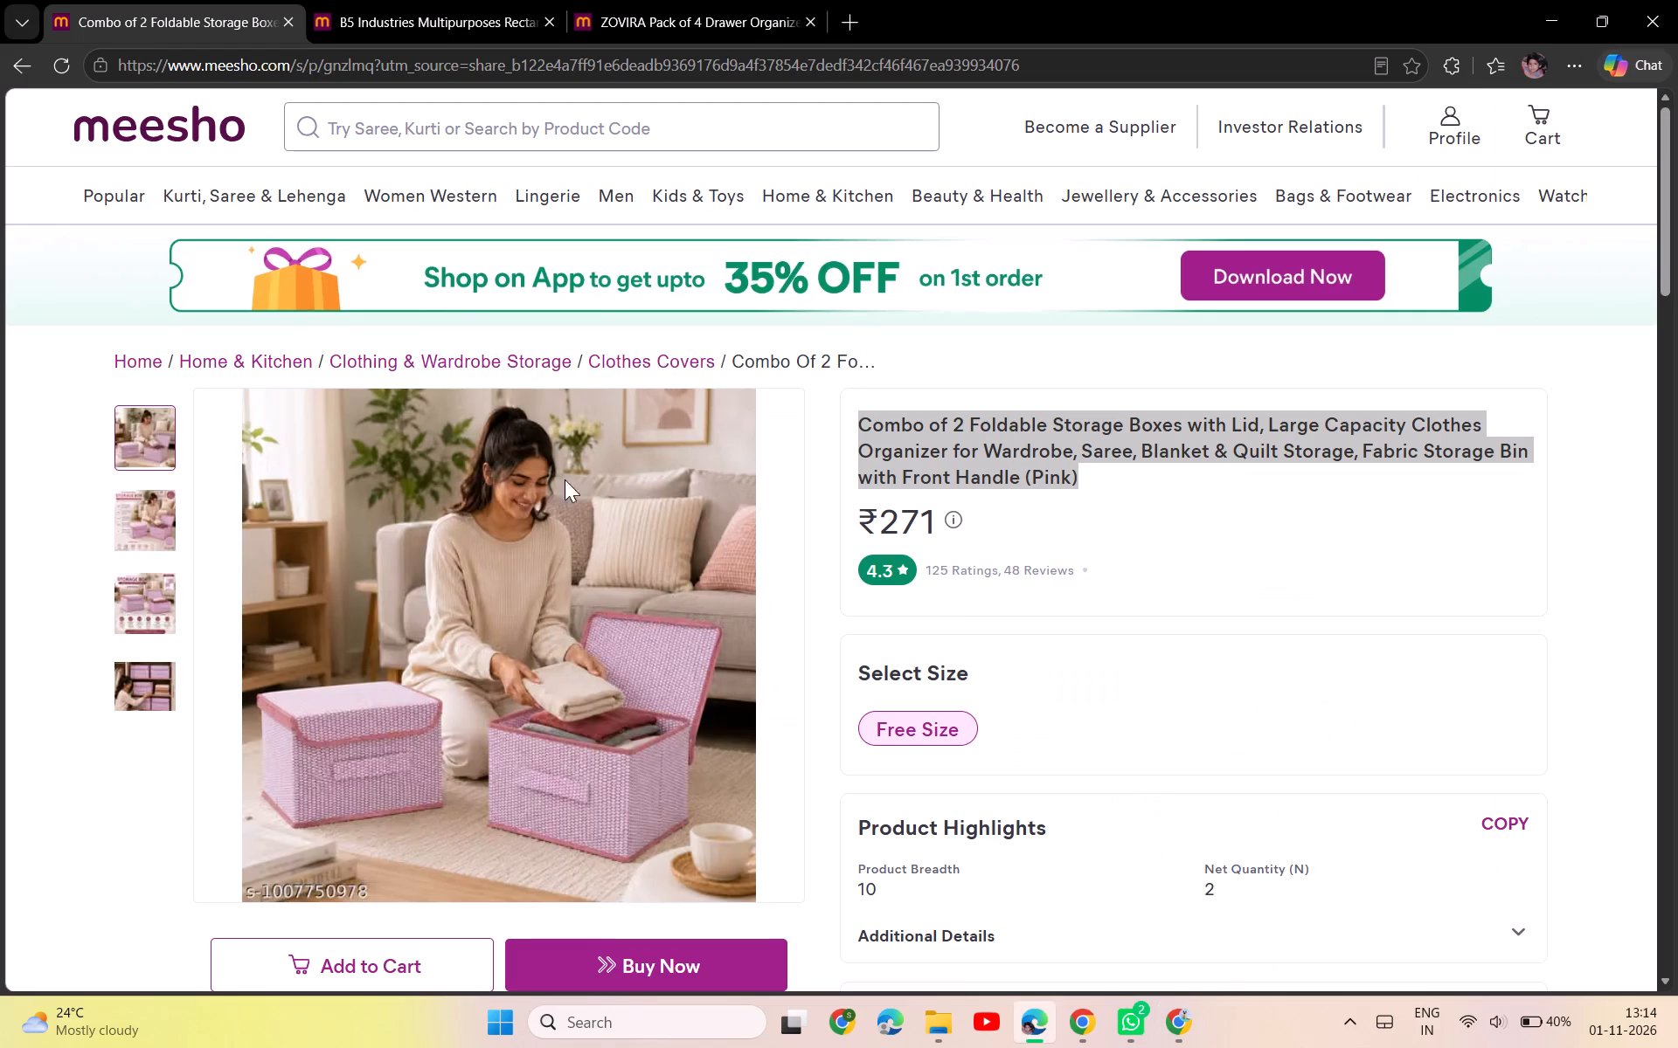
click(1067, 586)
scroll(1067, 586, down, 3)
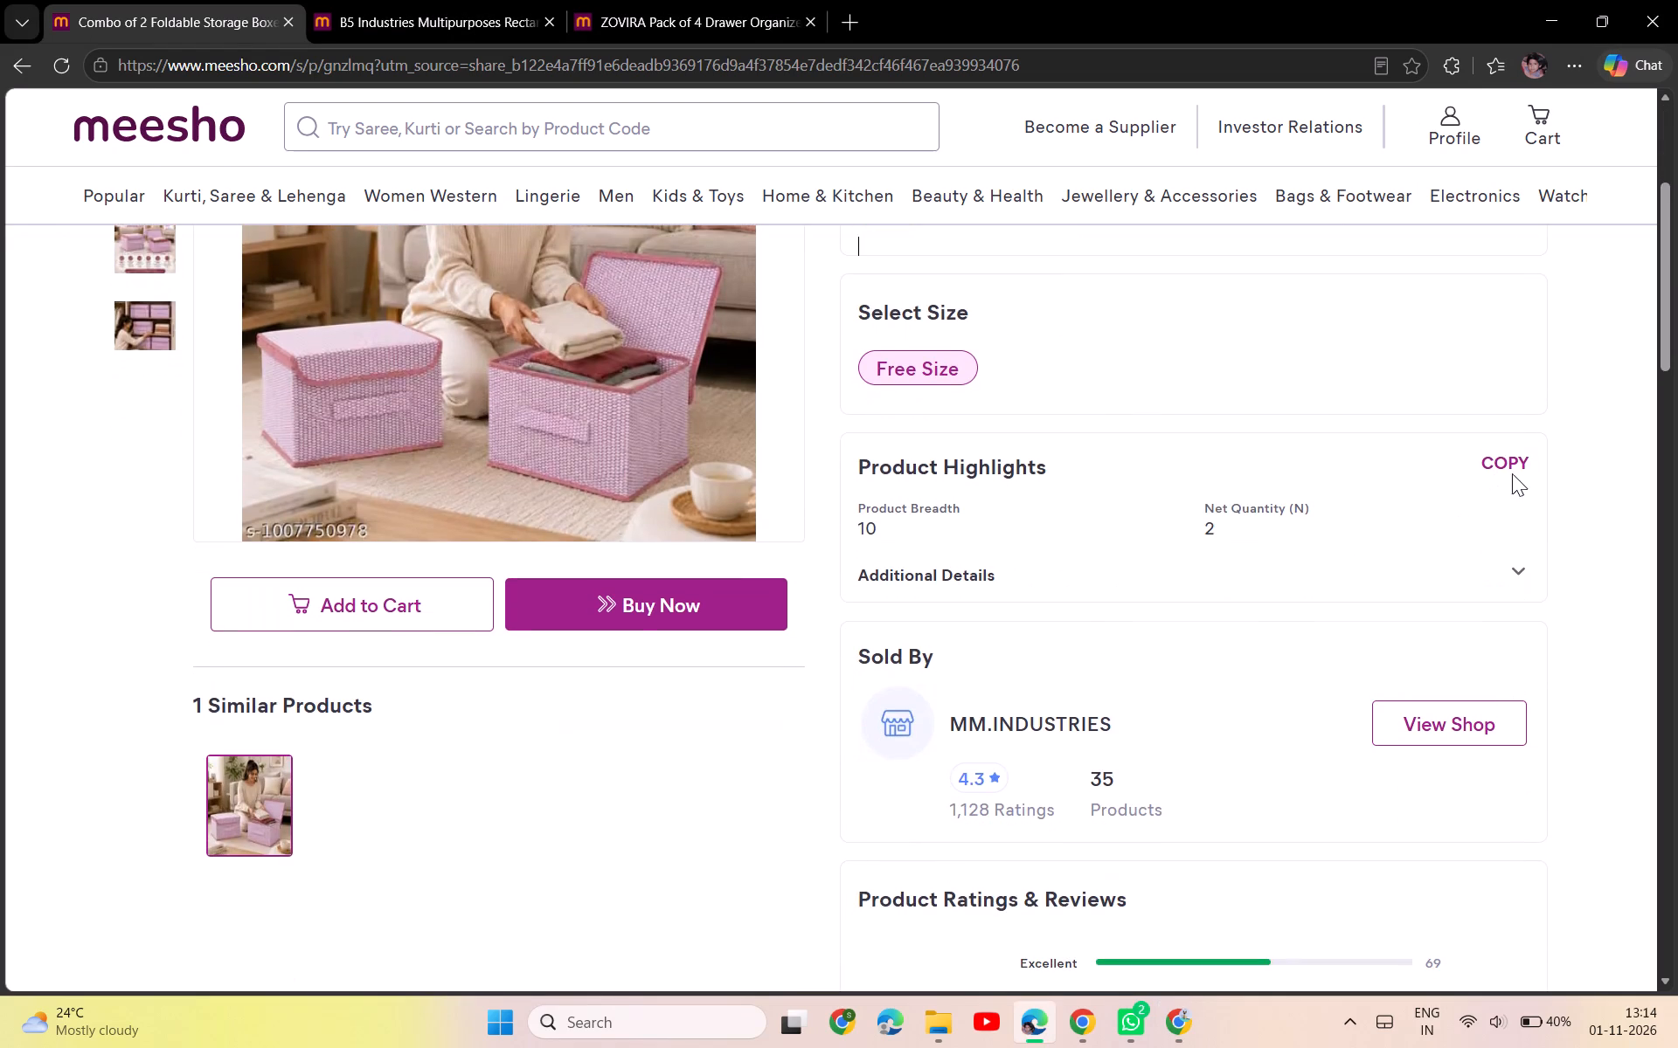
click(1501, 461)
key(alt+Tab)
scroll(1067, 794, down, 5)
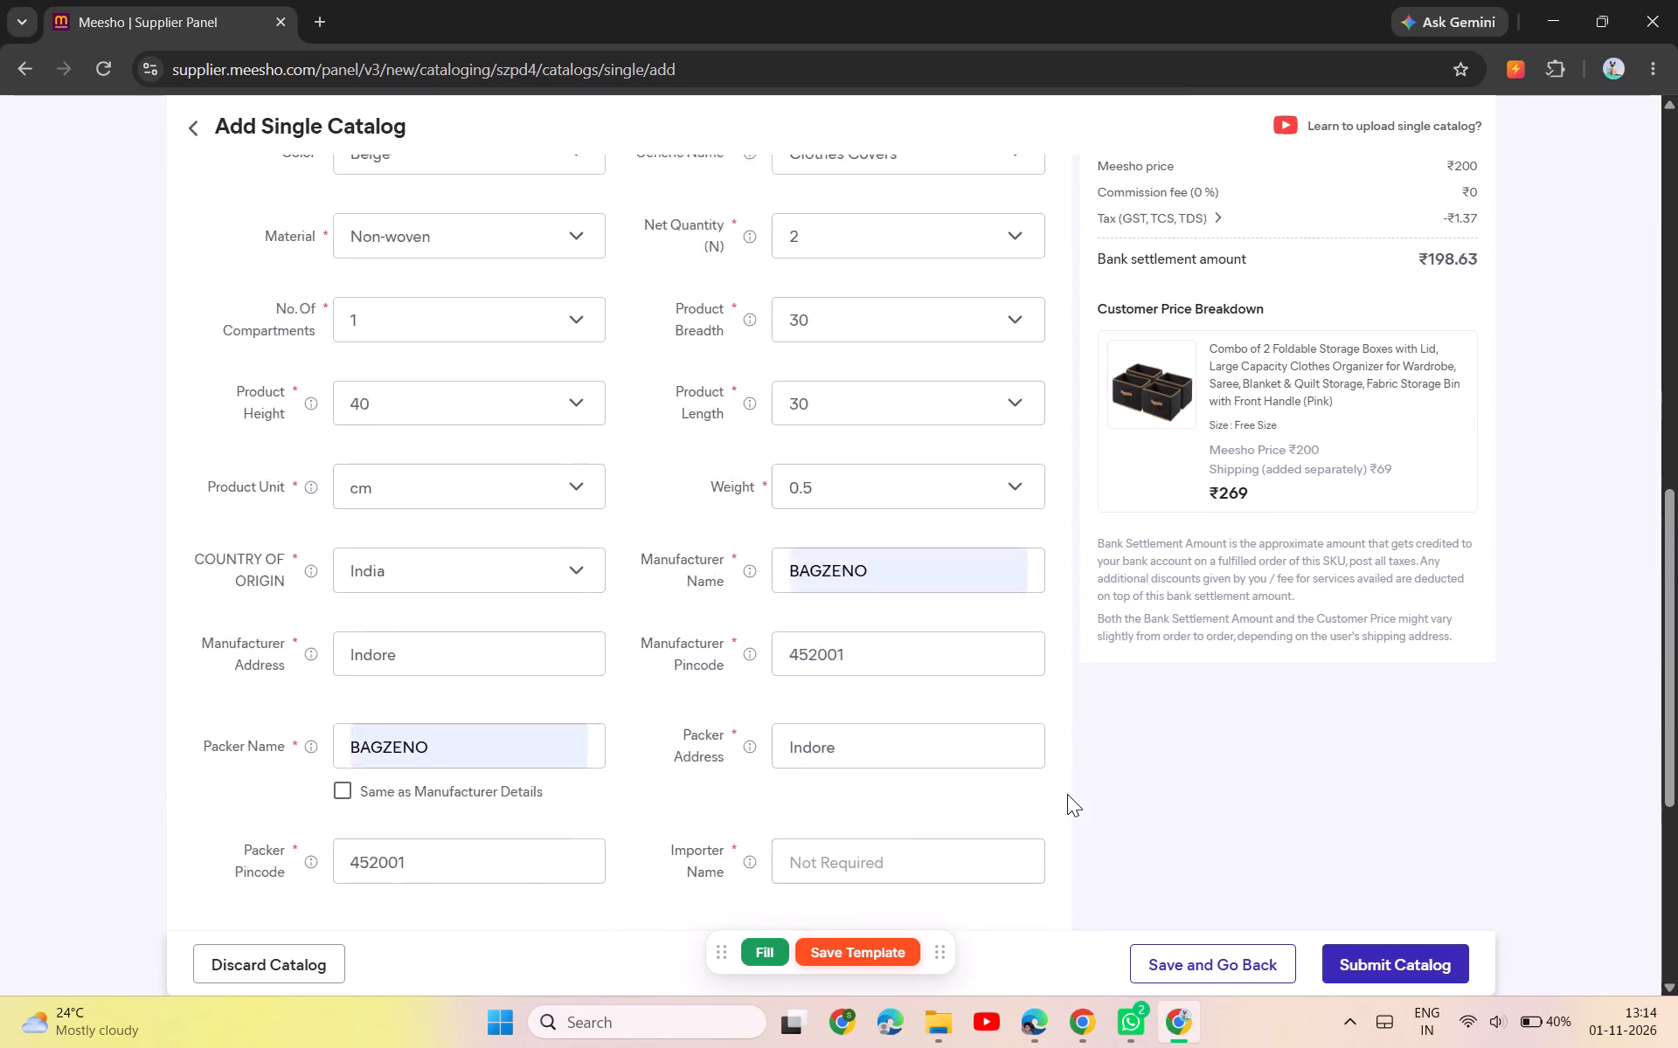
scroll(856, 869, down, 4)
click(899, 653)
key(ctrl+a)
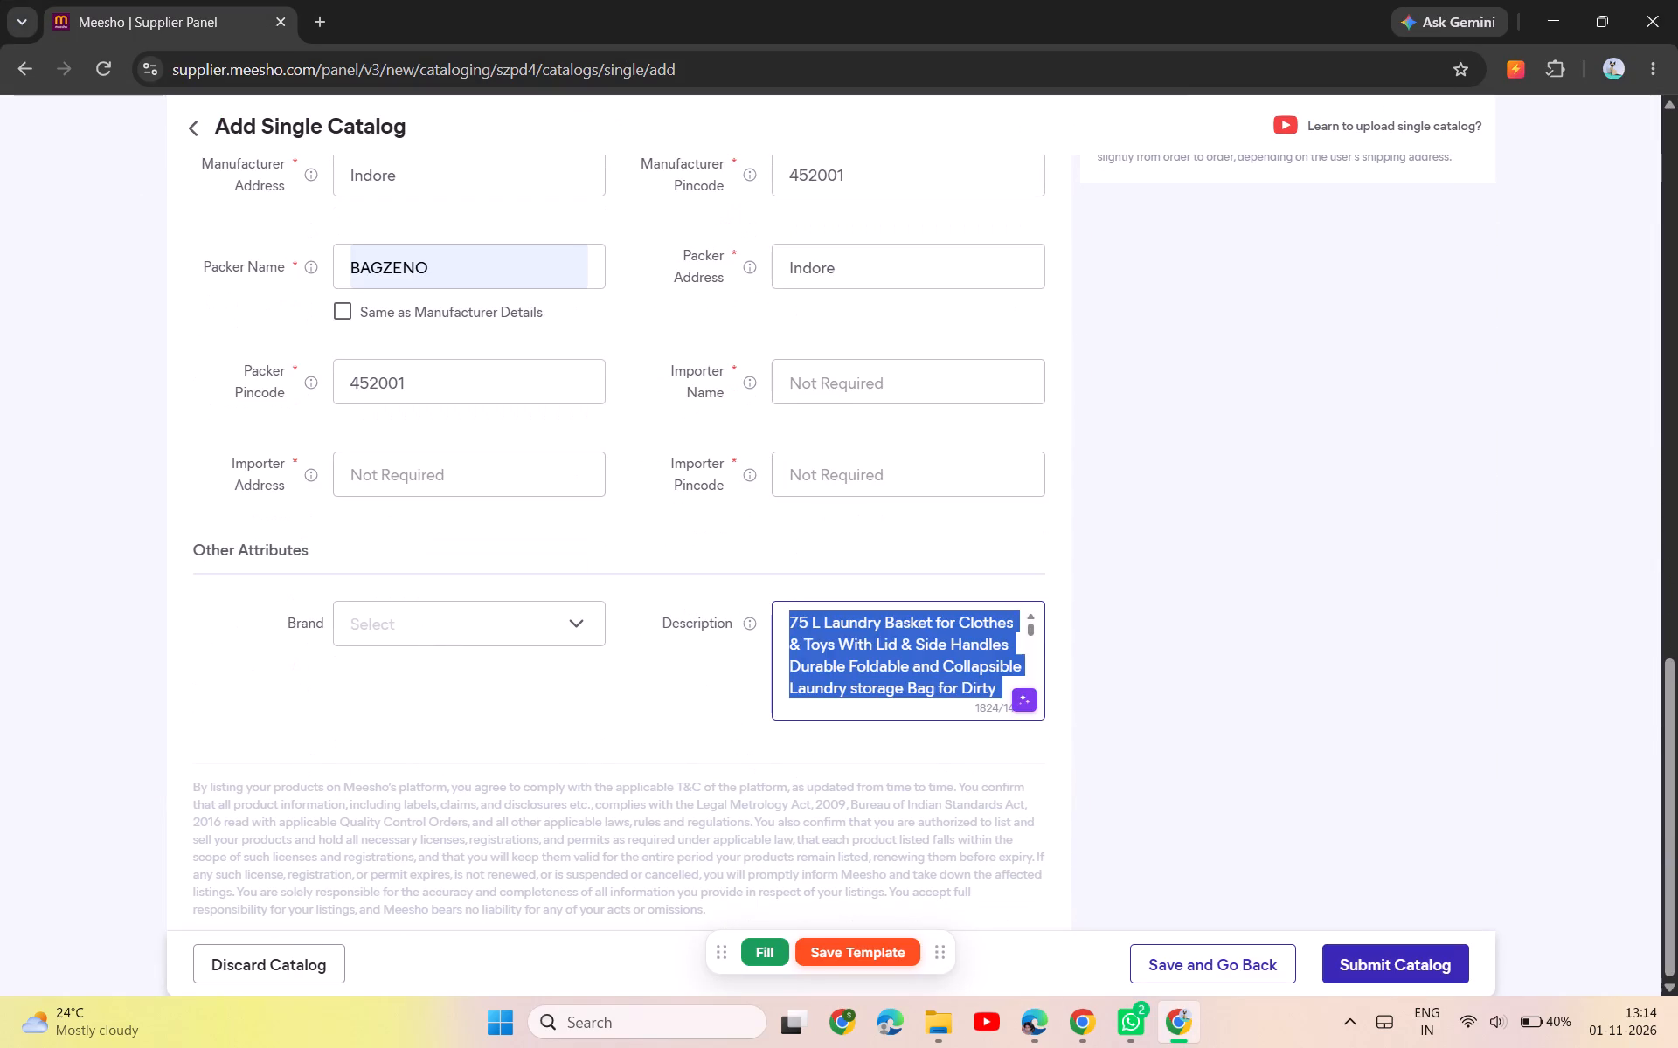
key(ctrl+v)
Upload images 32 and 33 from Downloads as additional catalog images.
scroll(659, 450, up, 4)
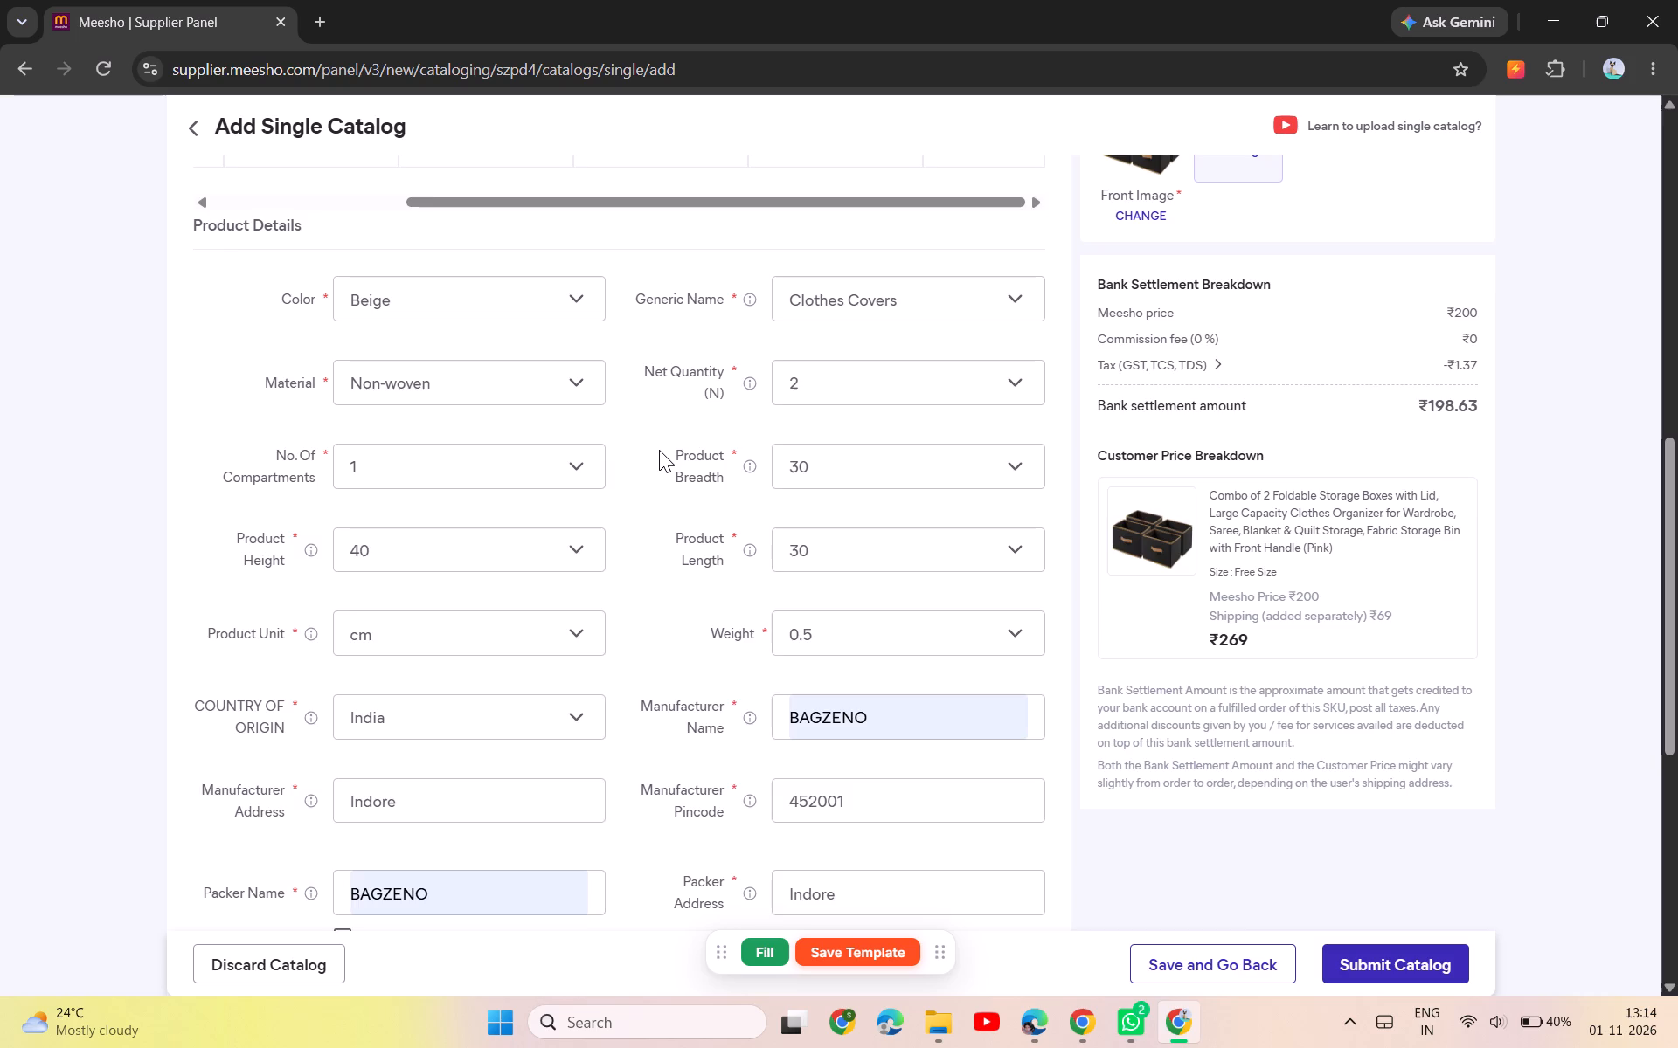
scroll(659, 450, up, 3)
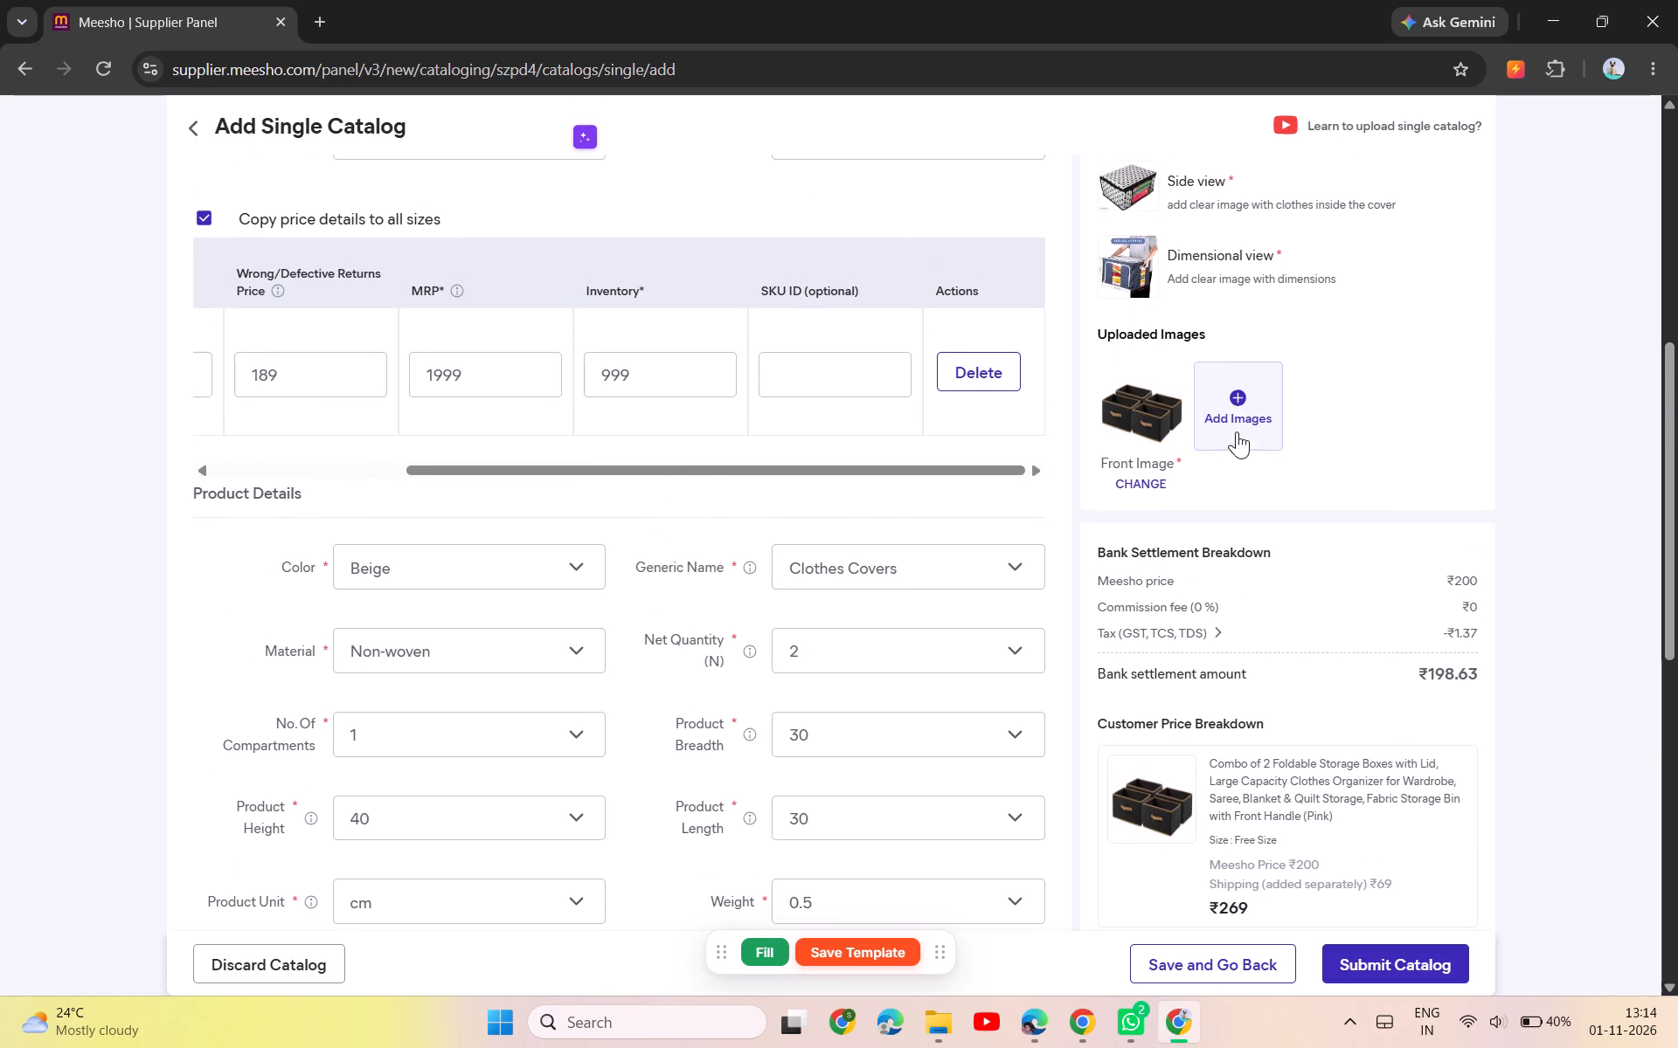
click(1247, 409)
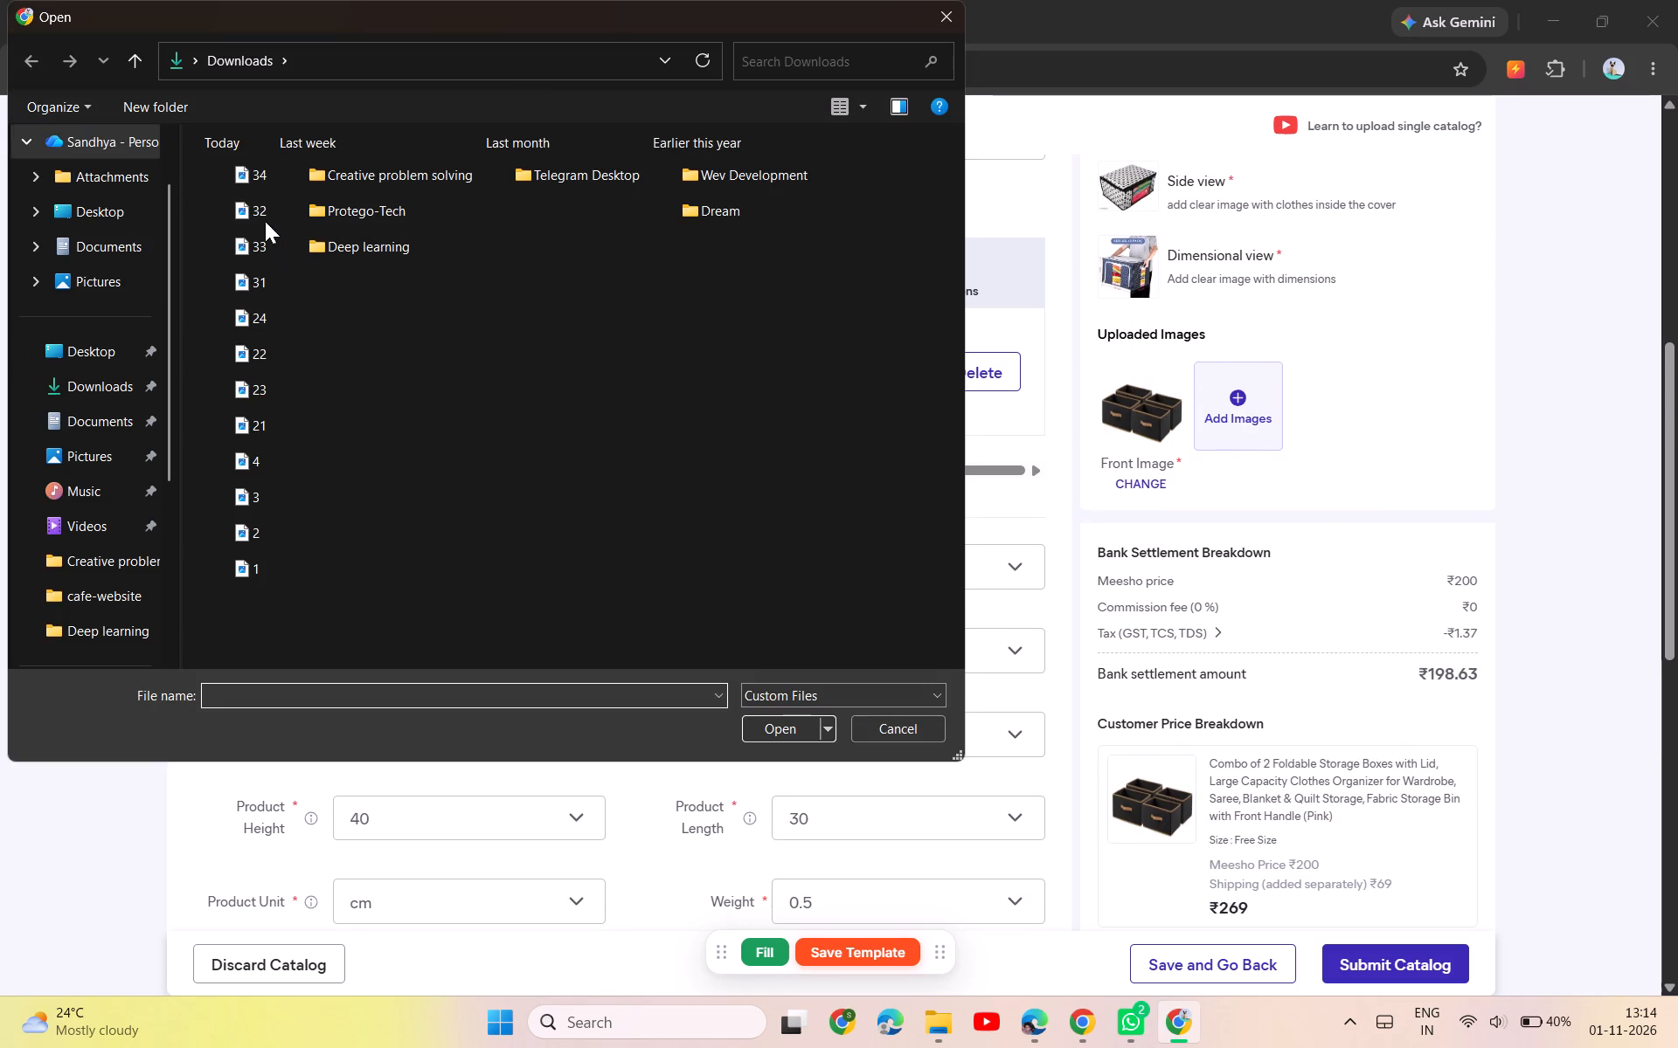
click(260, 206)
ctrl+click(250, 239)
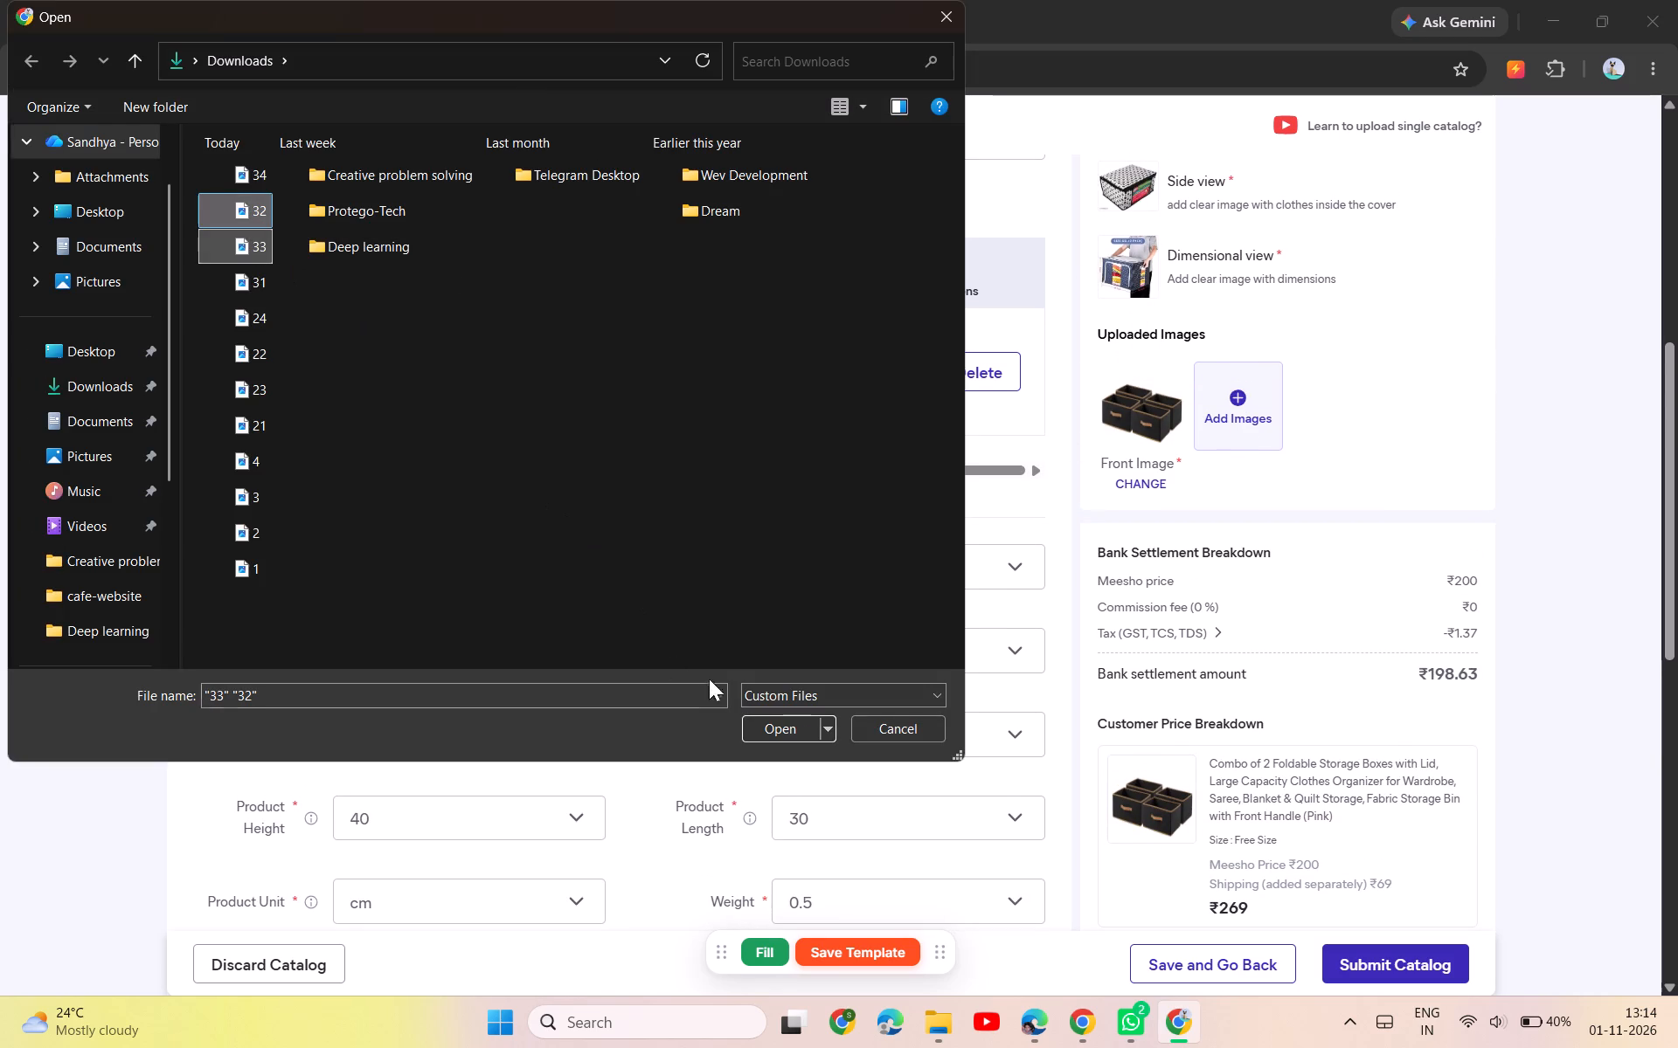
click(766, 720)
Upload image 34 from Downloads as the fourth catalog image.
click(1425, 412)
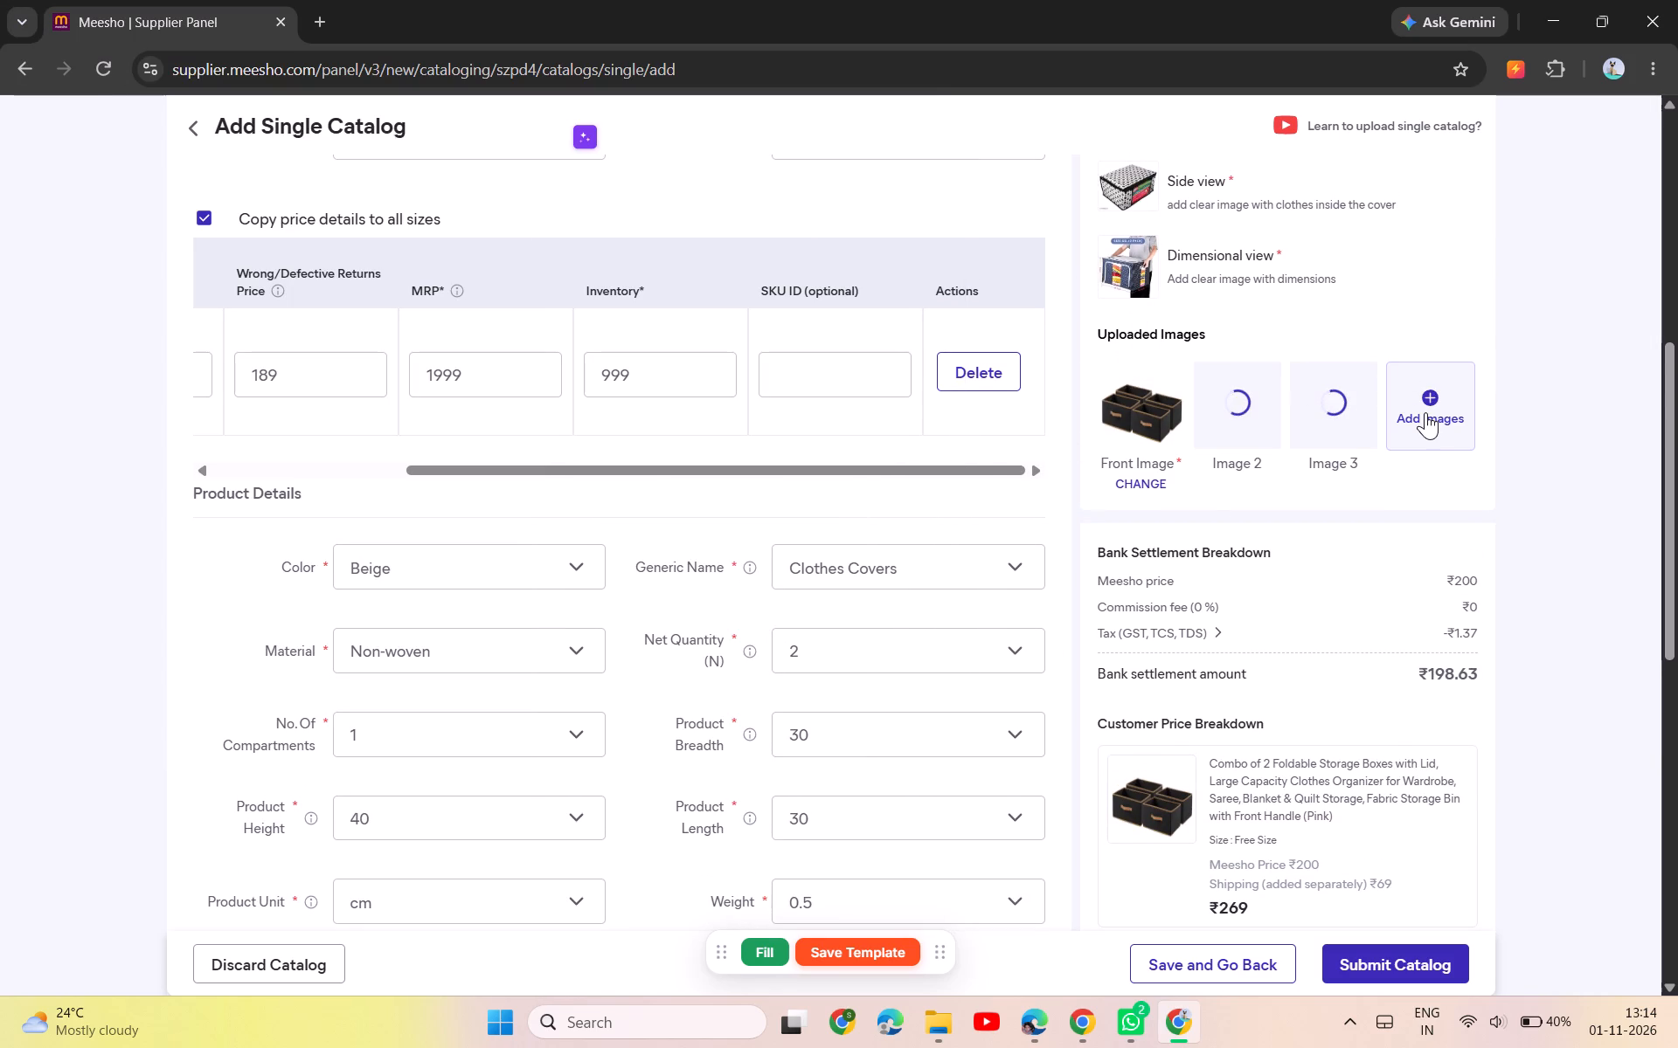
click(237, 185)
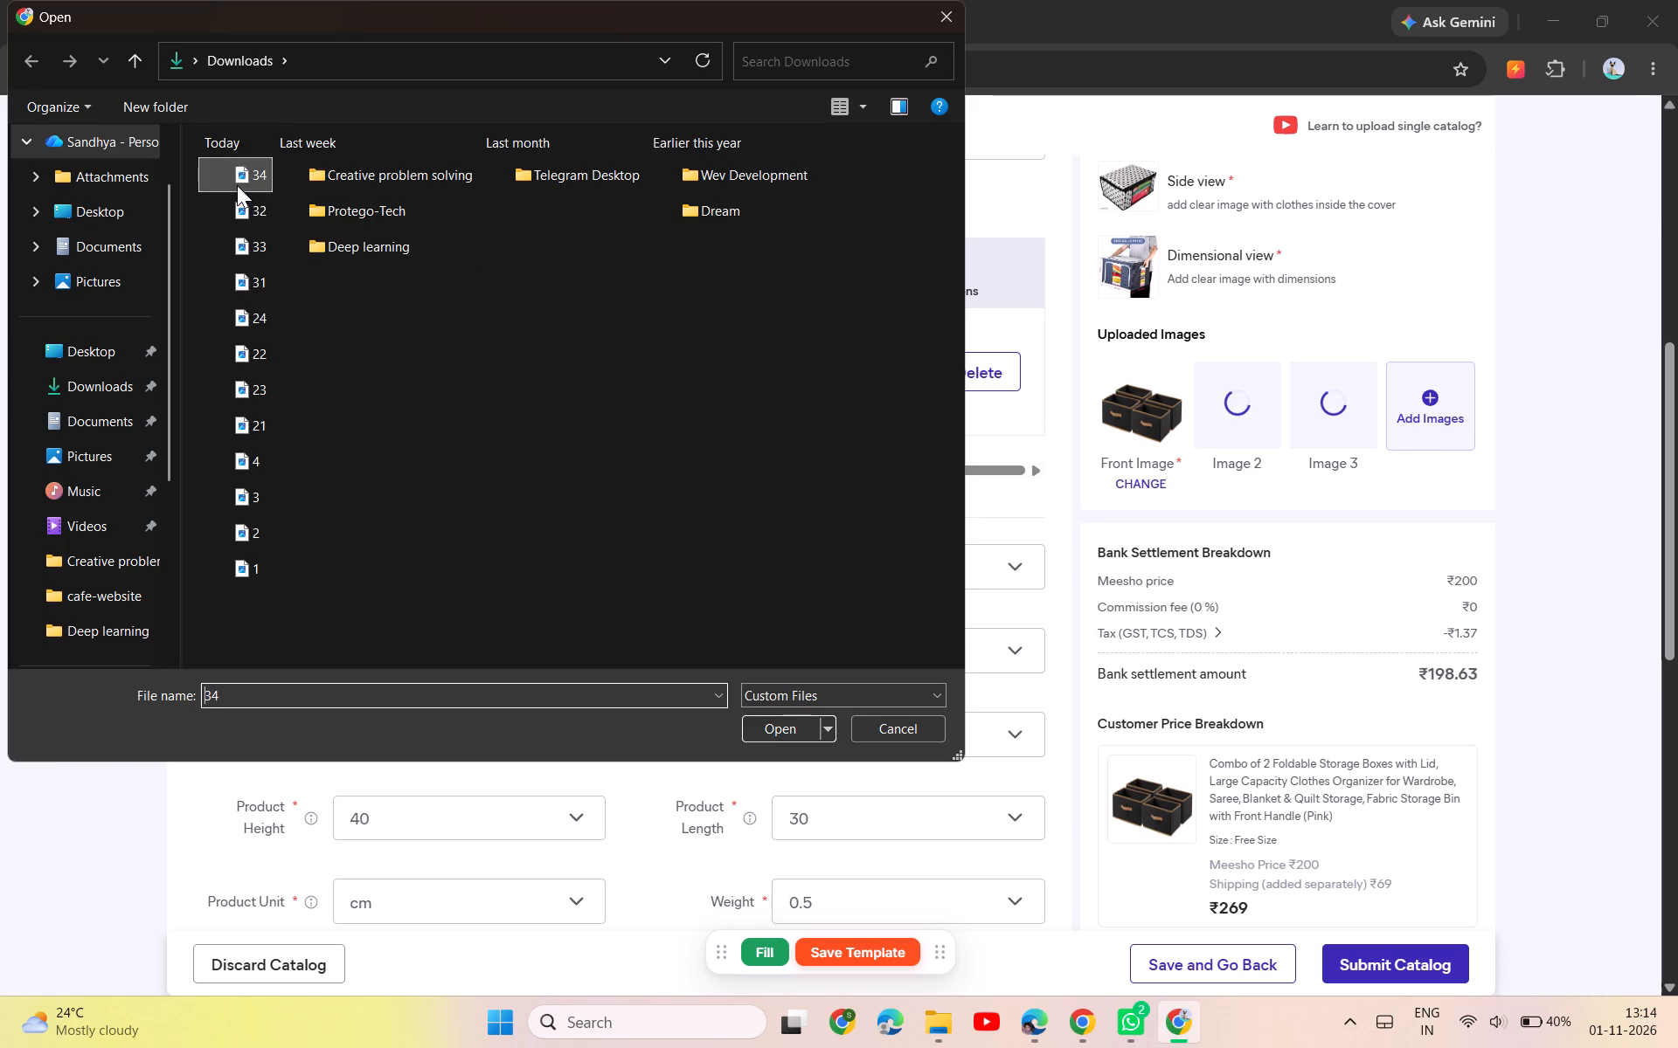
click(750, 714)
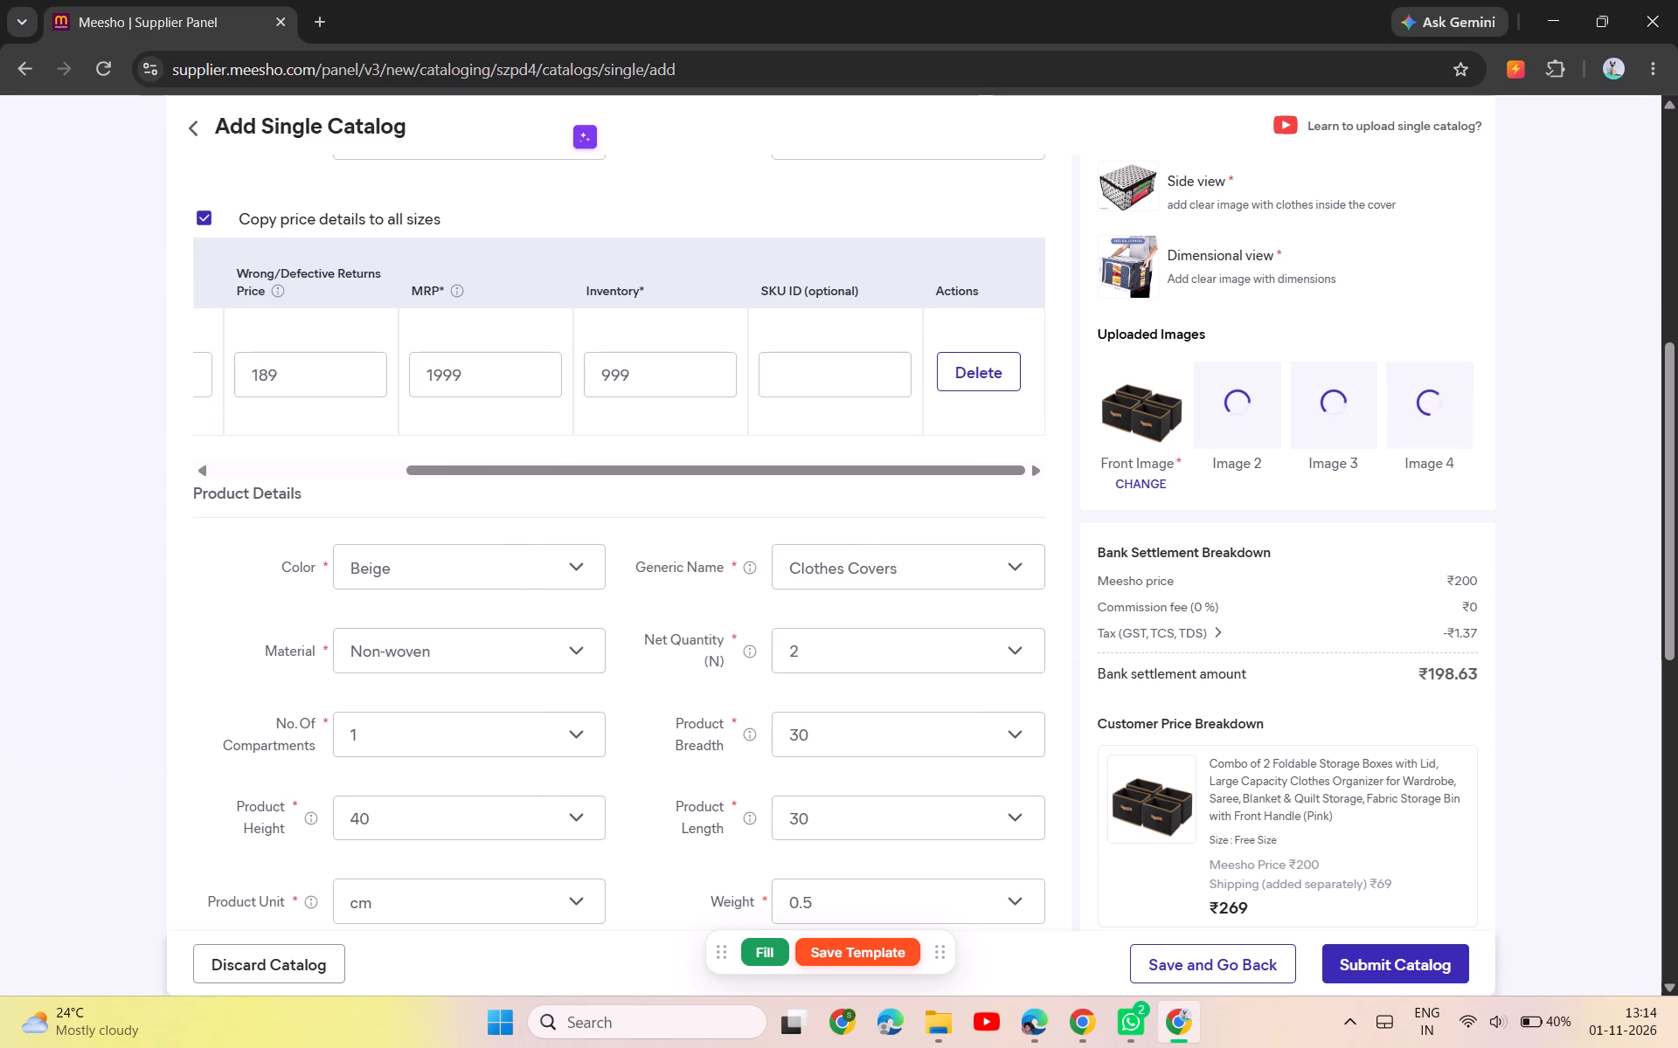
Replace the catalog's front image with image 31 from Downloads.
click(1162, 479)
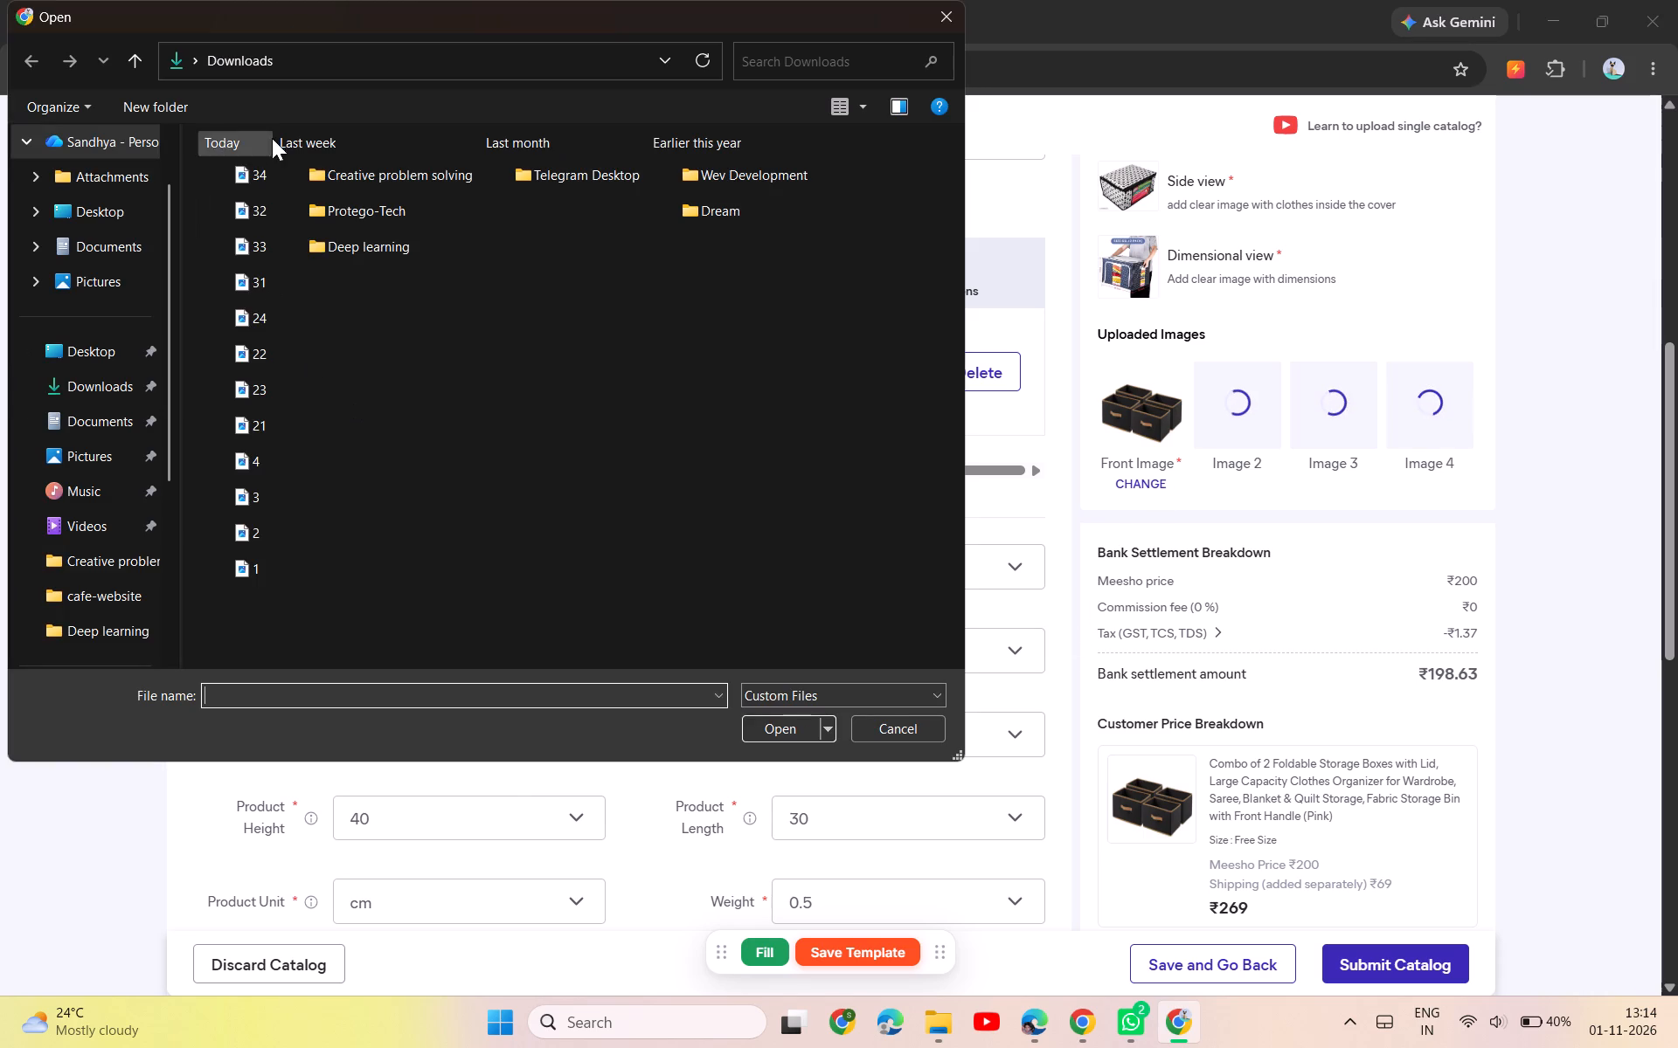
click(276, 280)
click(266, 281)
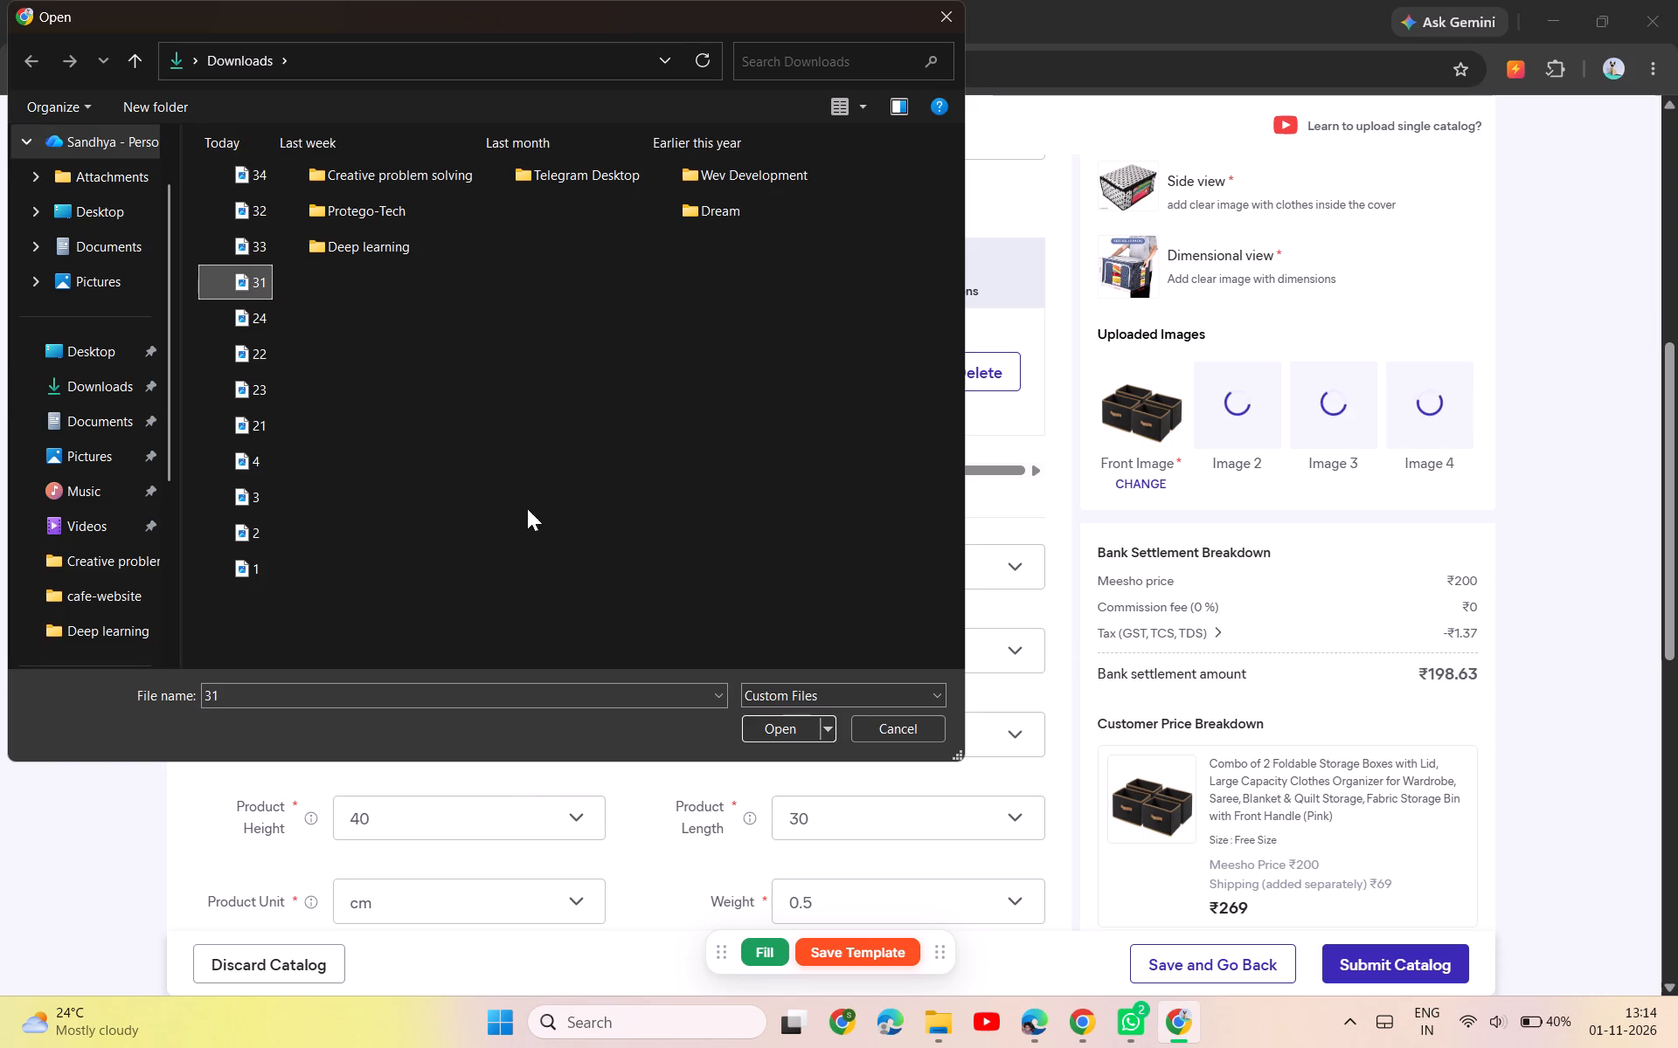
click(769, 739)
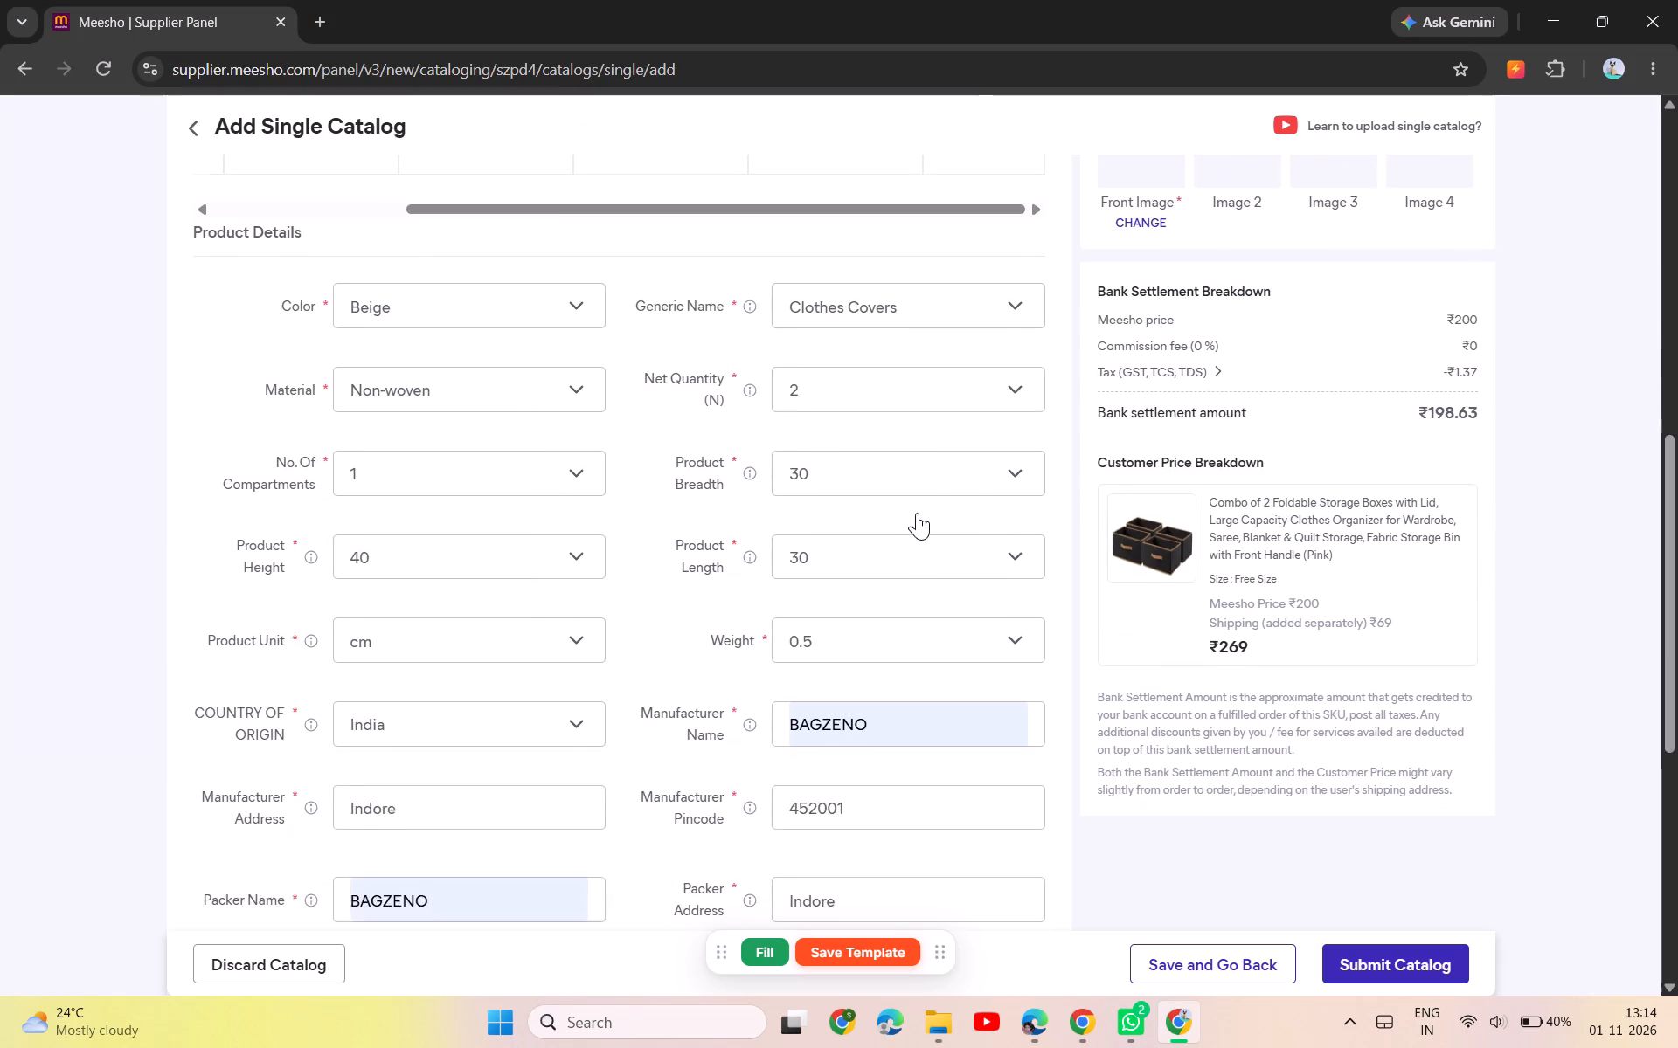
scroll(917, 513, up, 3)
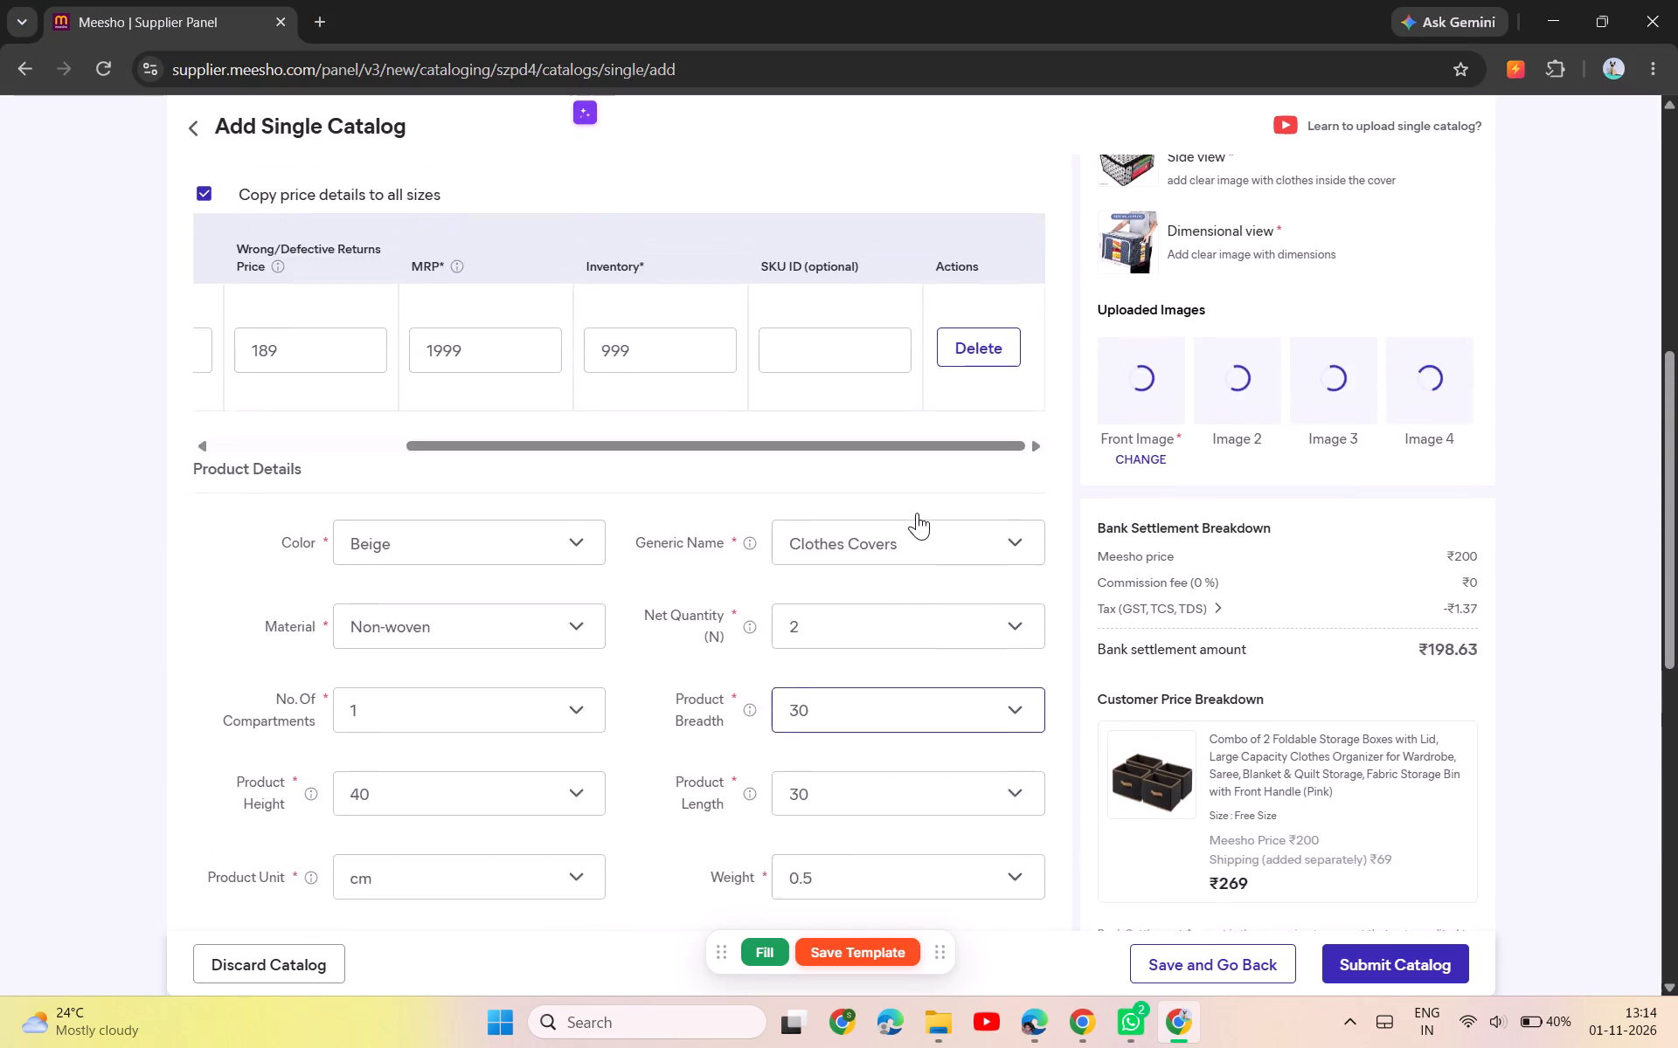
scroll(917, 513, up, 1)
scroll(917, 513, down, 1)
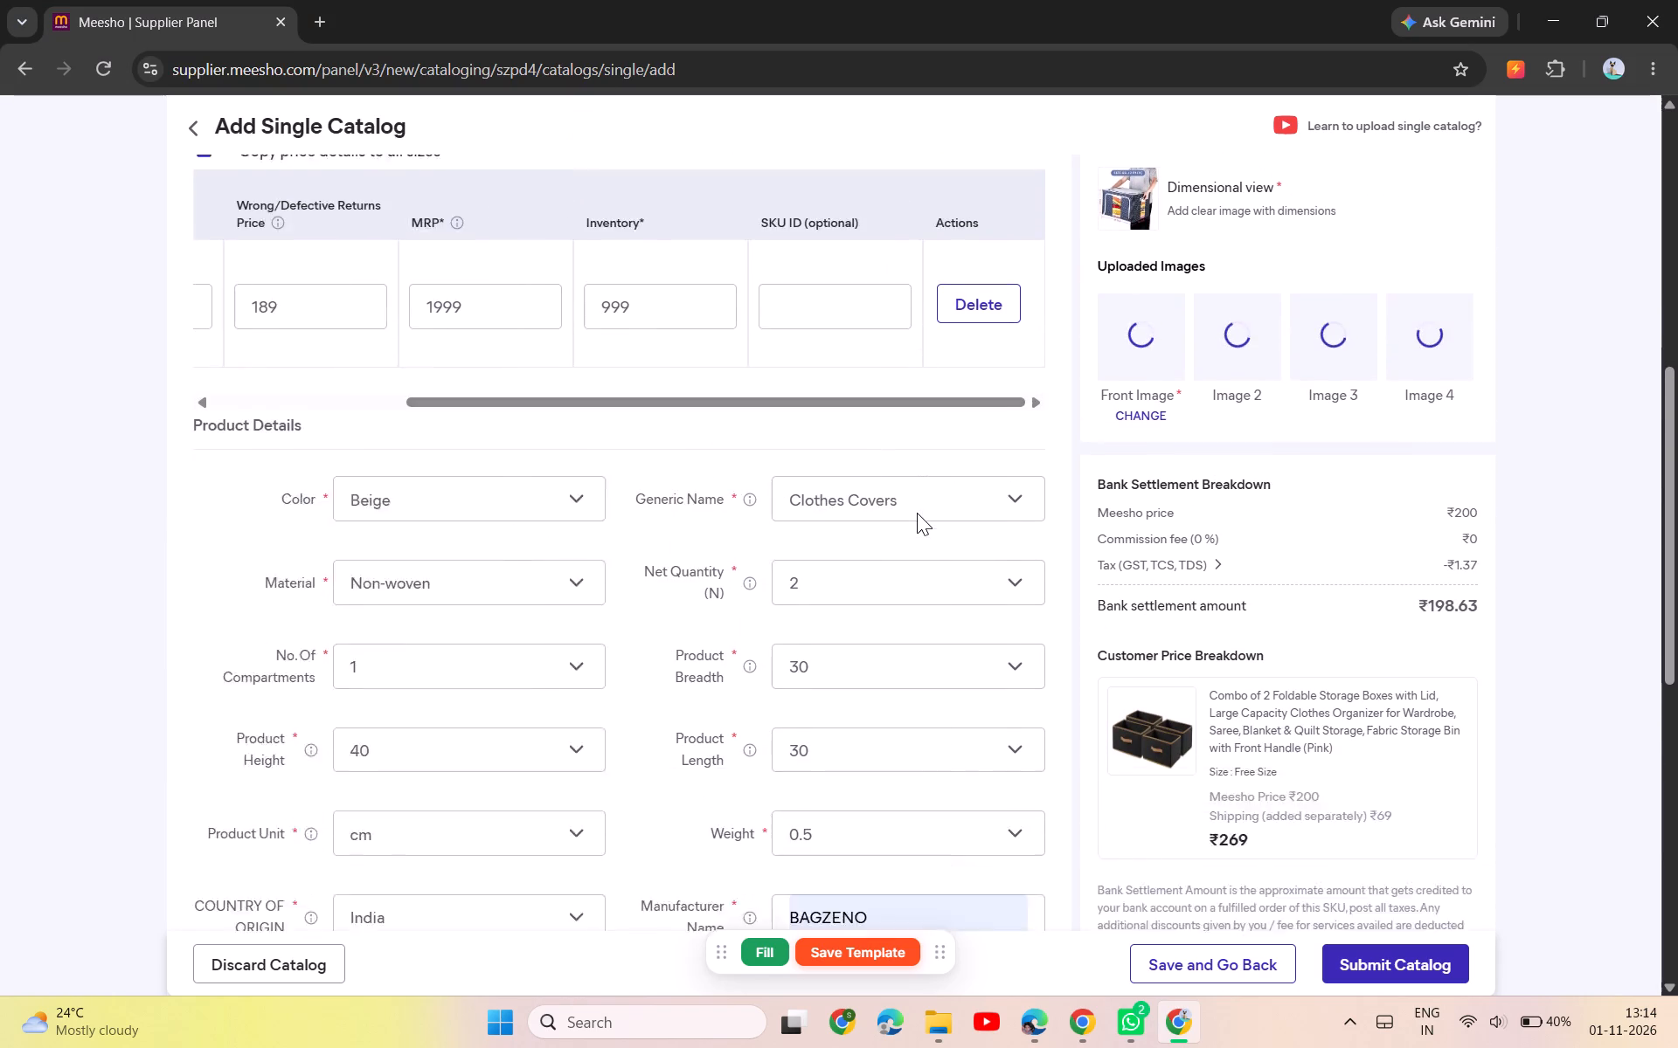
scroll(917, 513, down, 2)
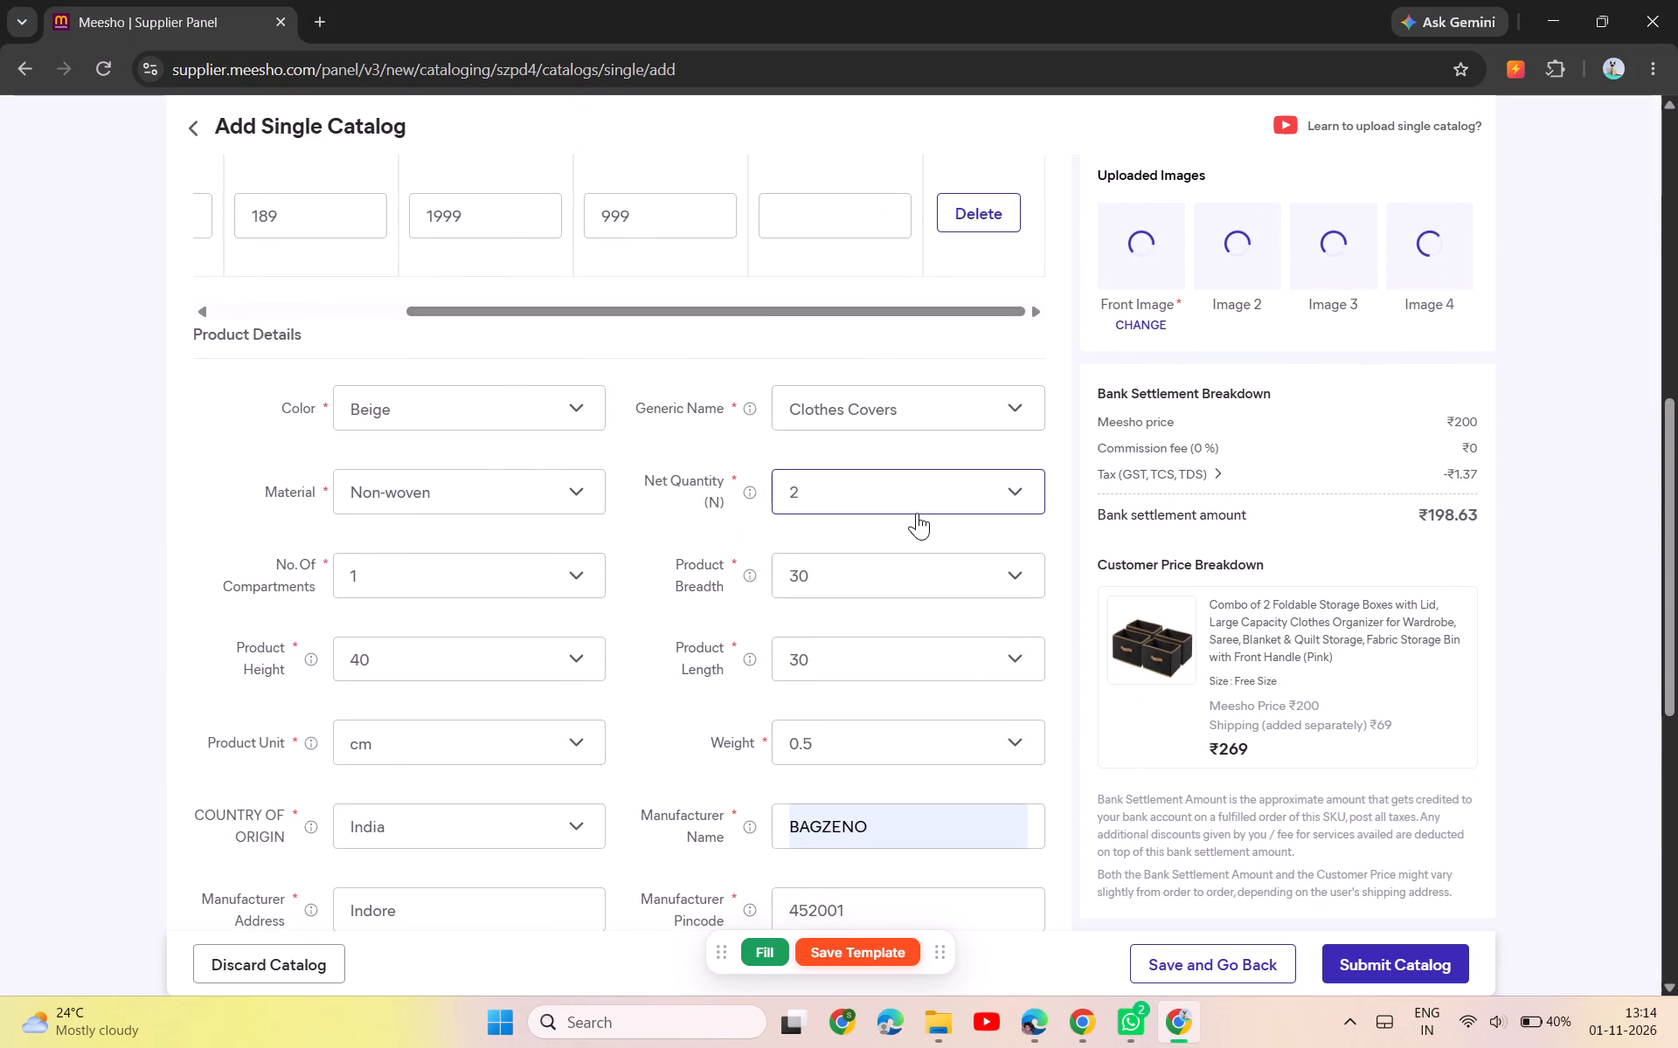
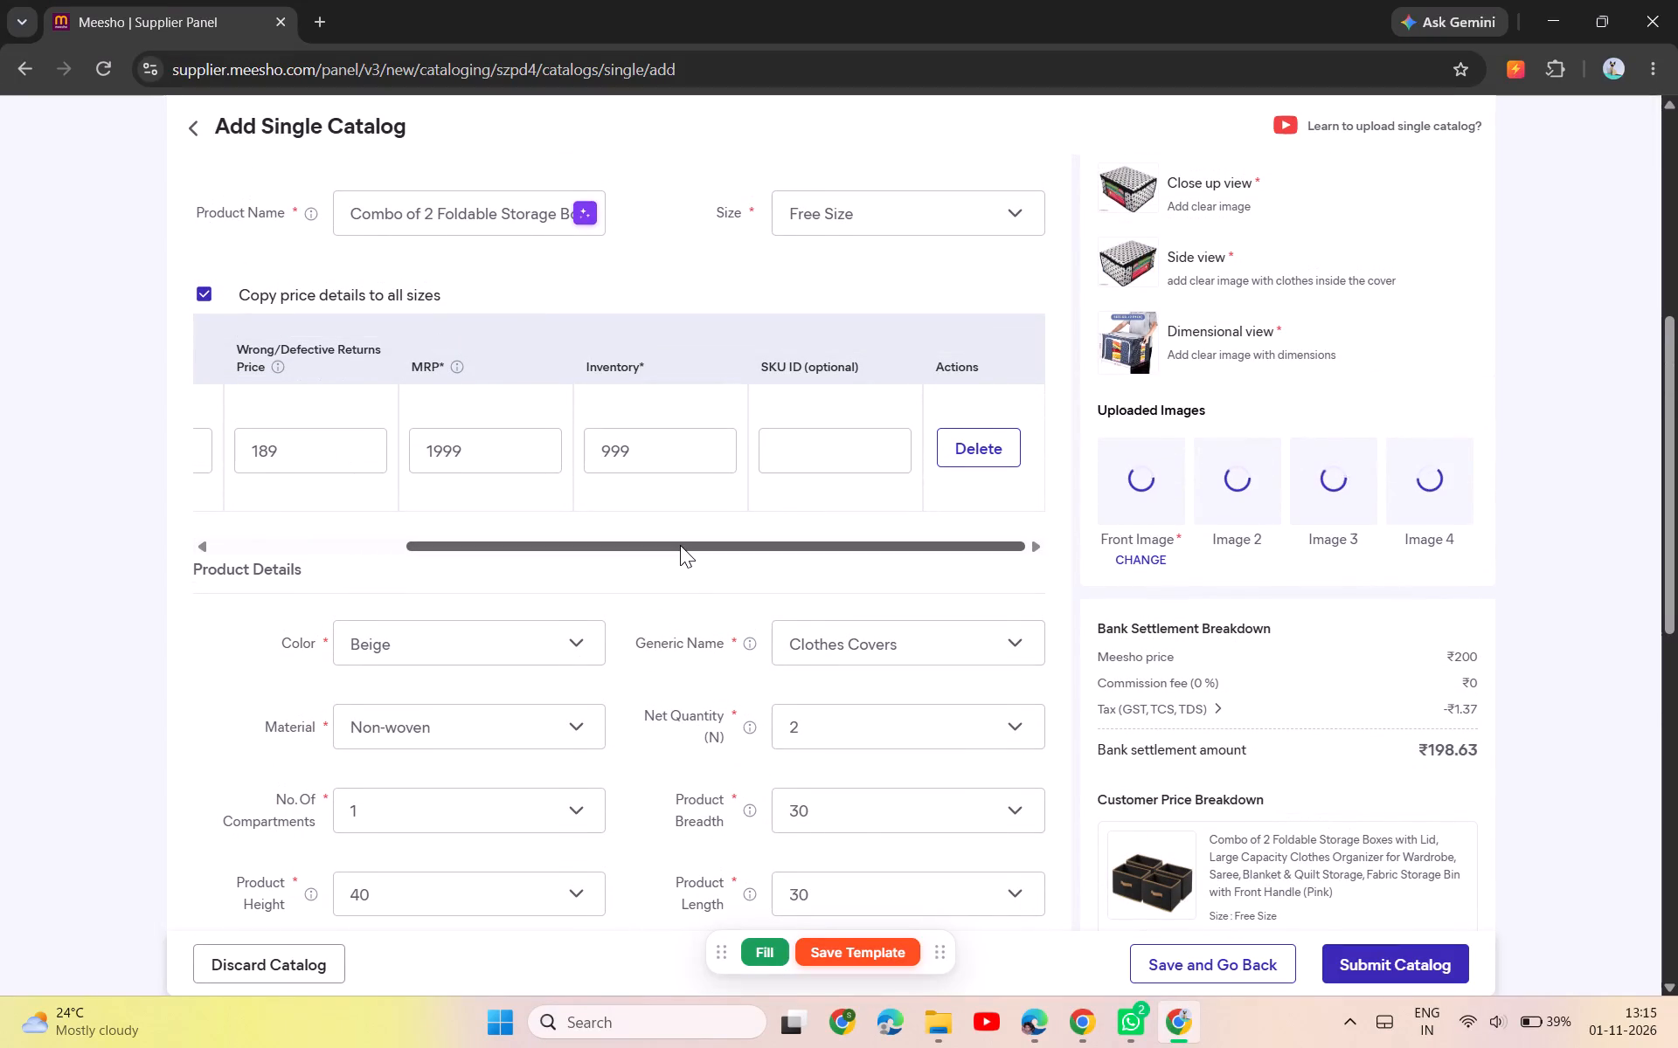
Review the catalog's product, size, inventory and product detail fields while the four images upload.
scroll(680, 545, up, 1)
scroll(754, 458, up, 1)
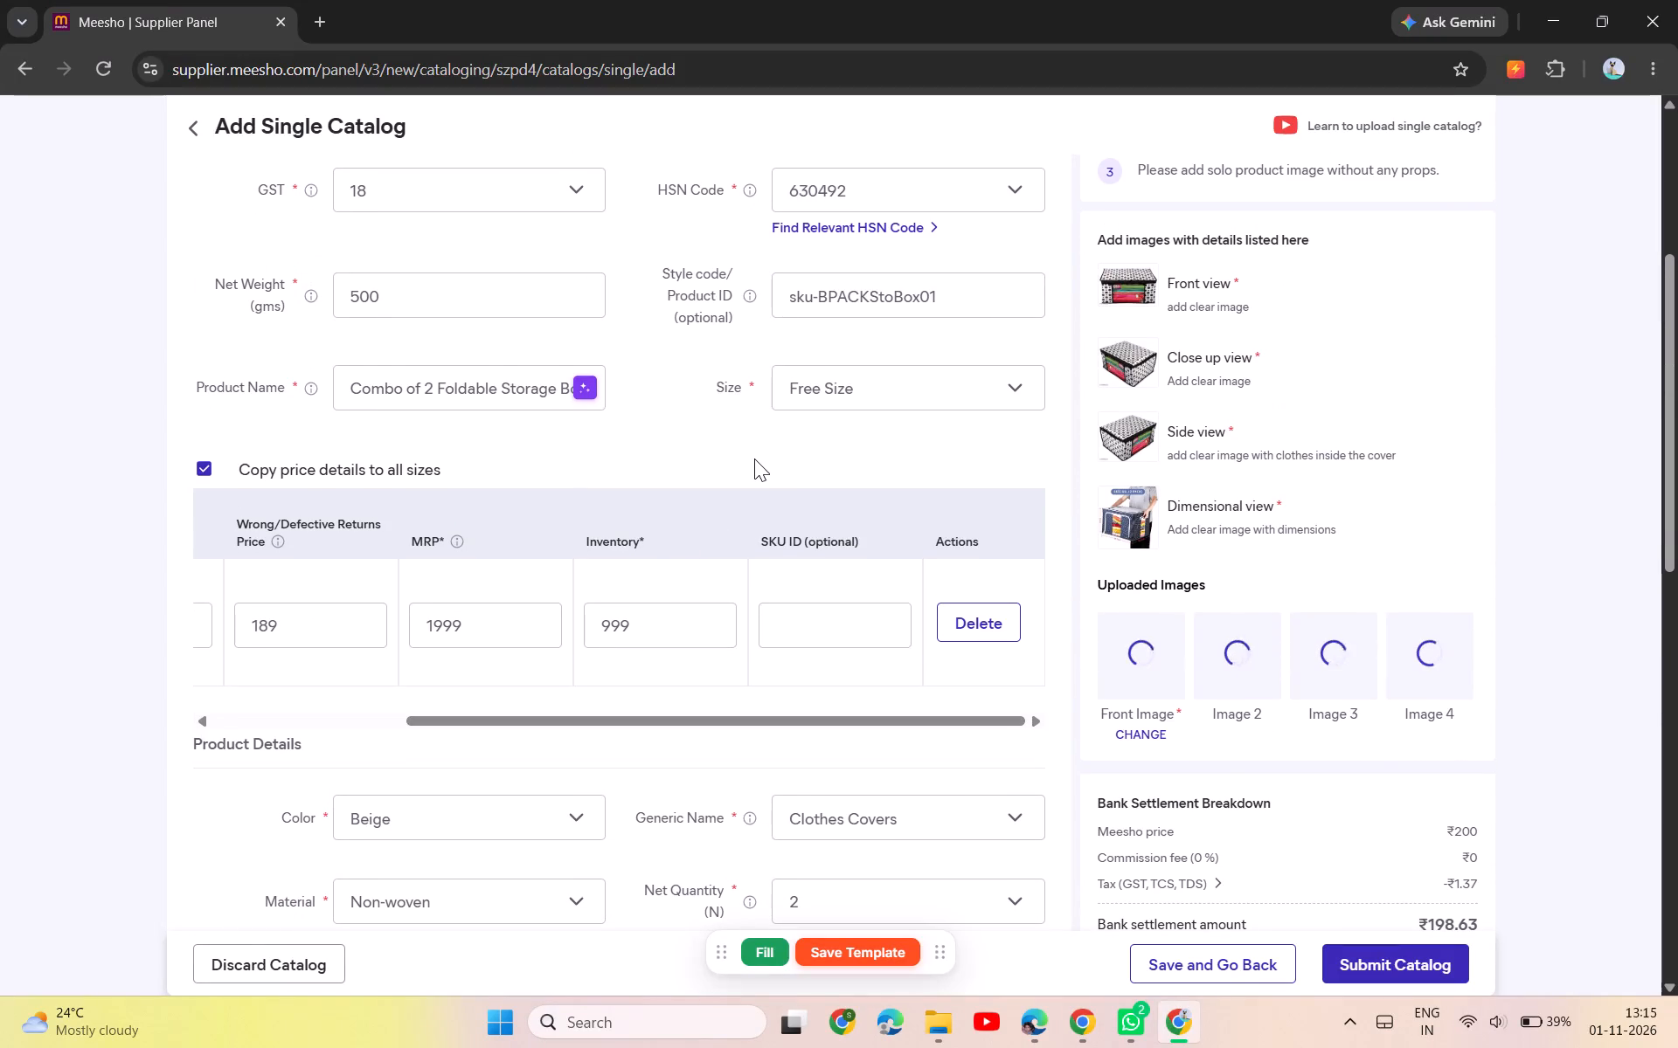
scroll(754, 458, up, 1)
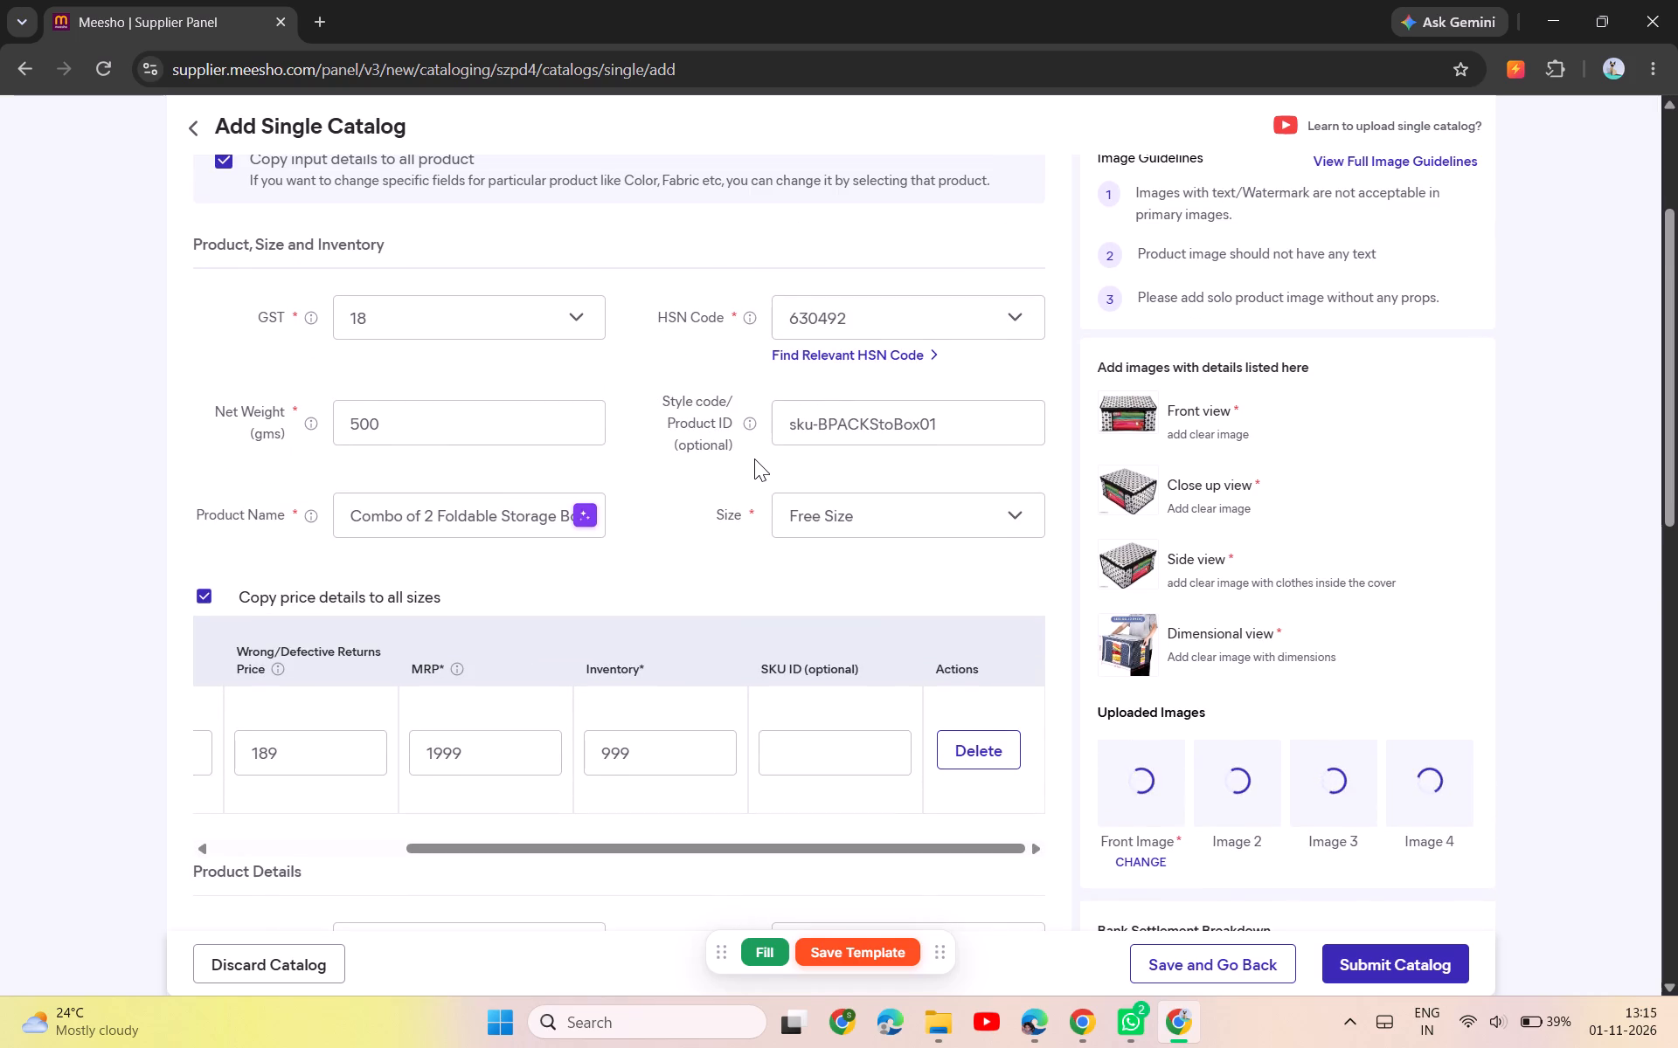
scroll(754, 458, down, 2)
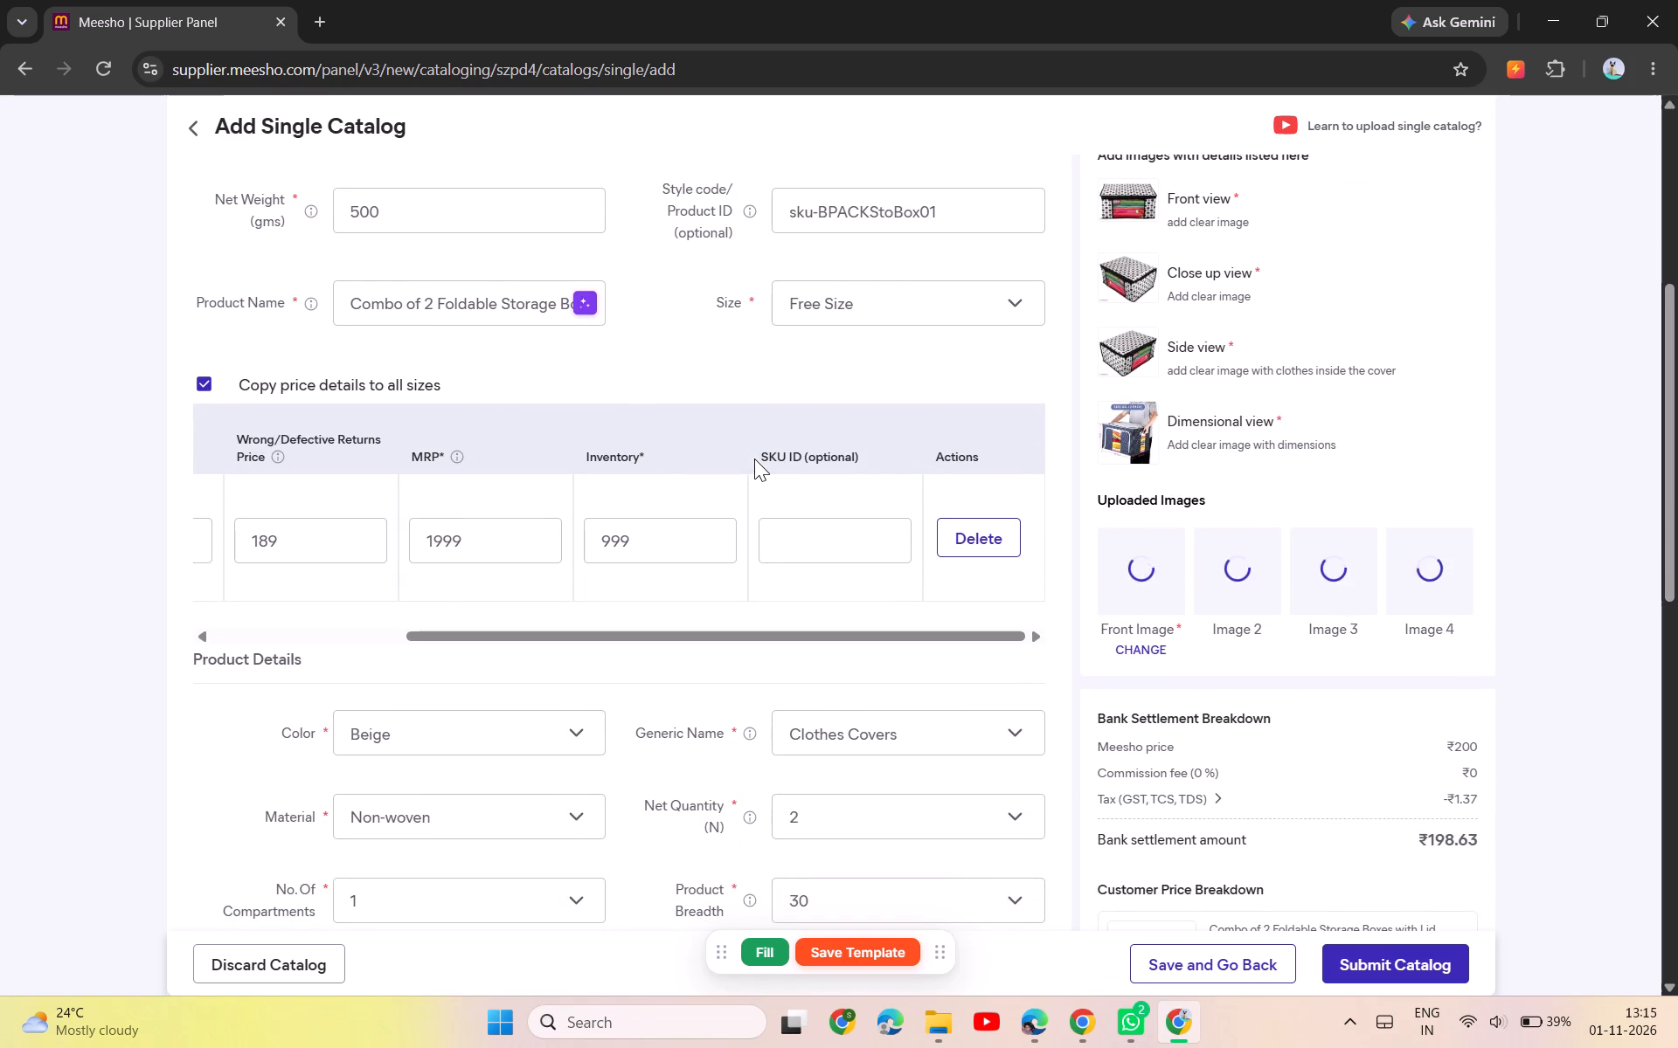
scroll(754, 458, down, 1)
scroll(671, 666, down, 1)
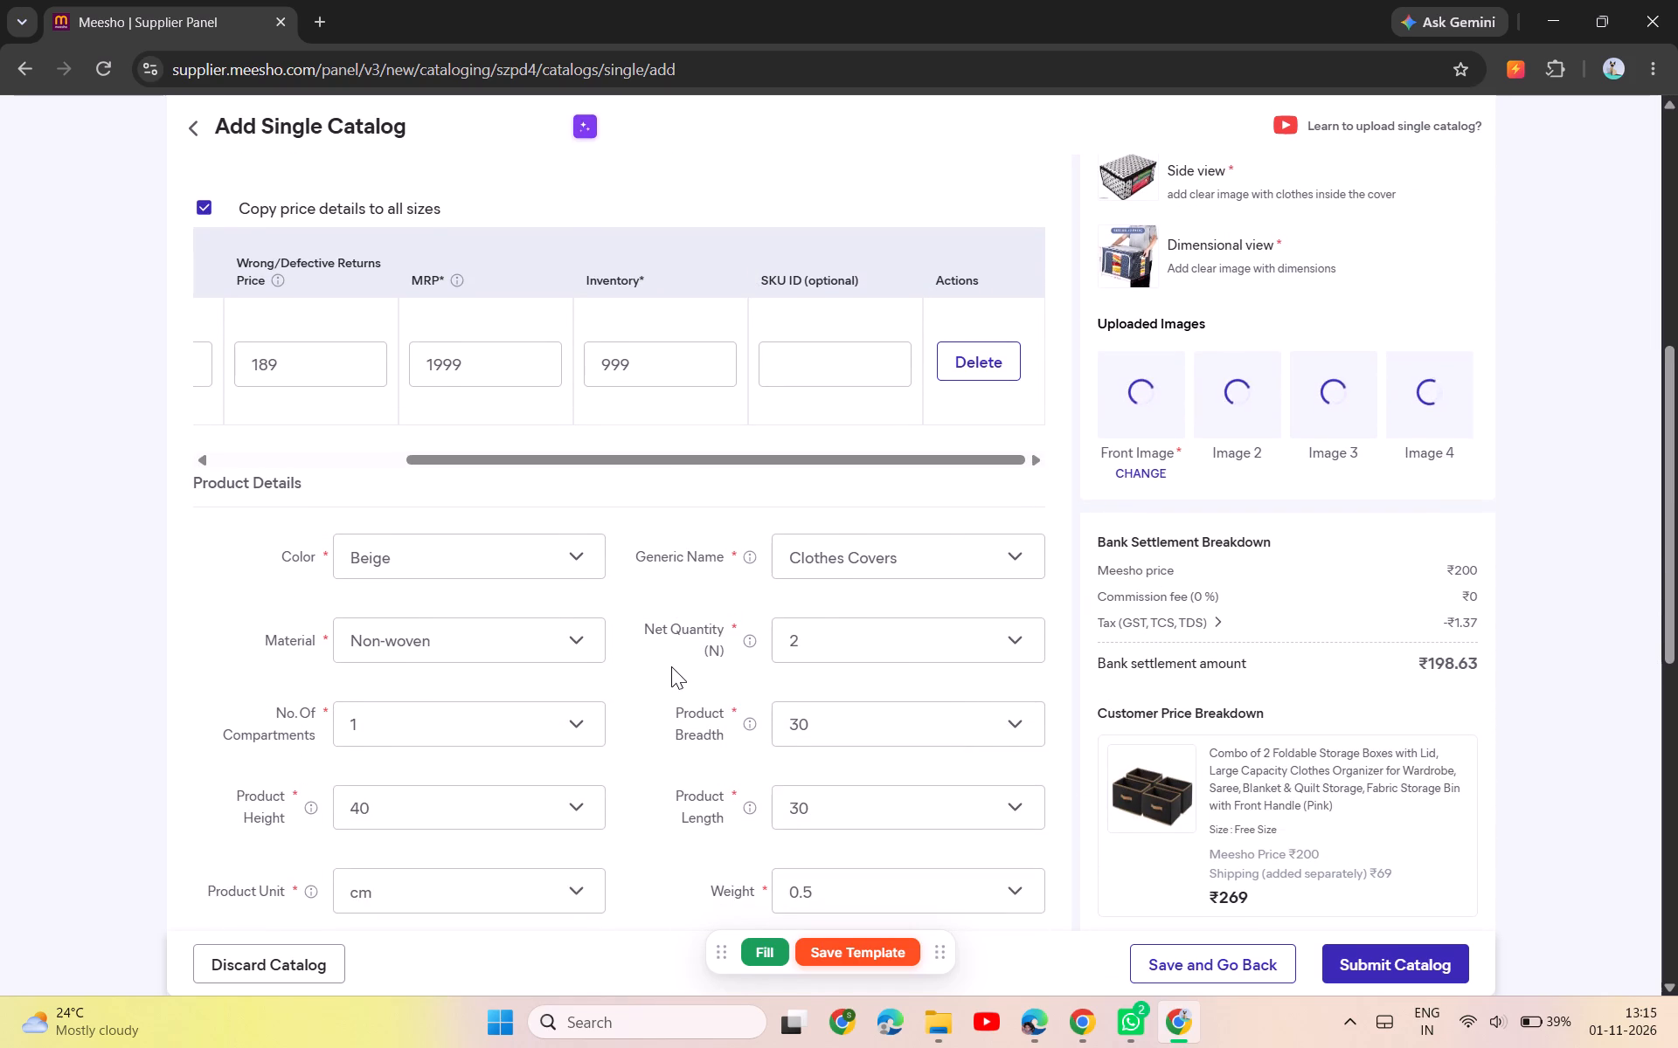
scroll(671, 666, down, 2)
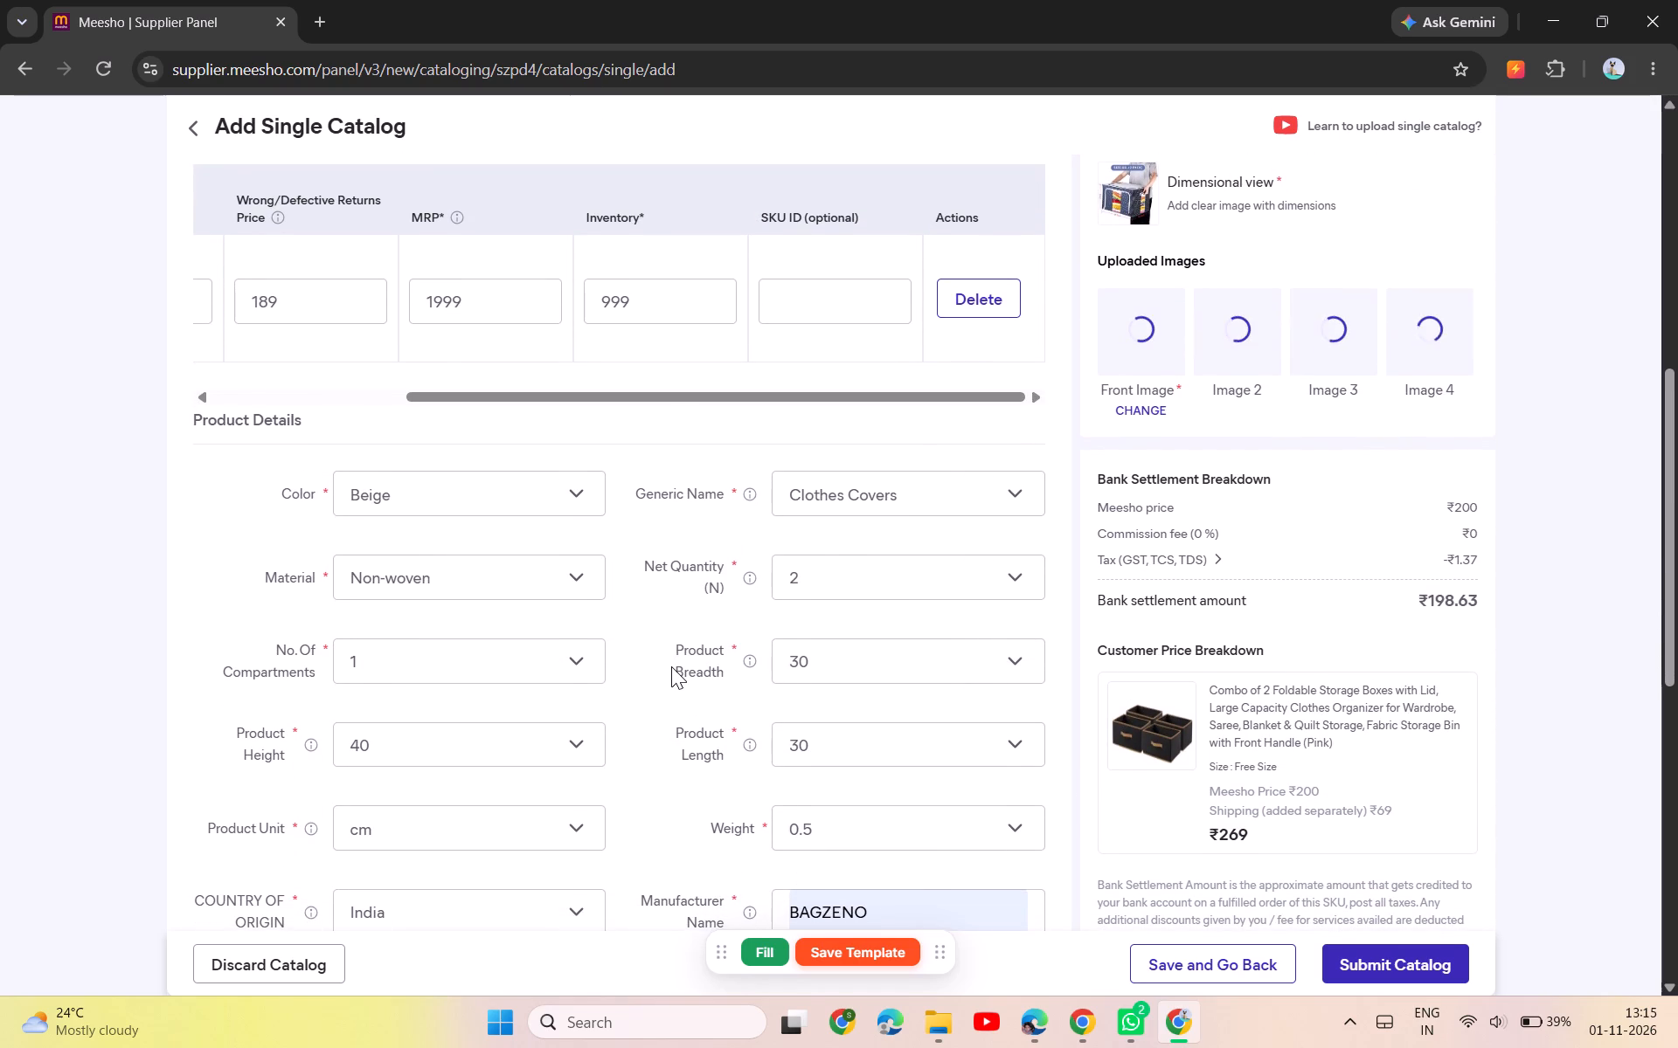
scroll(671, 666, down, 1)
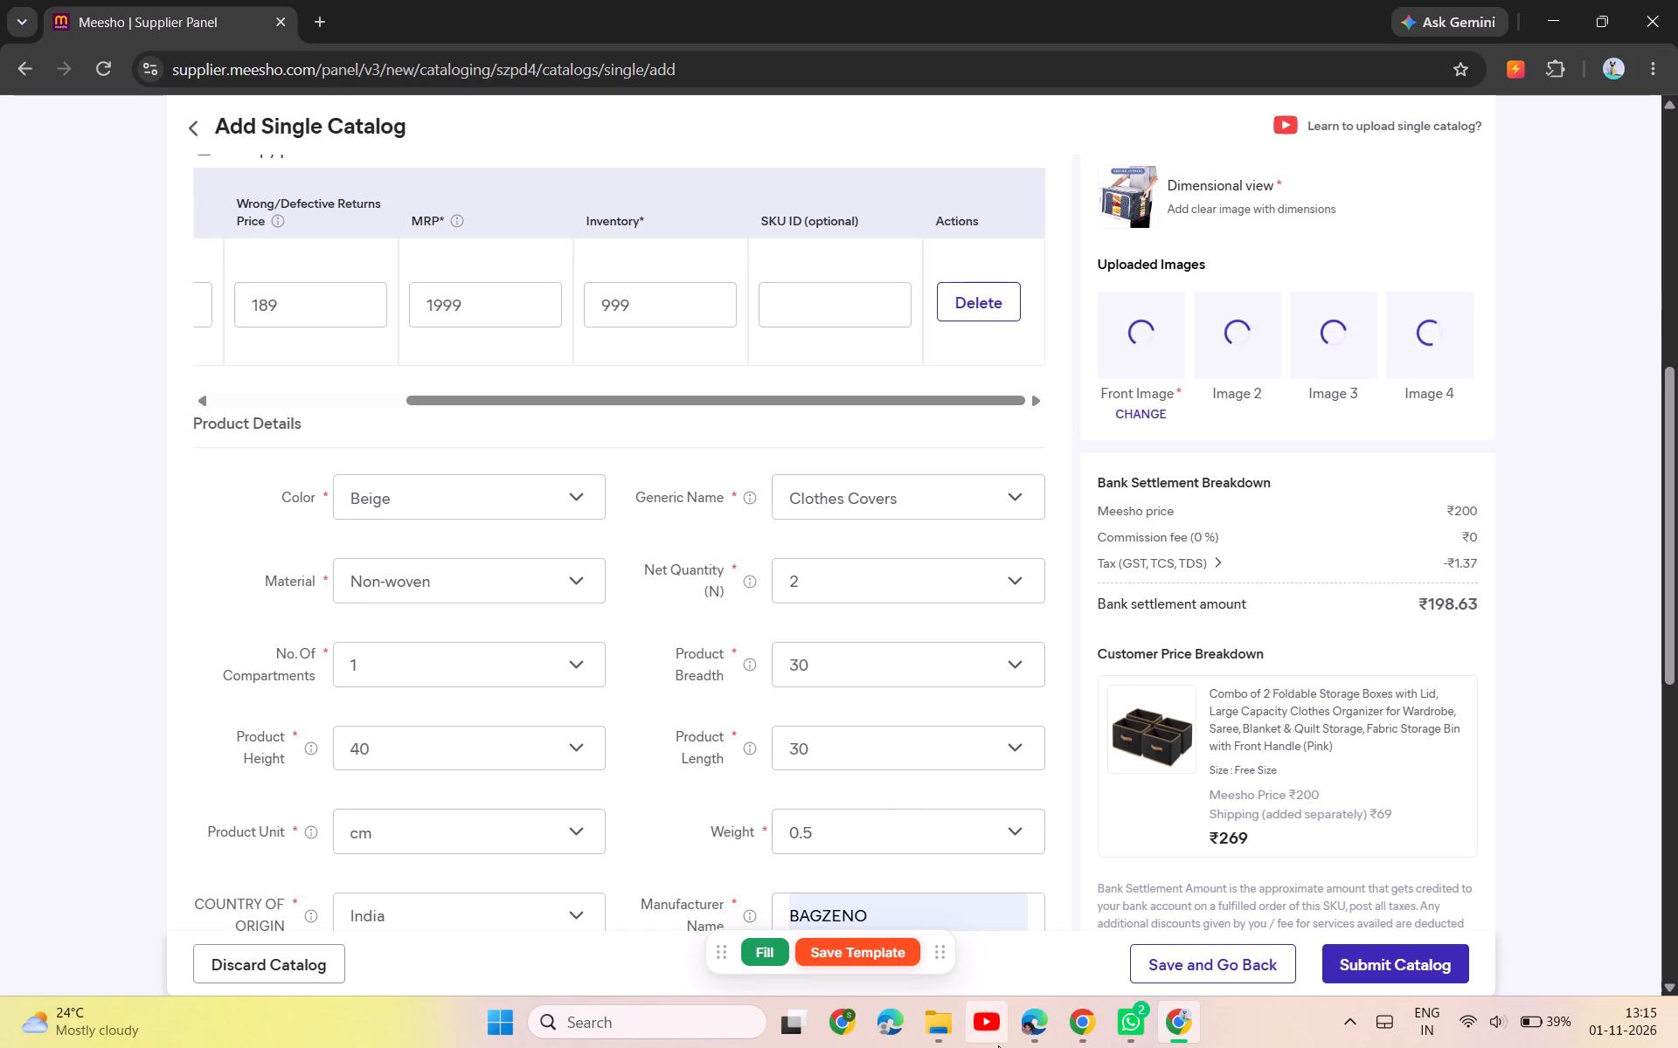
Open YouTube in Edge, watch the "Kareena is real life Geet" Short and move on to the following Short.
click(982, 1031)
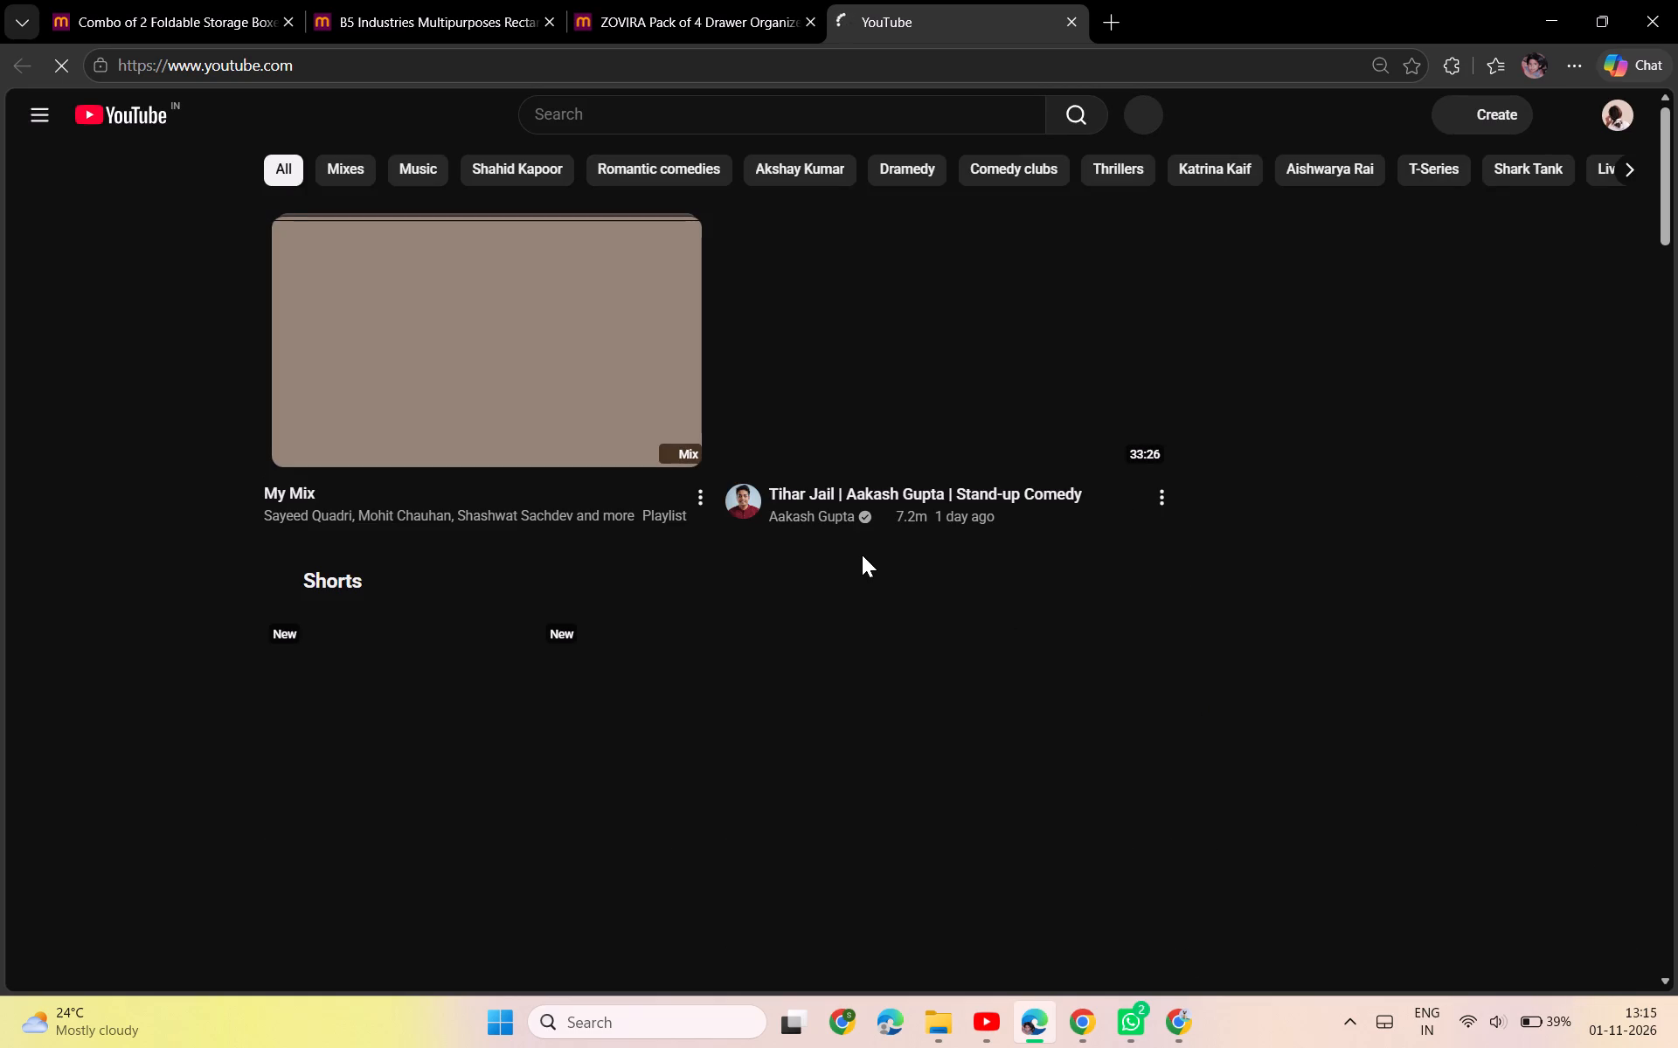
scroll(742, 606, down, 1)
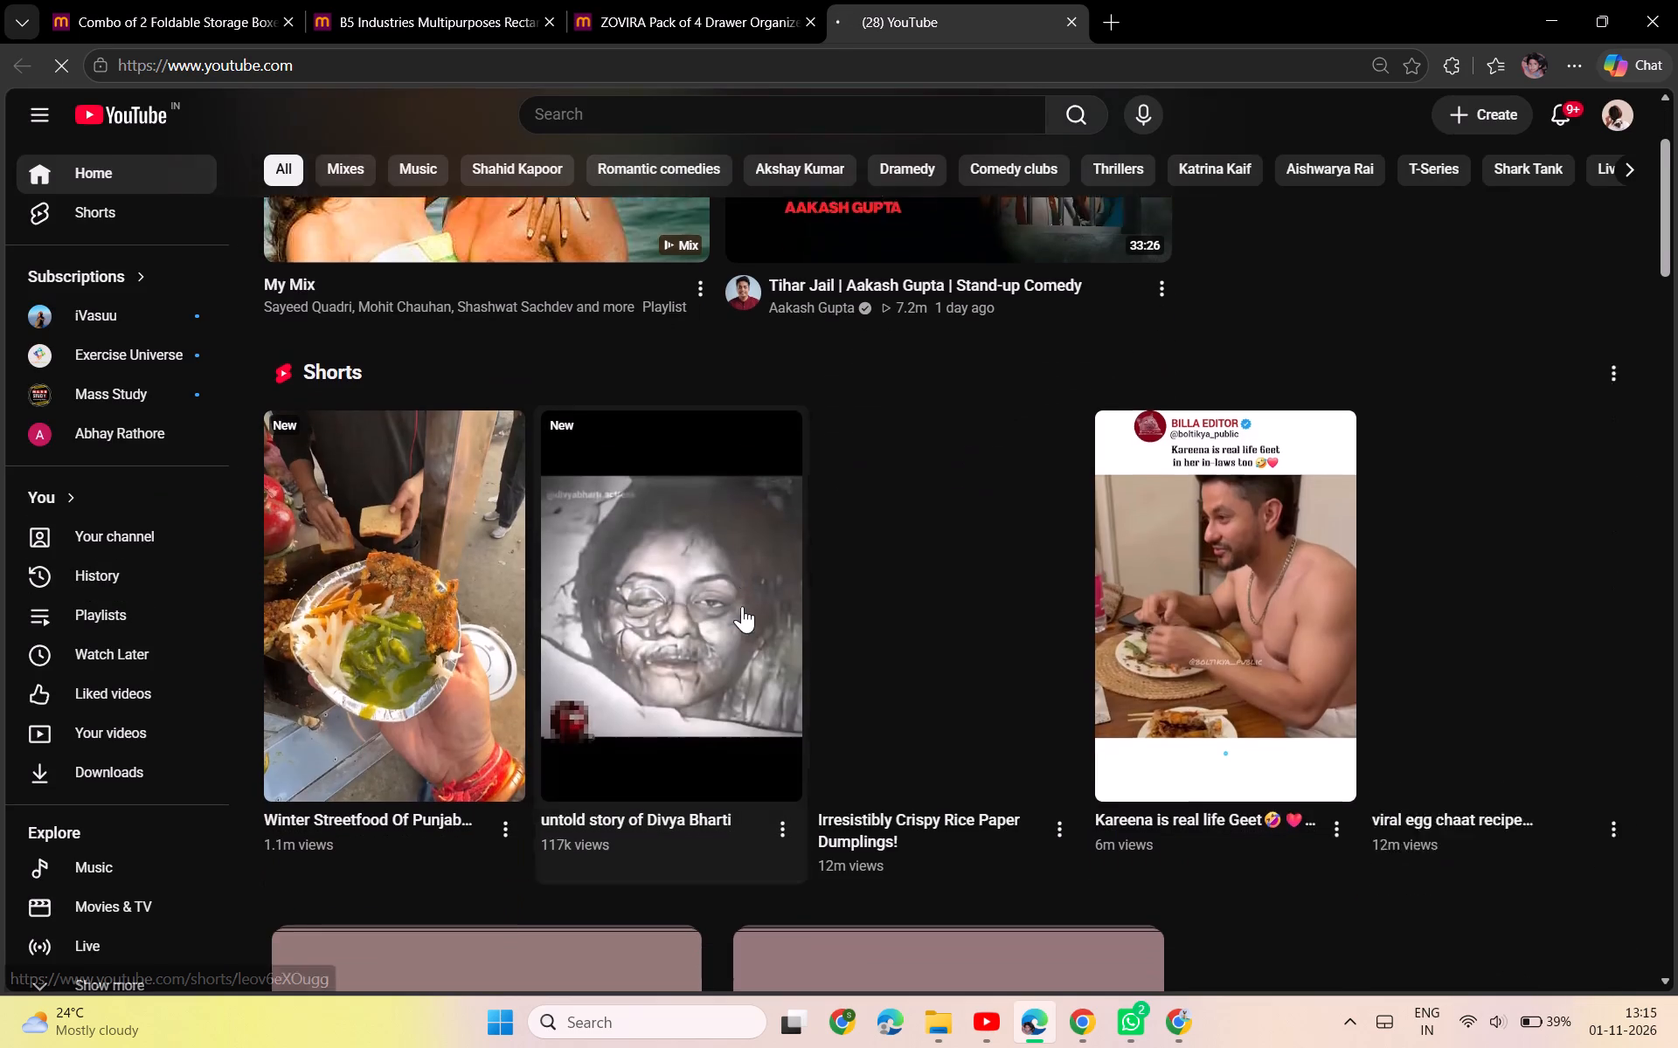
scroll(742, 606, down, 3)
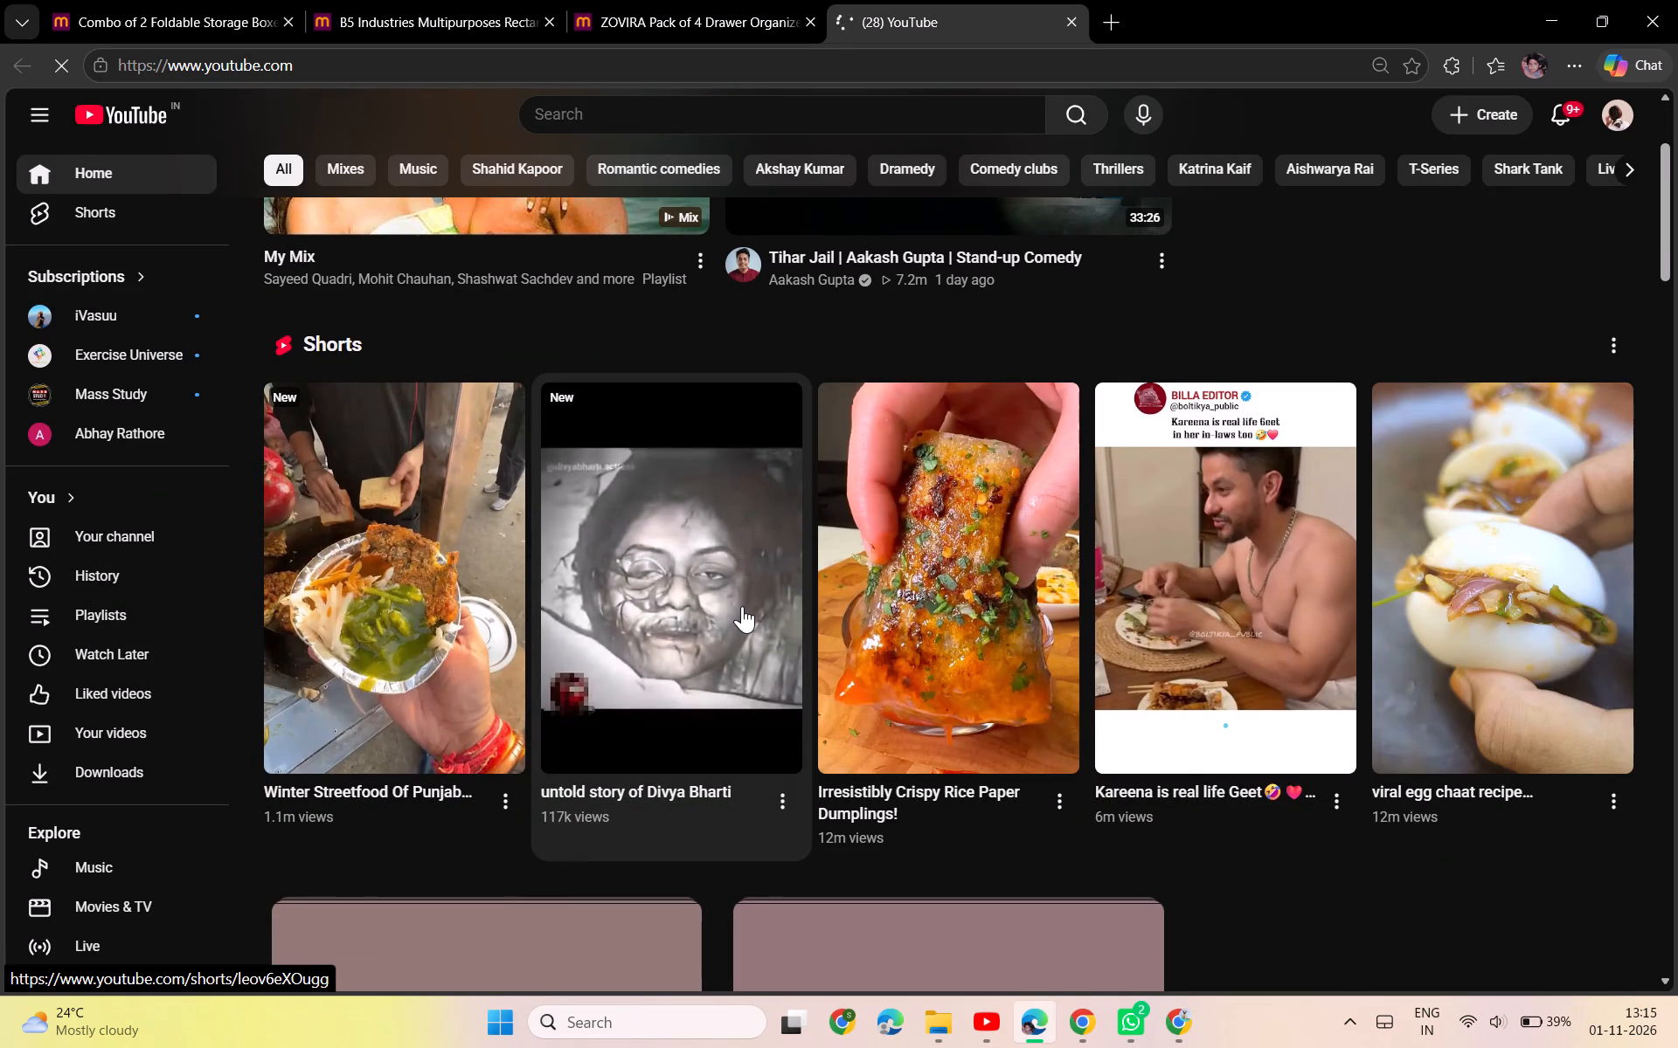
click(1139, 581)
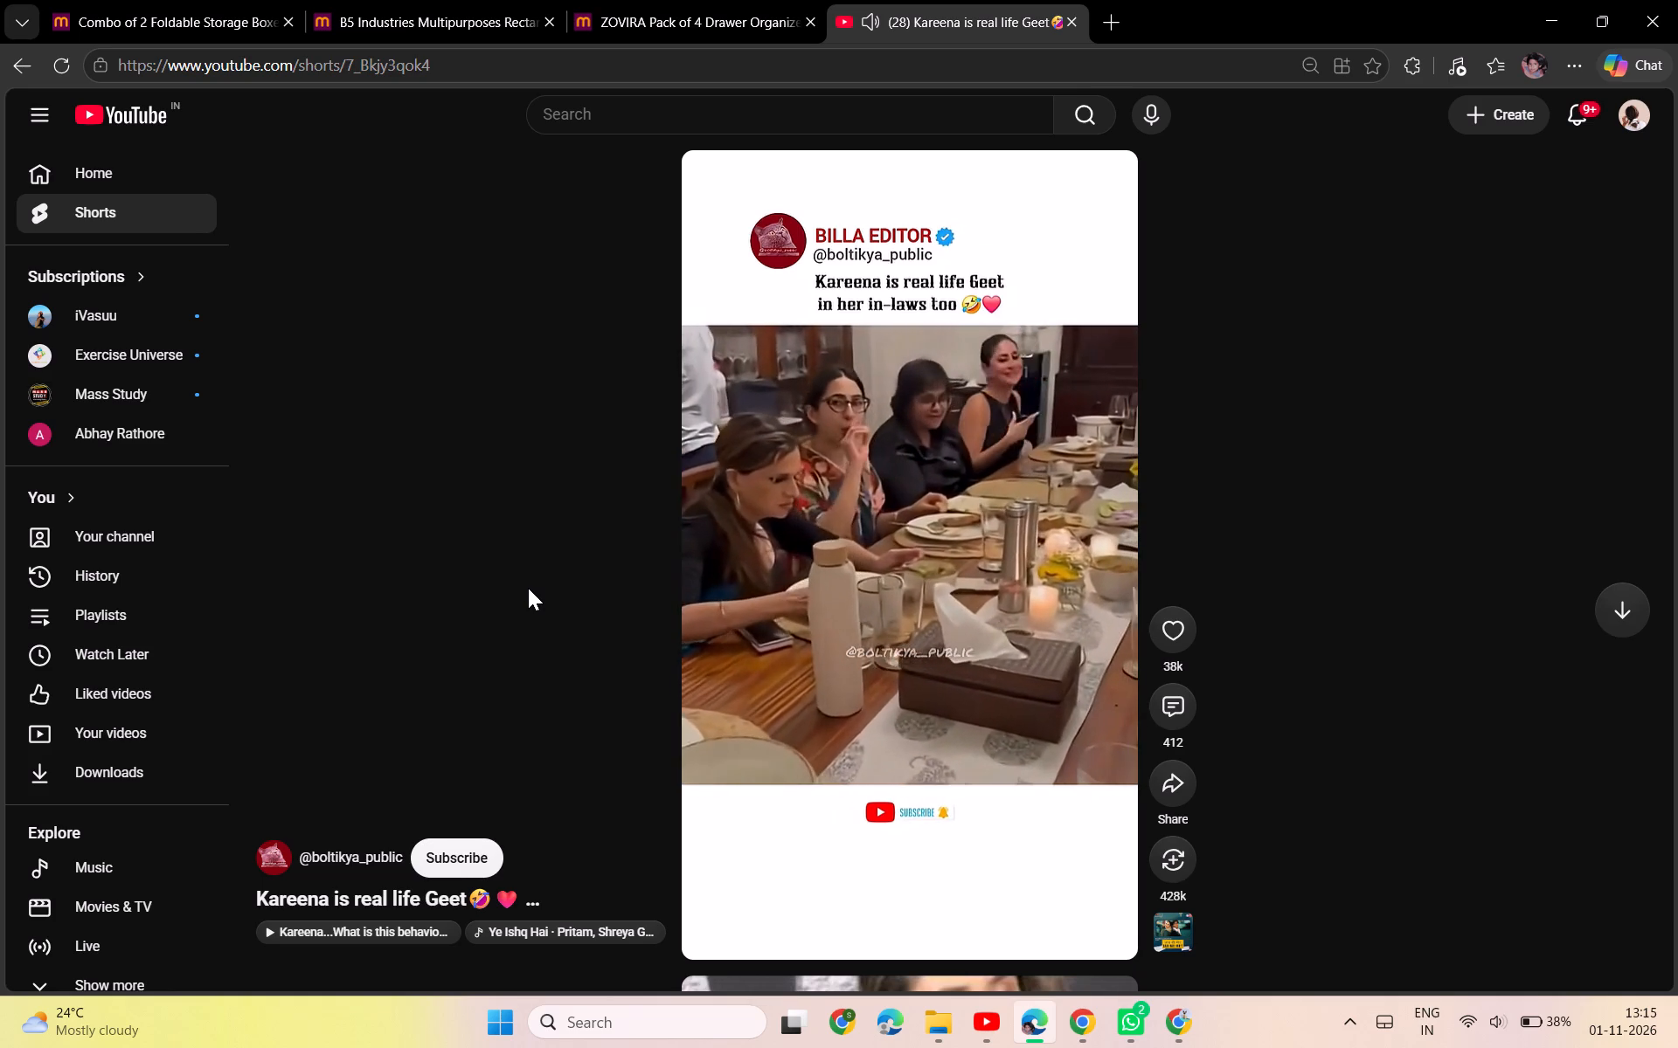
scroll(801, 616, down, 4)
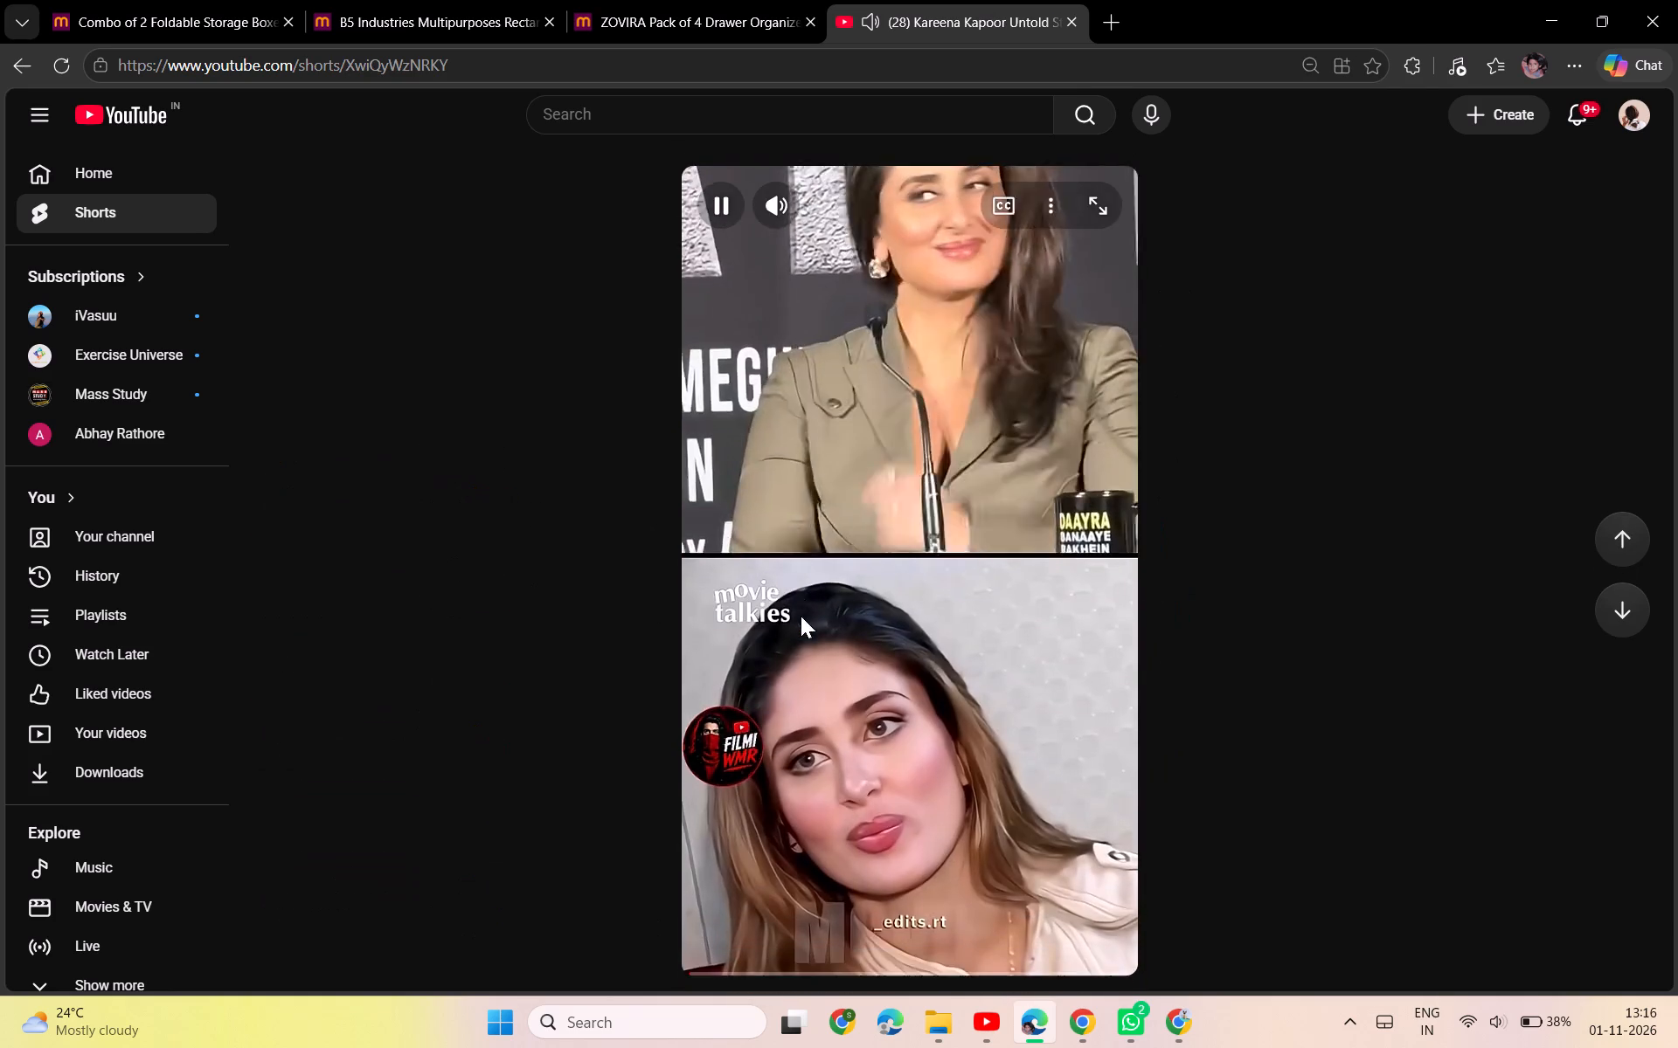
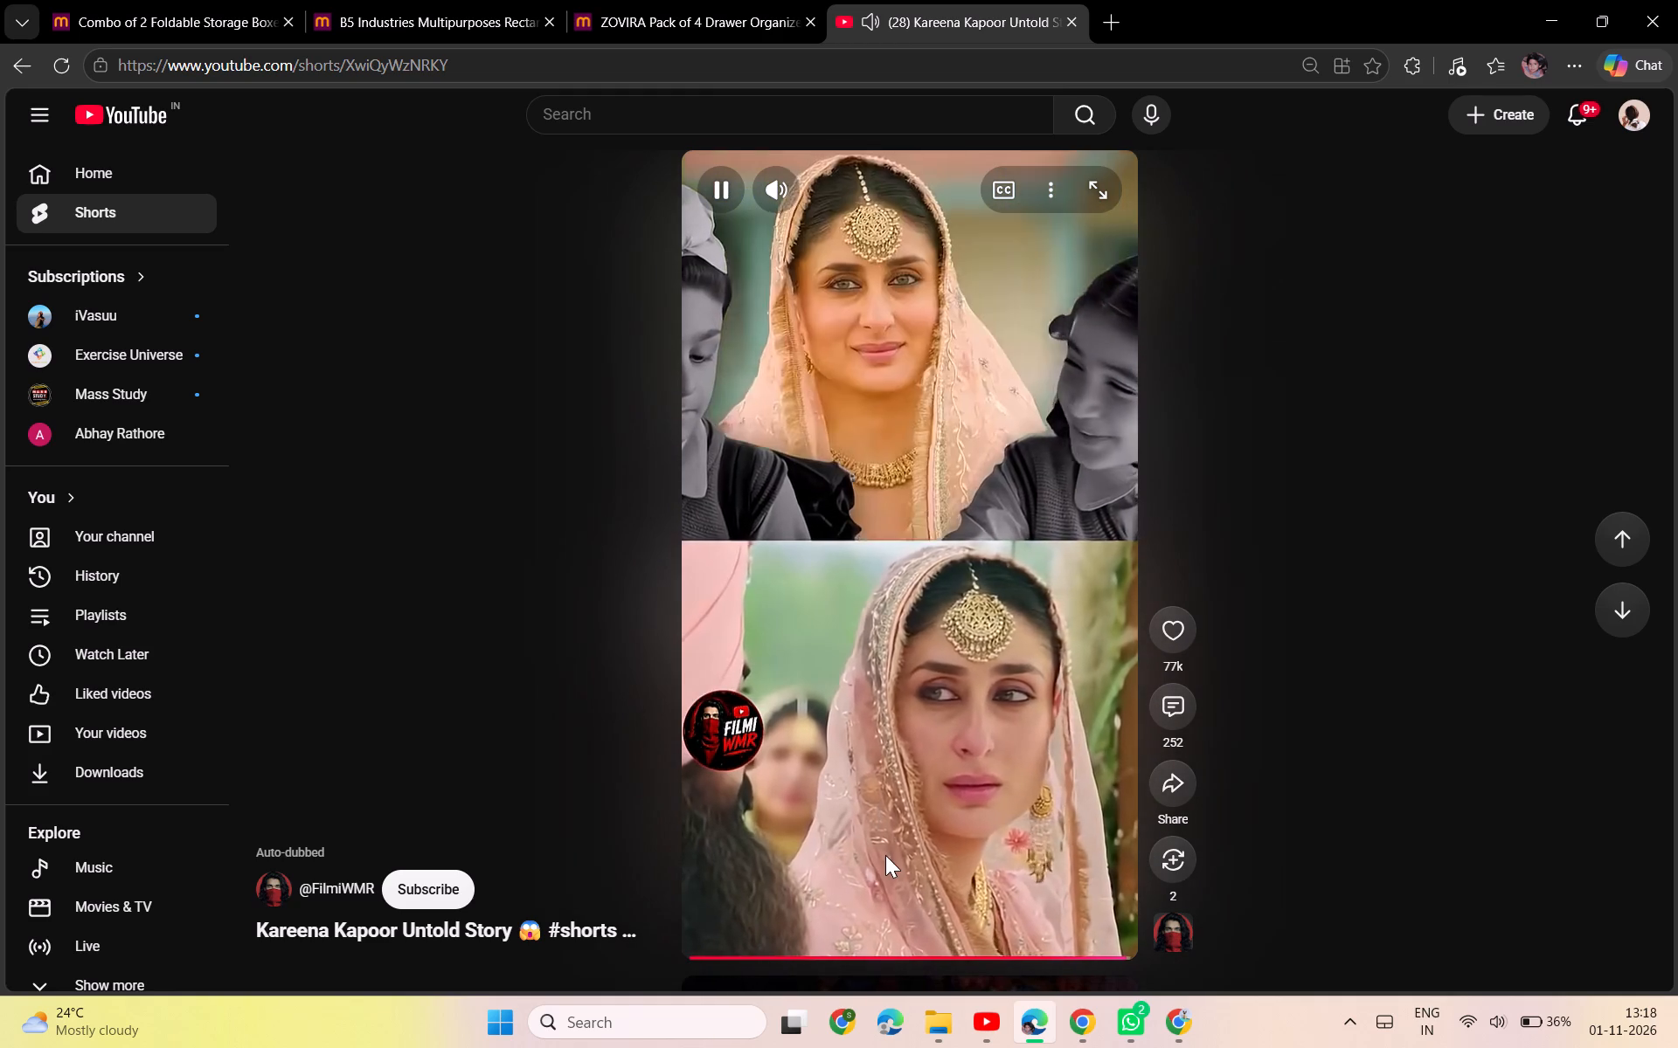
Move on to the following Short and close the YouTube tab in Edge.
scroll(884, 871, down, 2)
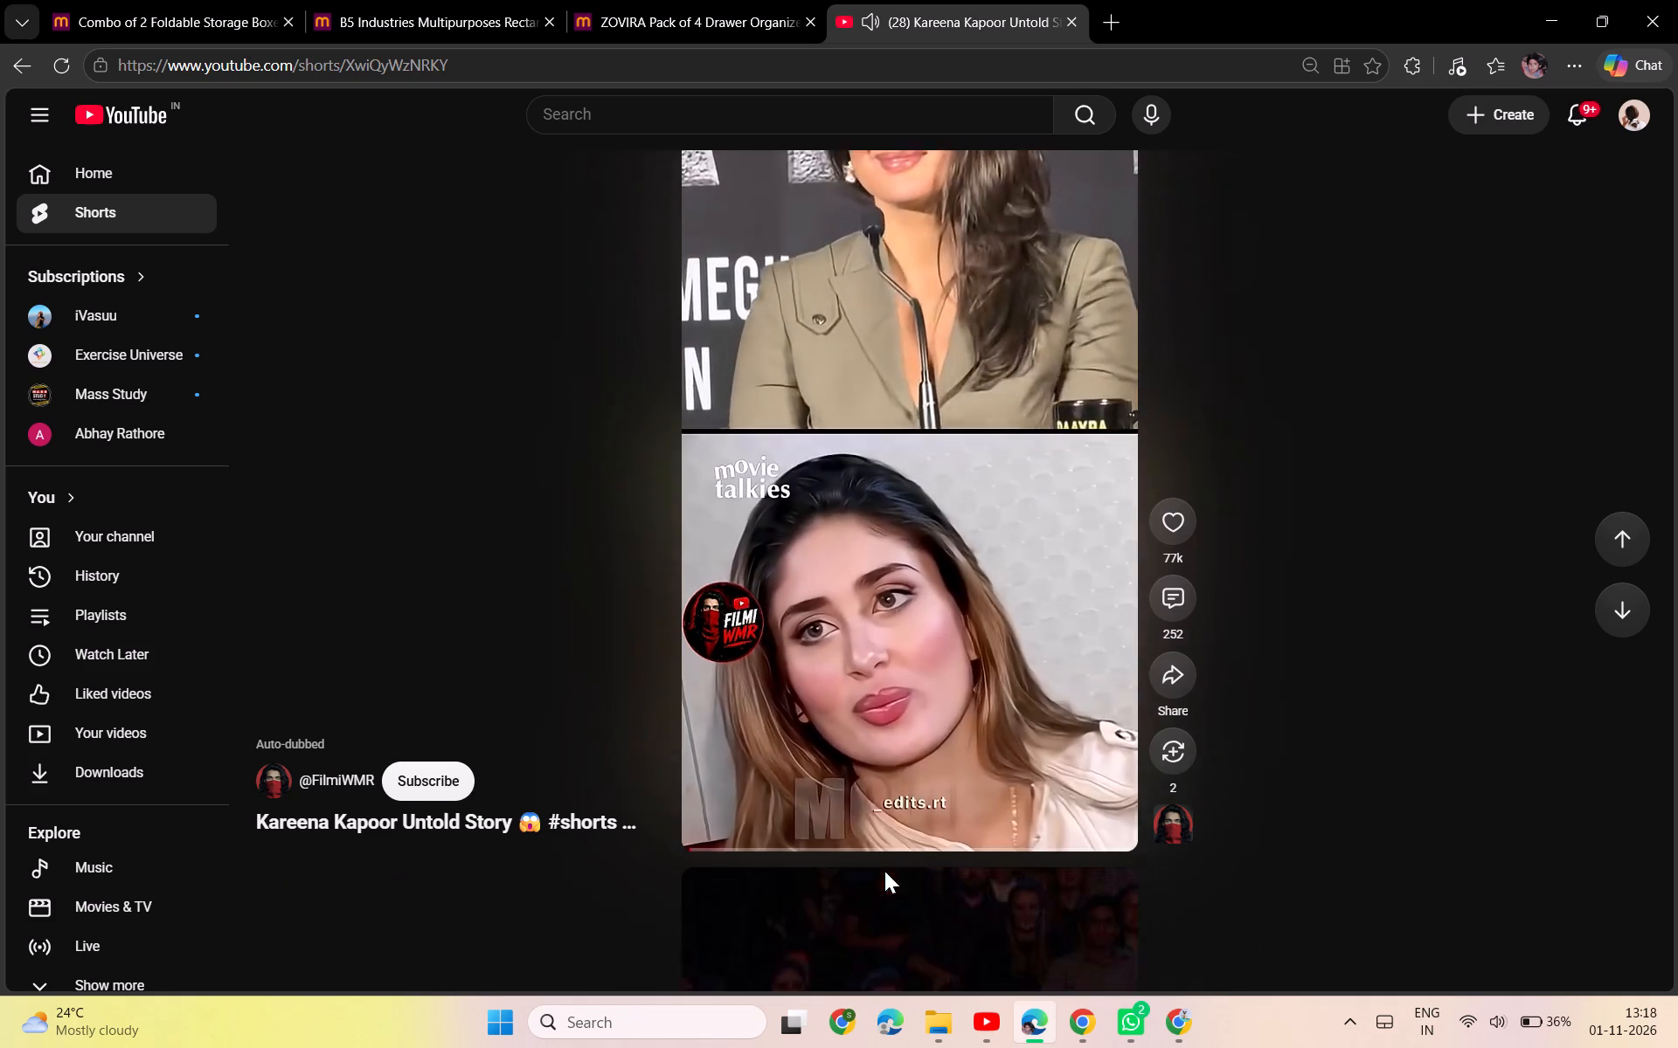
scroll(884, 871, down, 1)
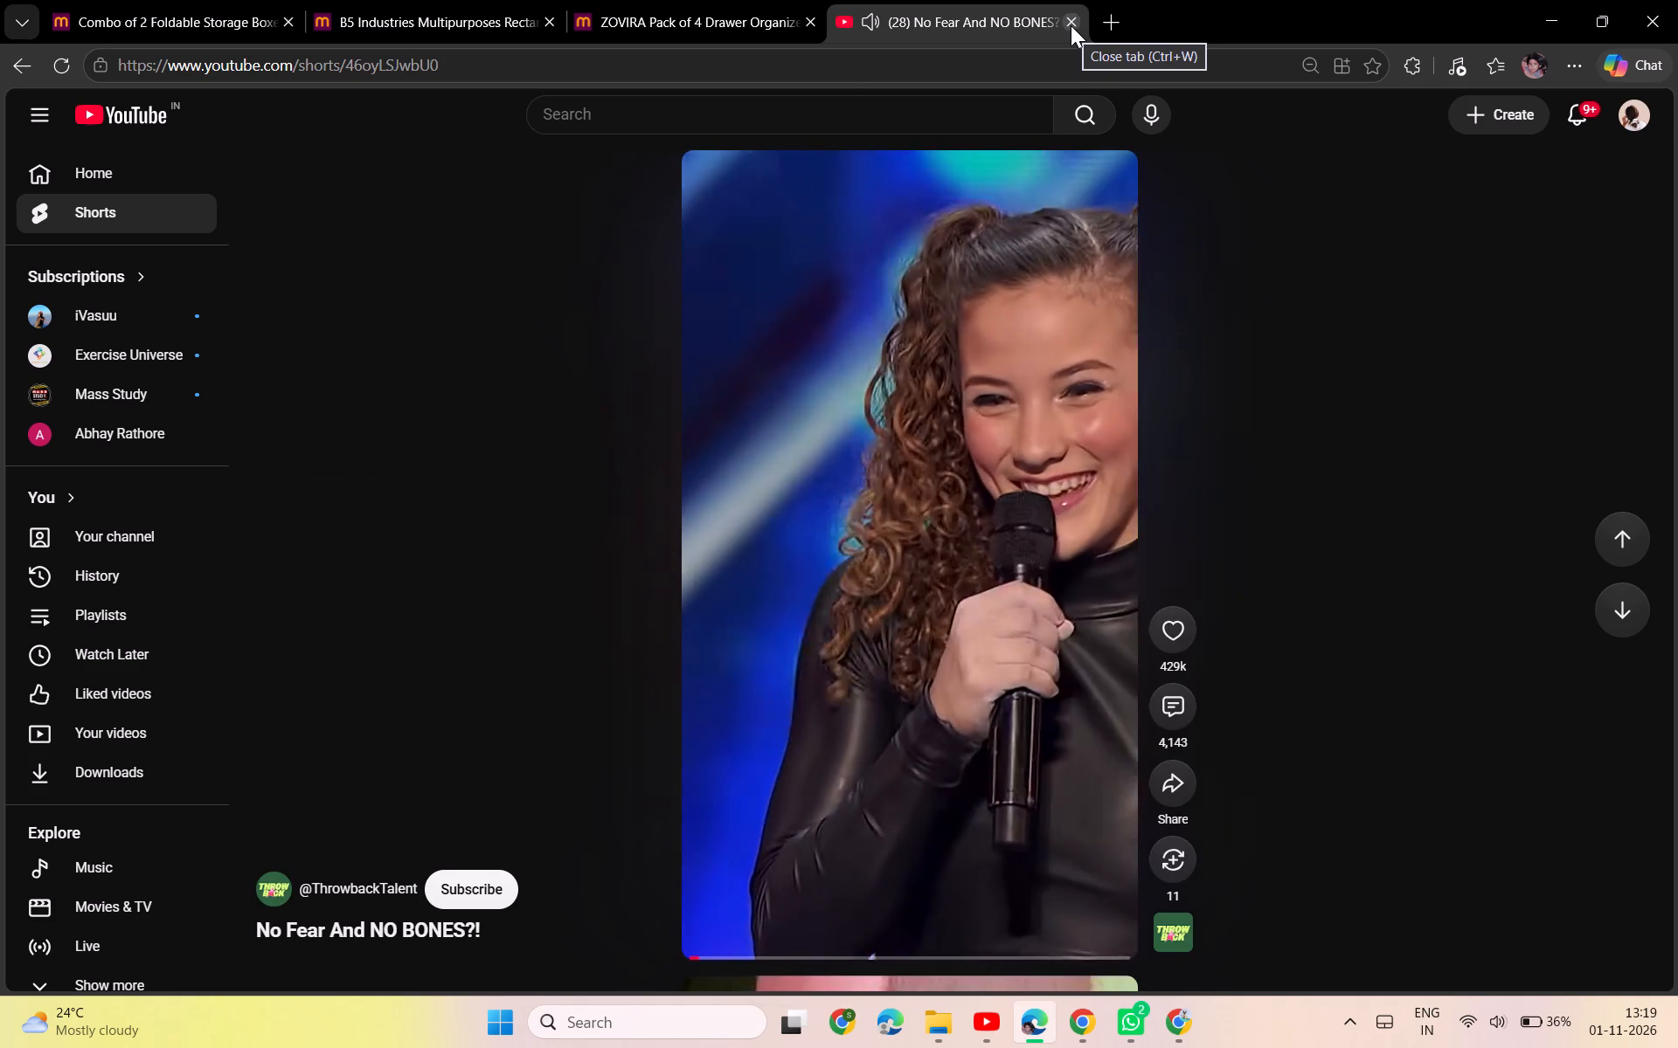
click(1071, 25)
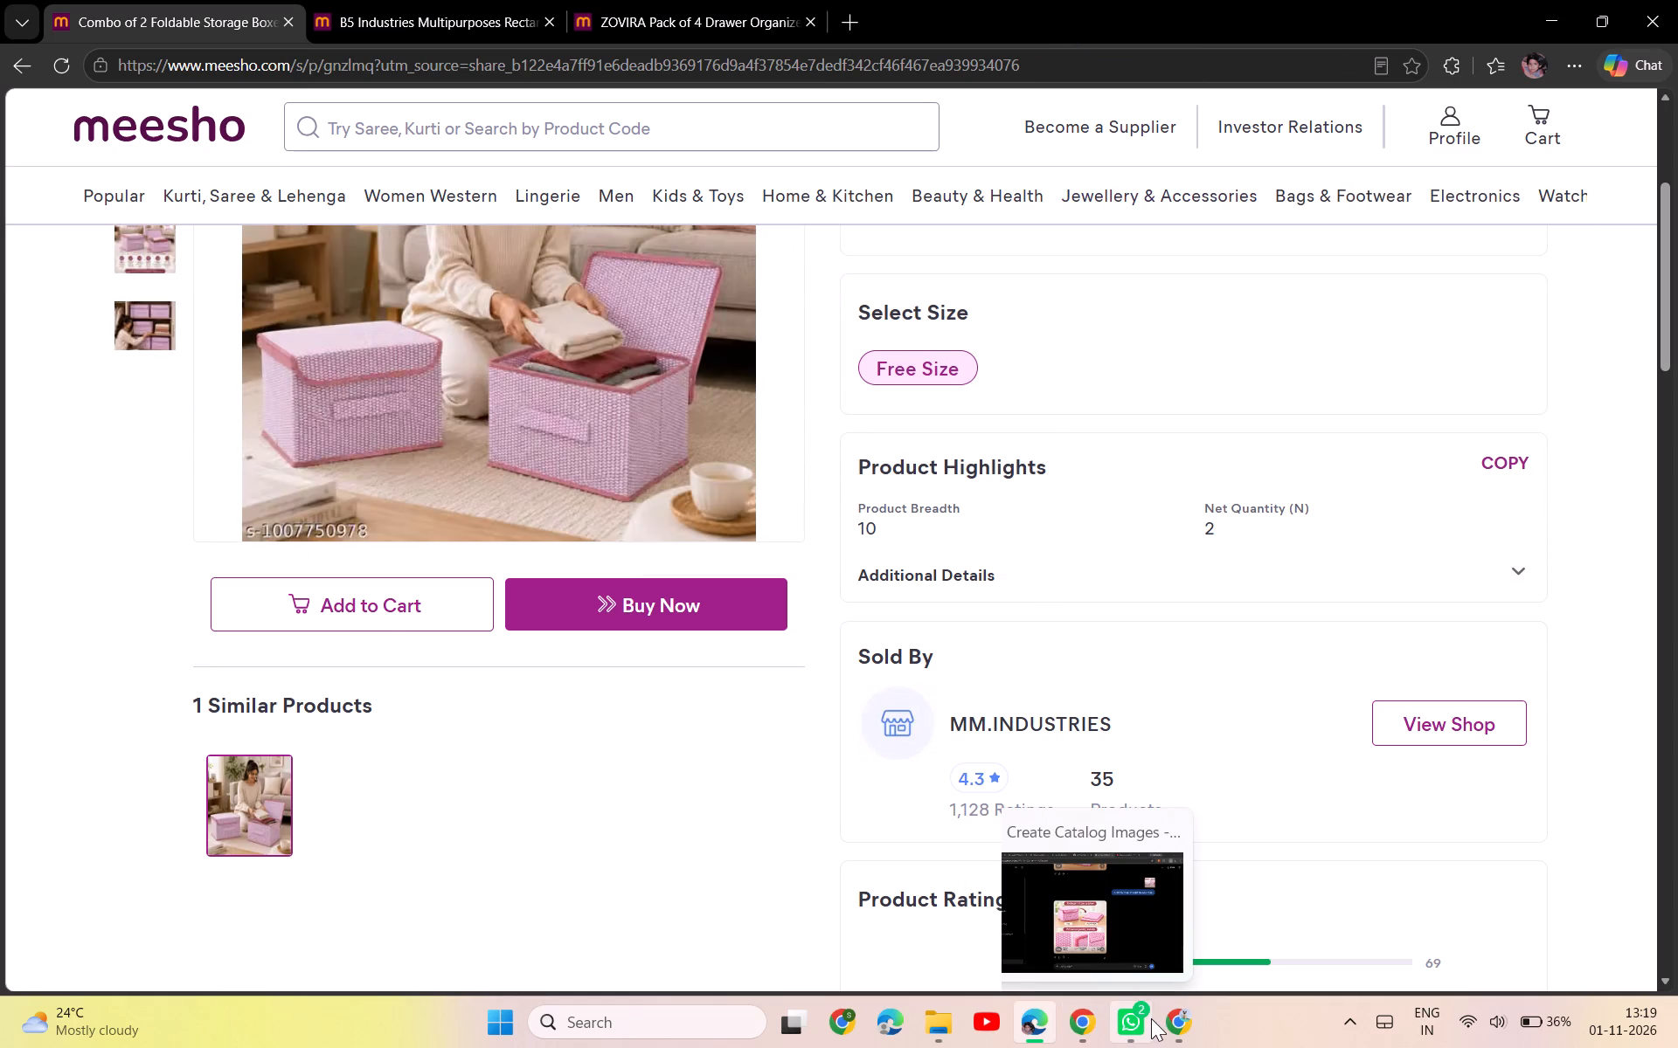
Return to the Meesho catalog form in Chrome and remove the duplicate uploaded images, keeping the front, stacked, dimensions and foldable-details images.
click(1167, 1019)
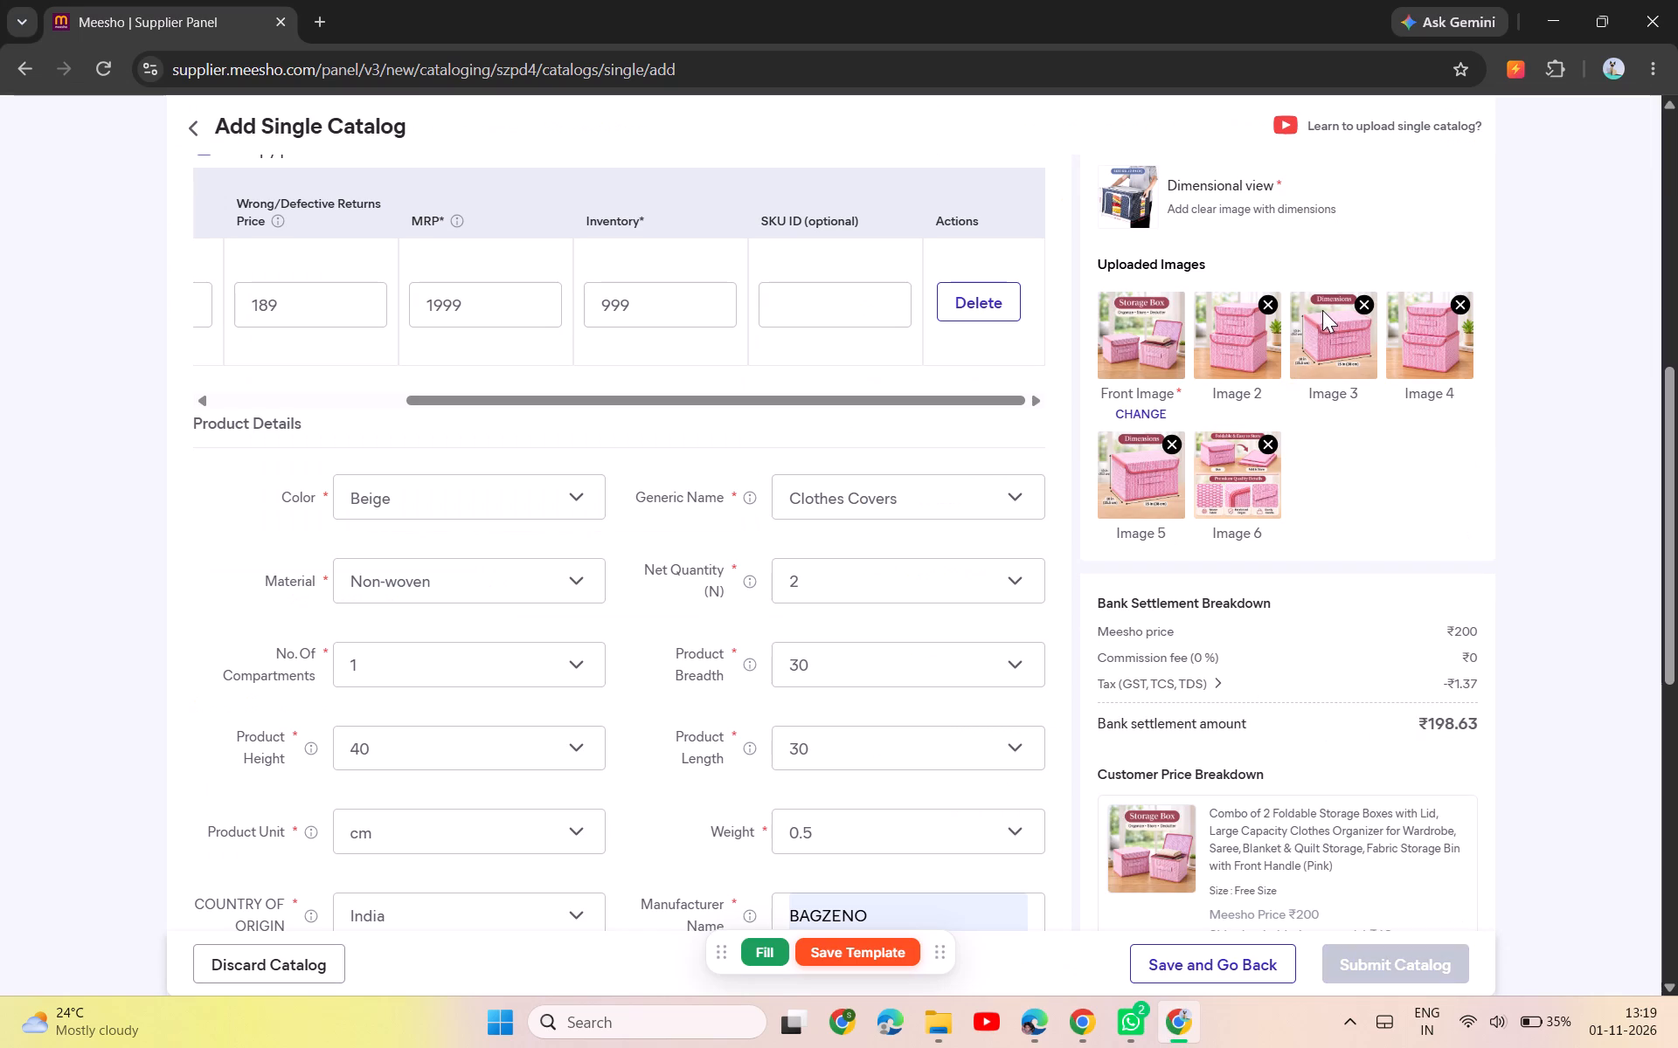
click(1462, 293)
click(1462, 293)
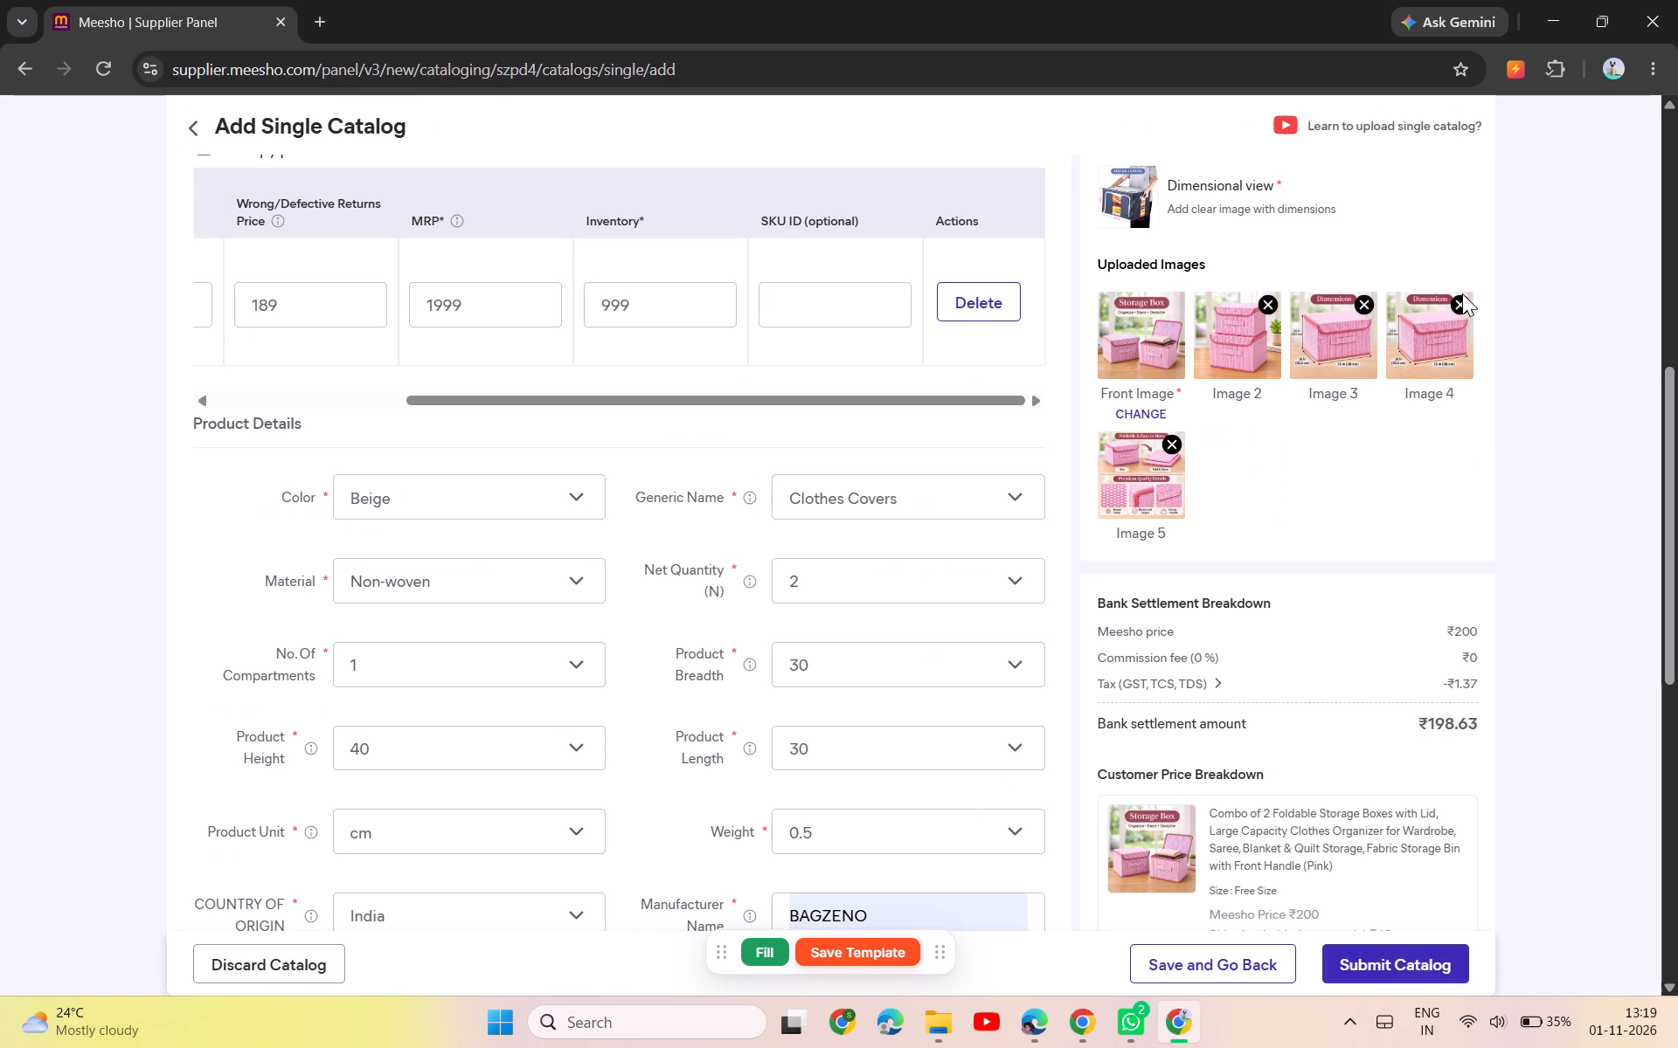
click(1454, 302)
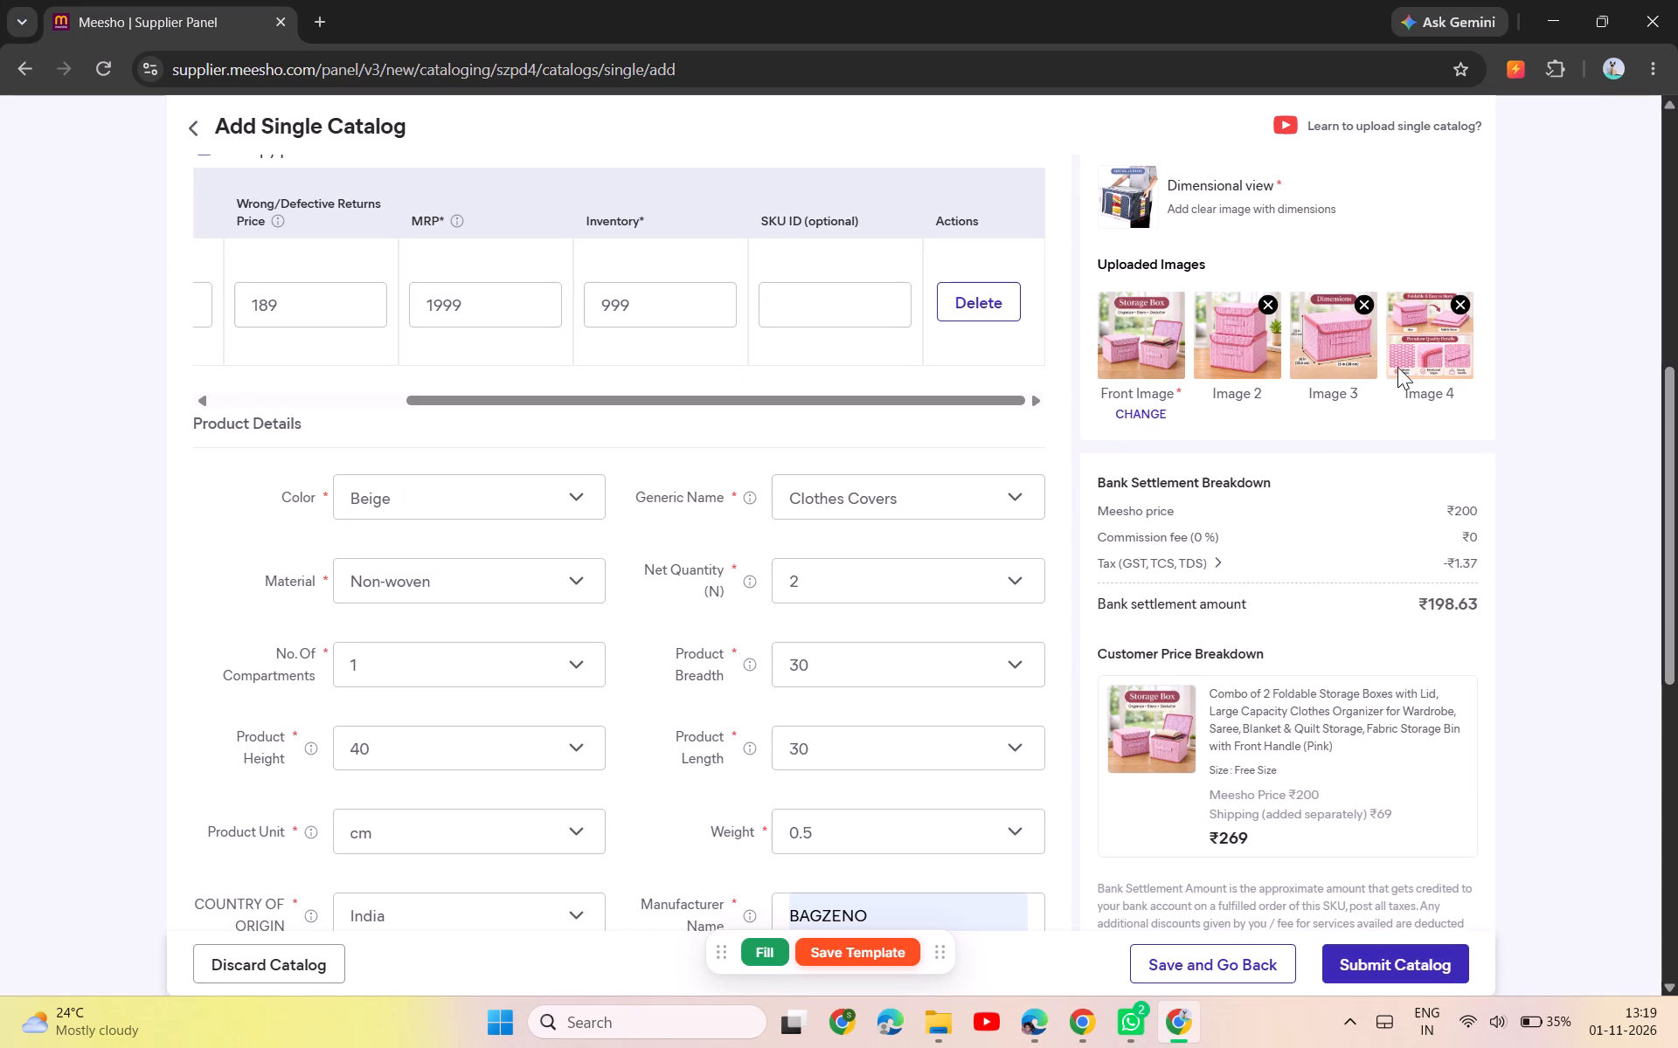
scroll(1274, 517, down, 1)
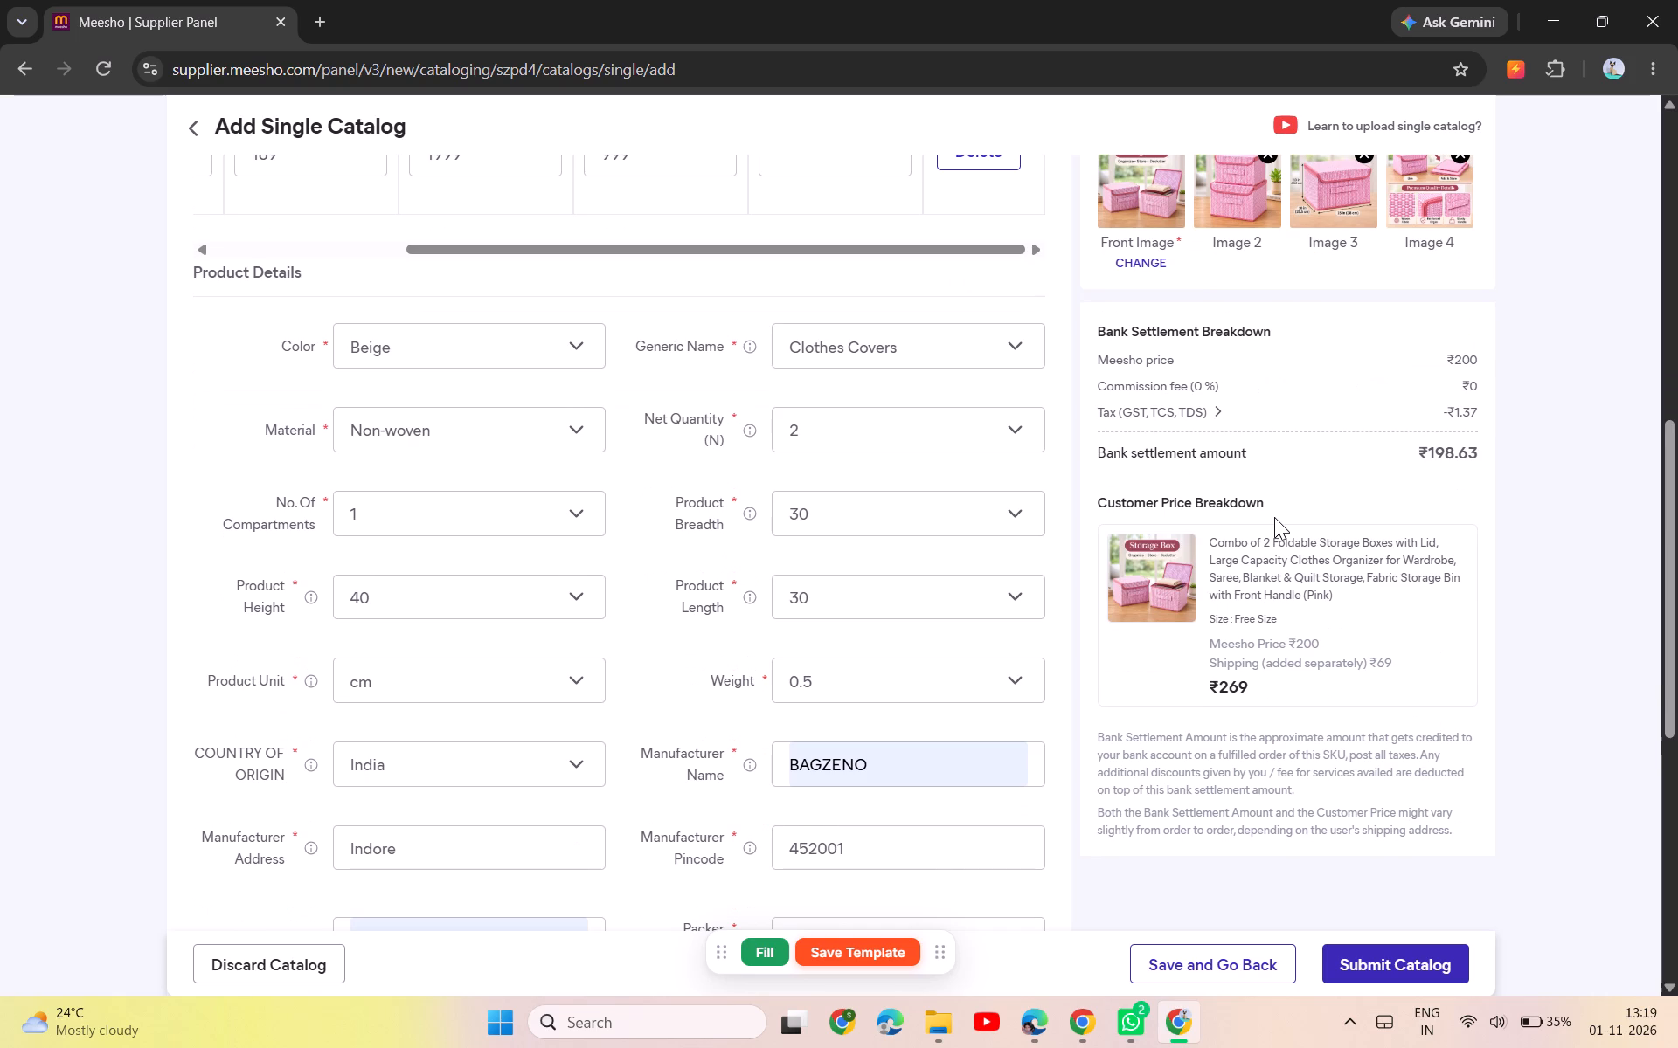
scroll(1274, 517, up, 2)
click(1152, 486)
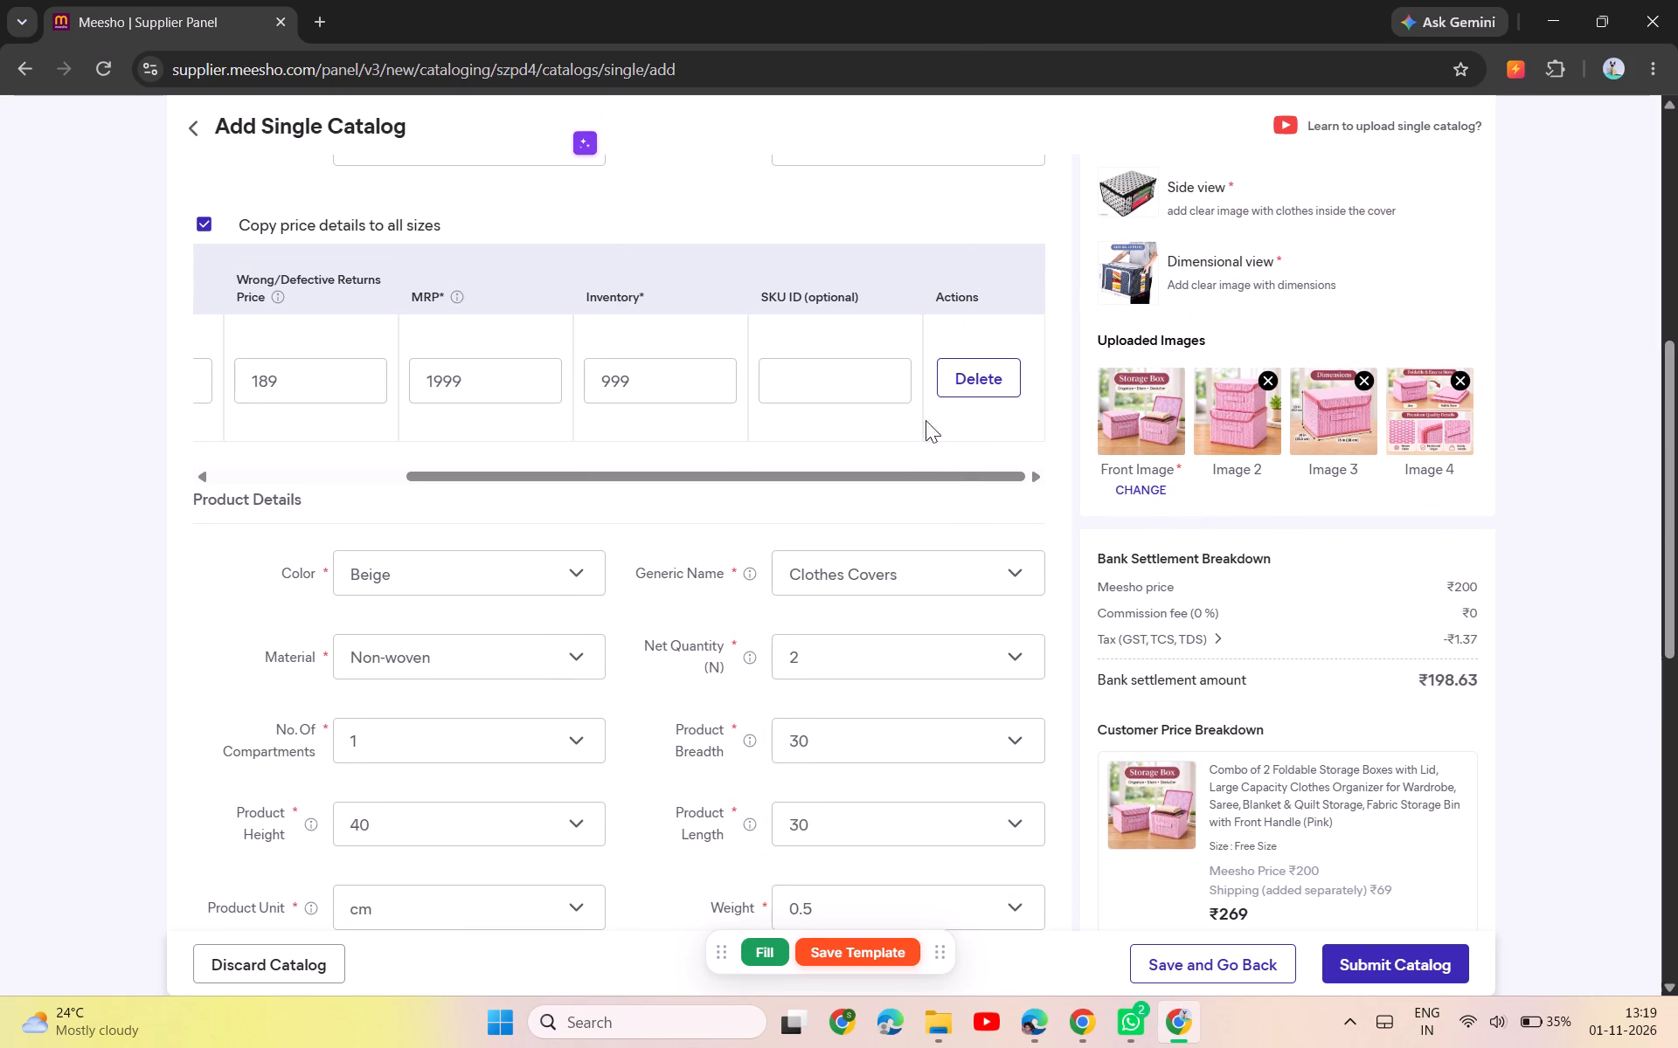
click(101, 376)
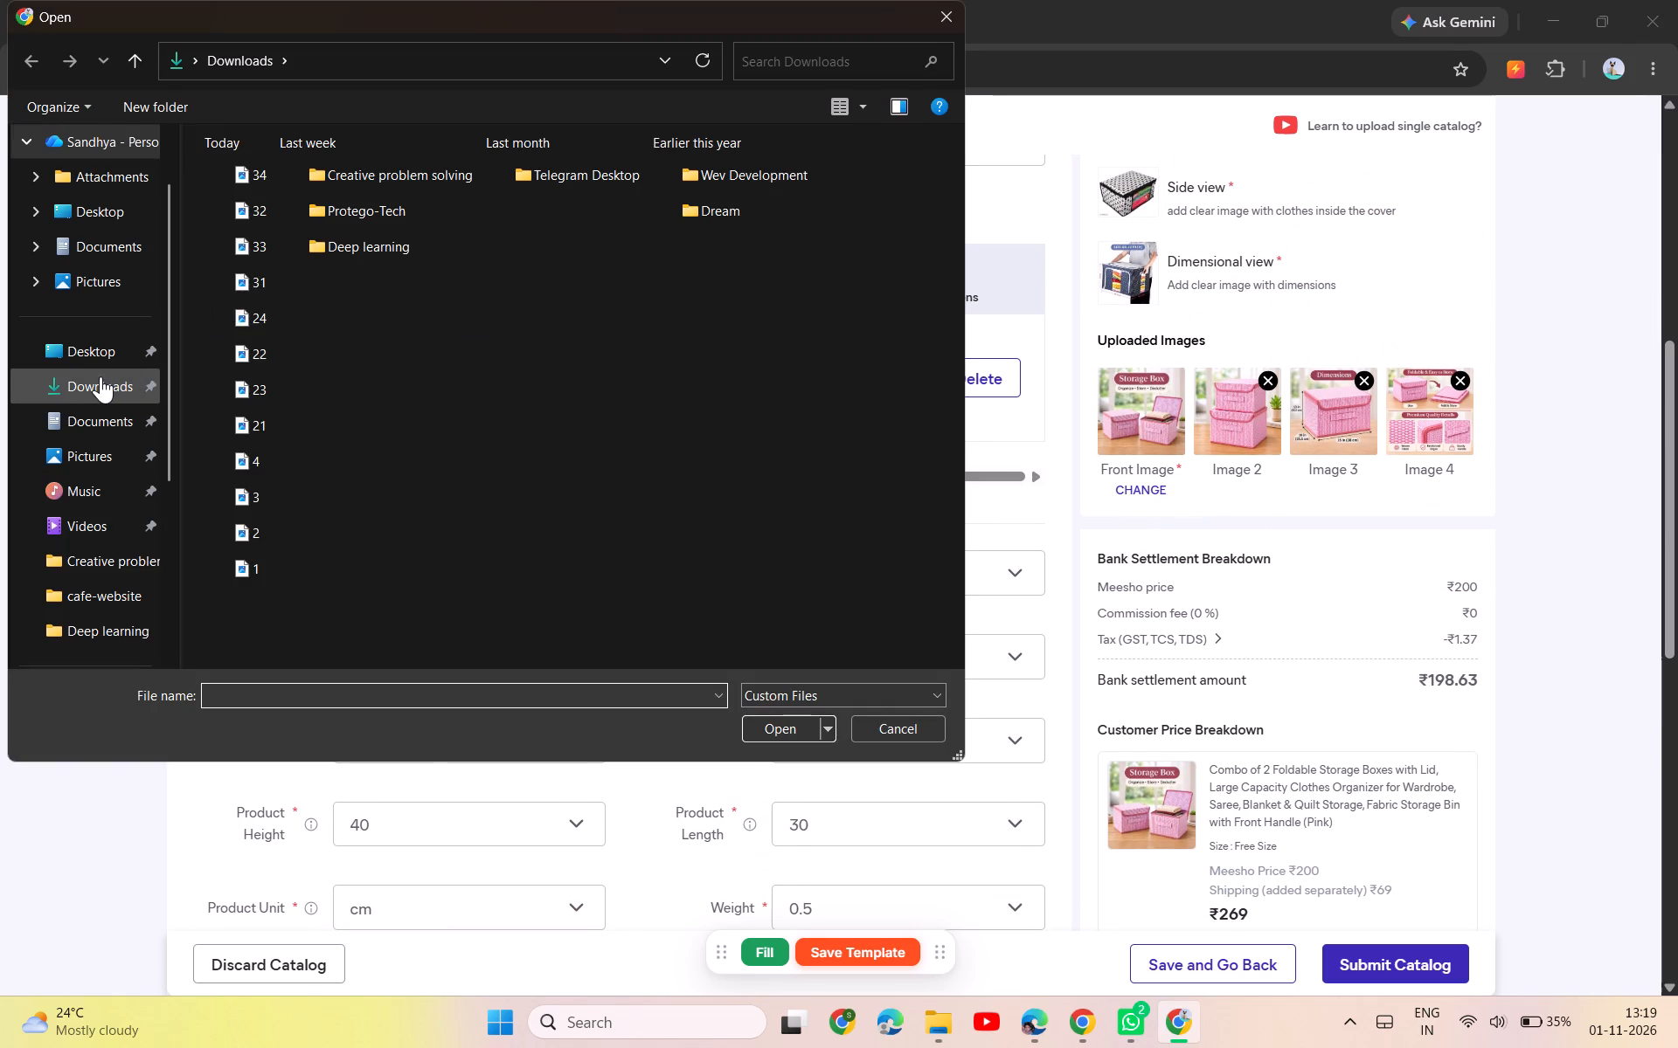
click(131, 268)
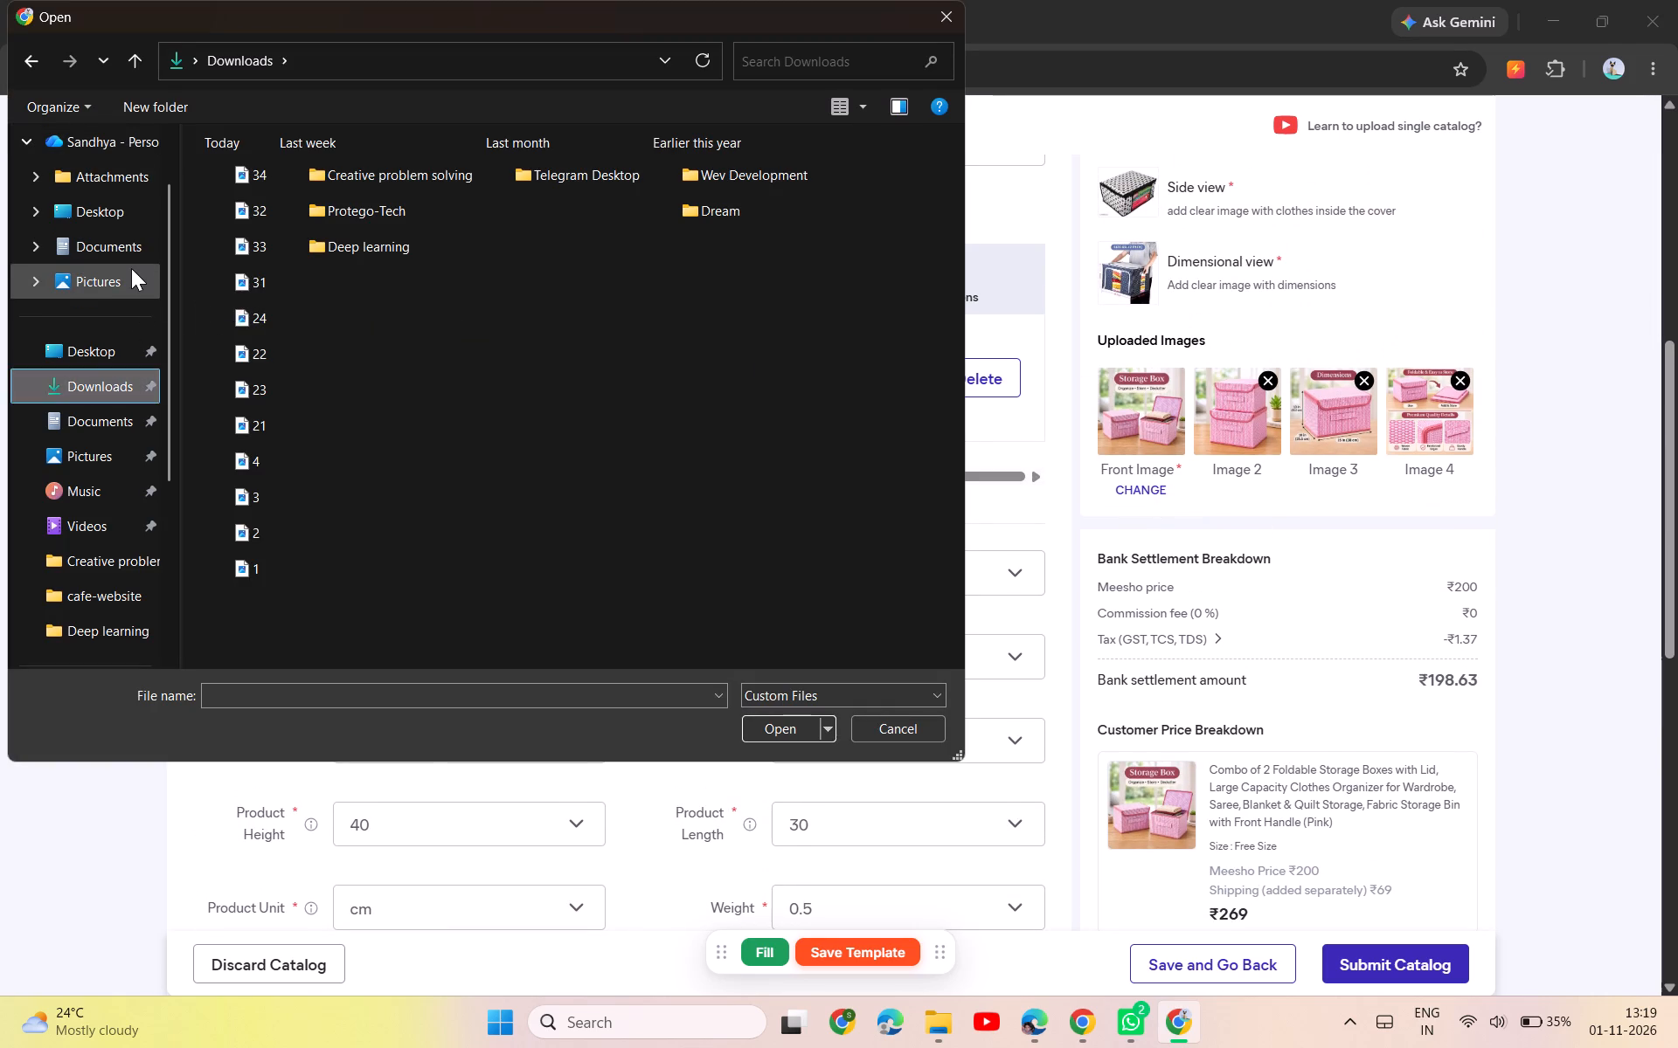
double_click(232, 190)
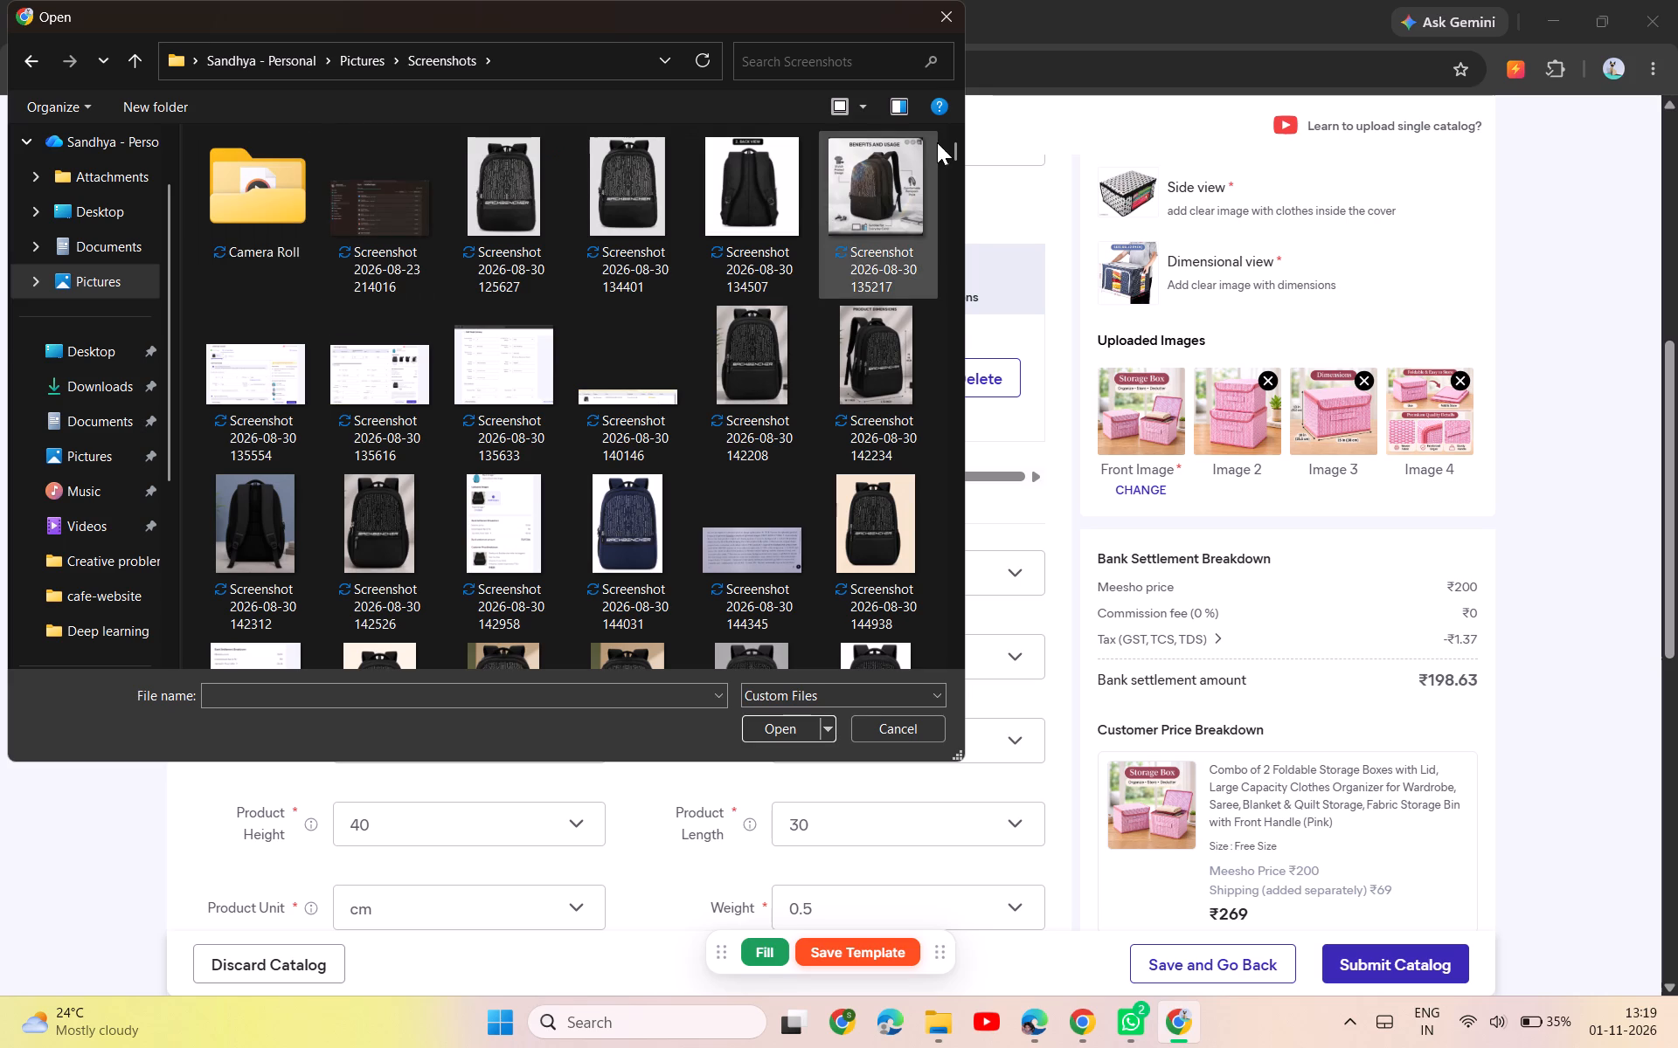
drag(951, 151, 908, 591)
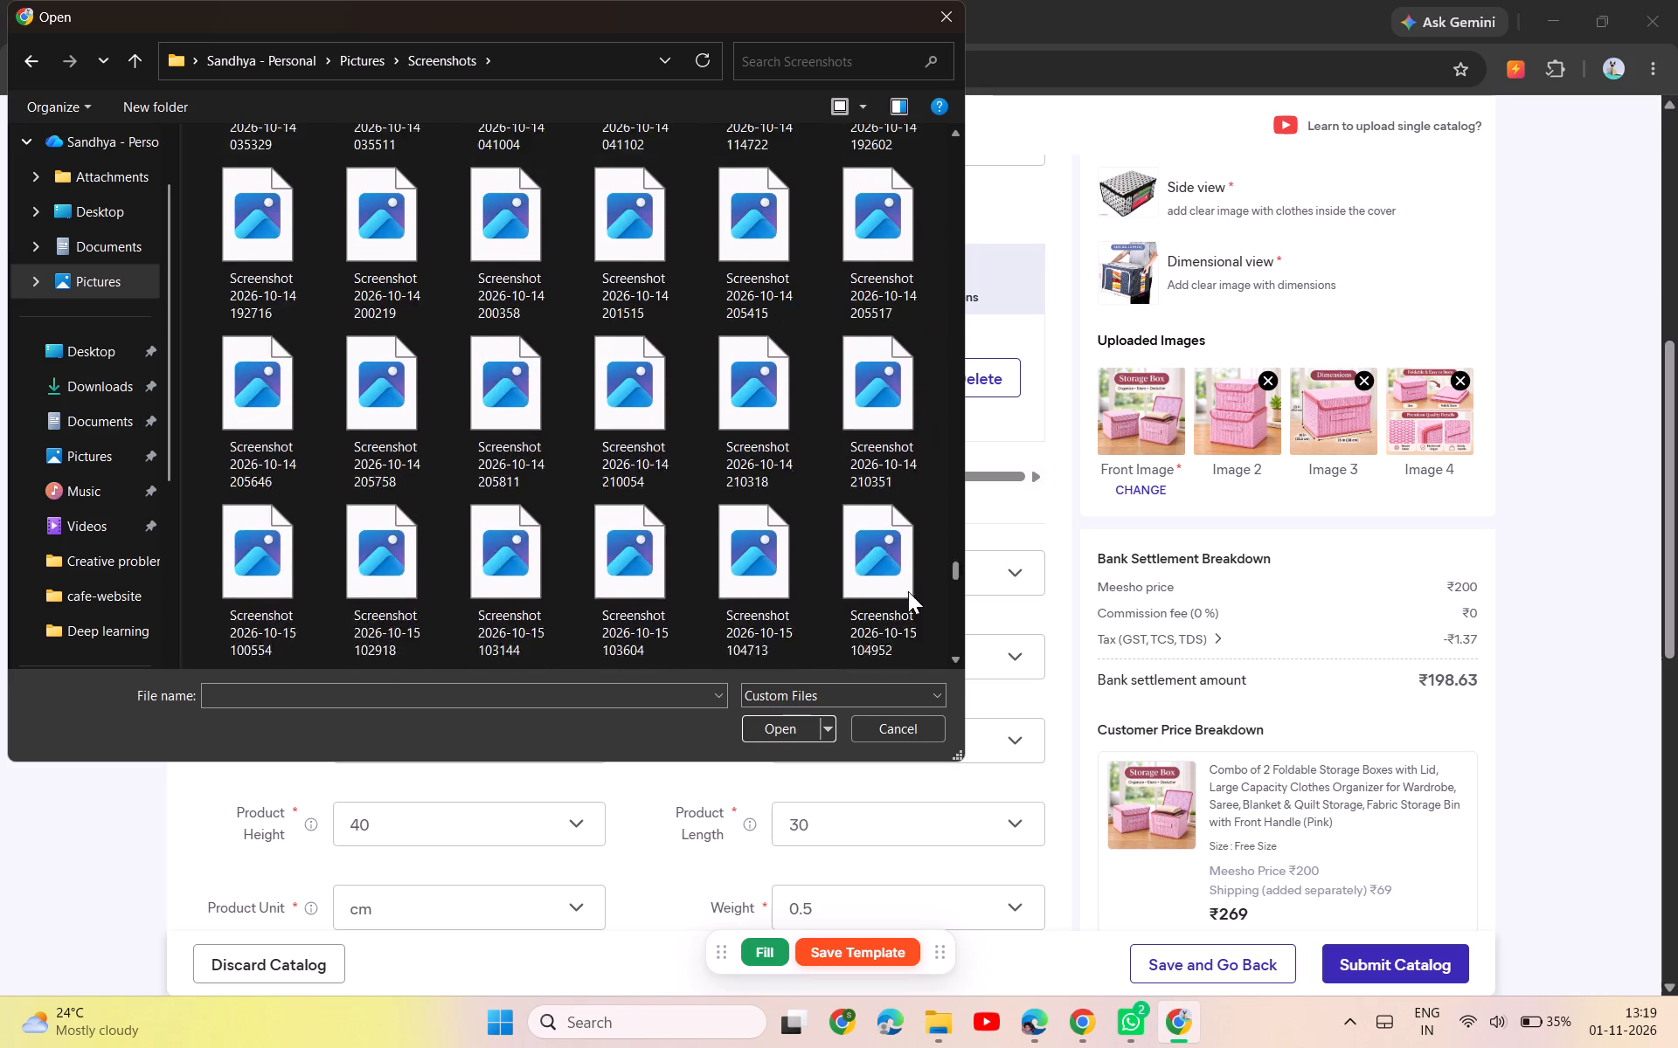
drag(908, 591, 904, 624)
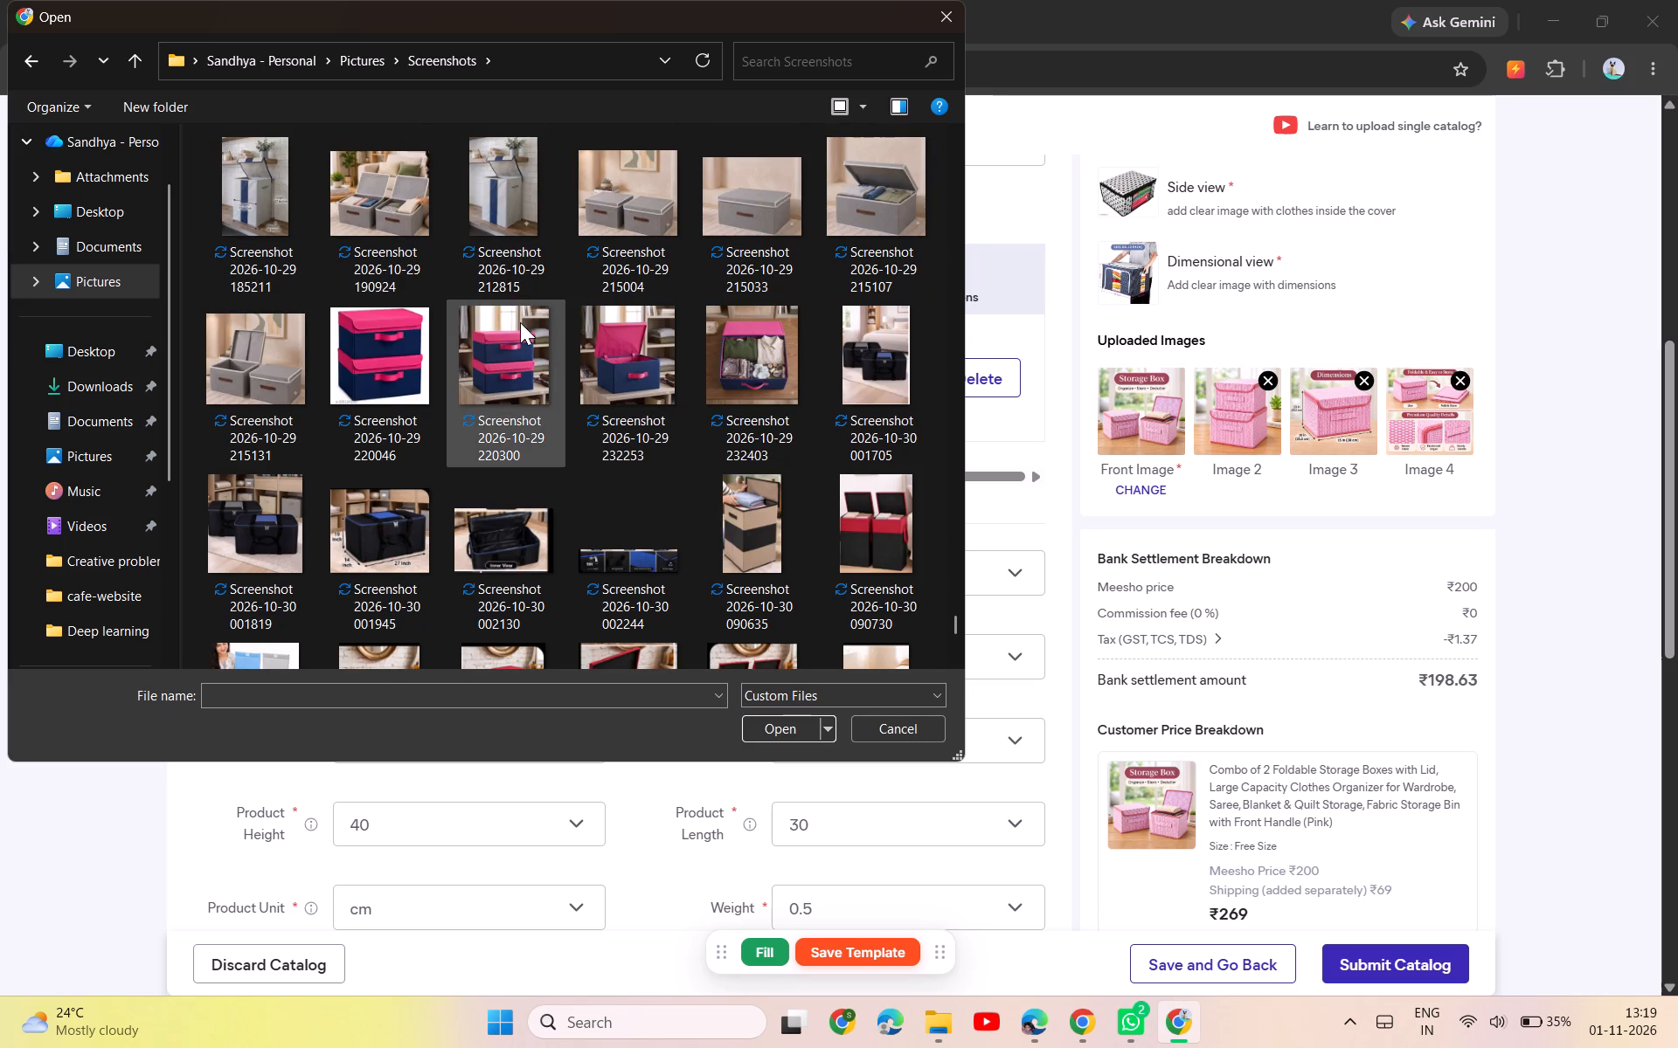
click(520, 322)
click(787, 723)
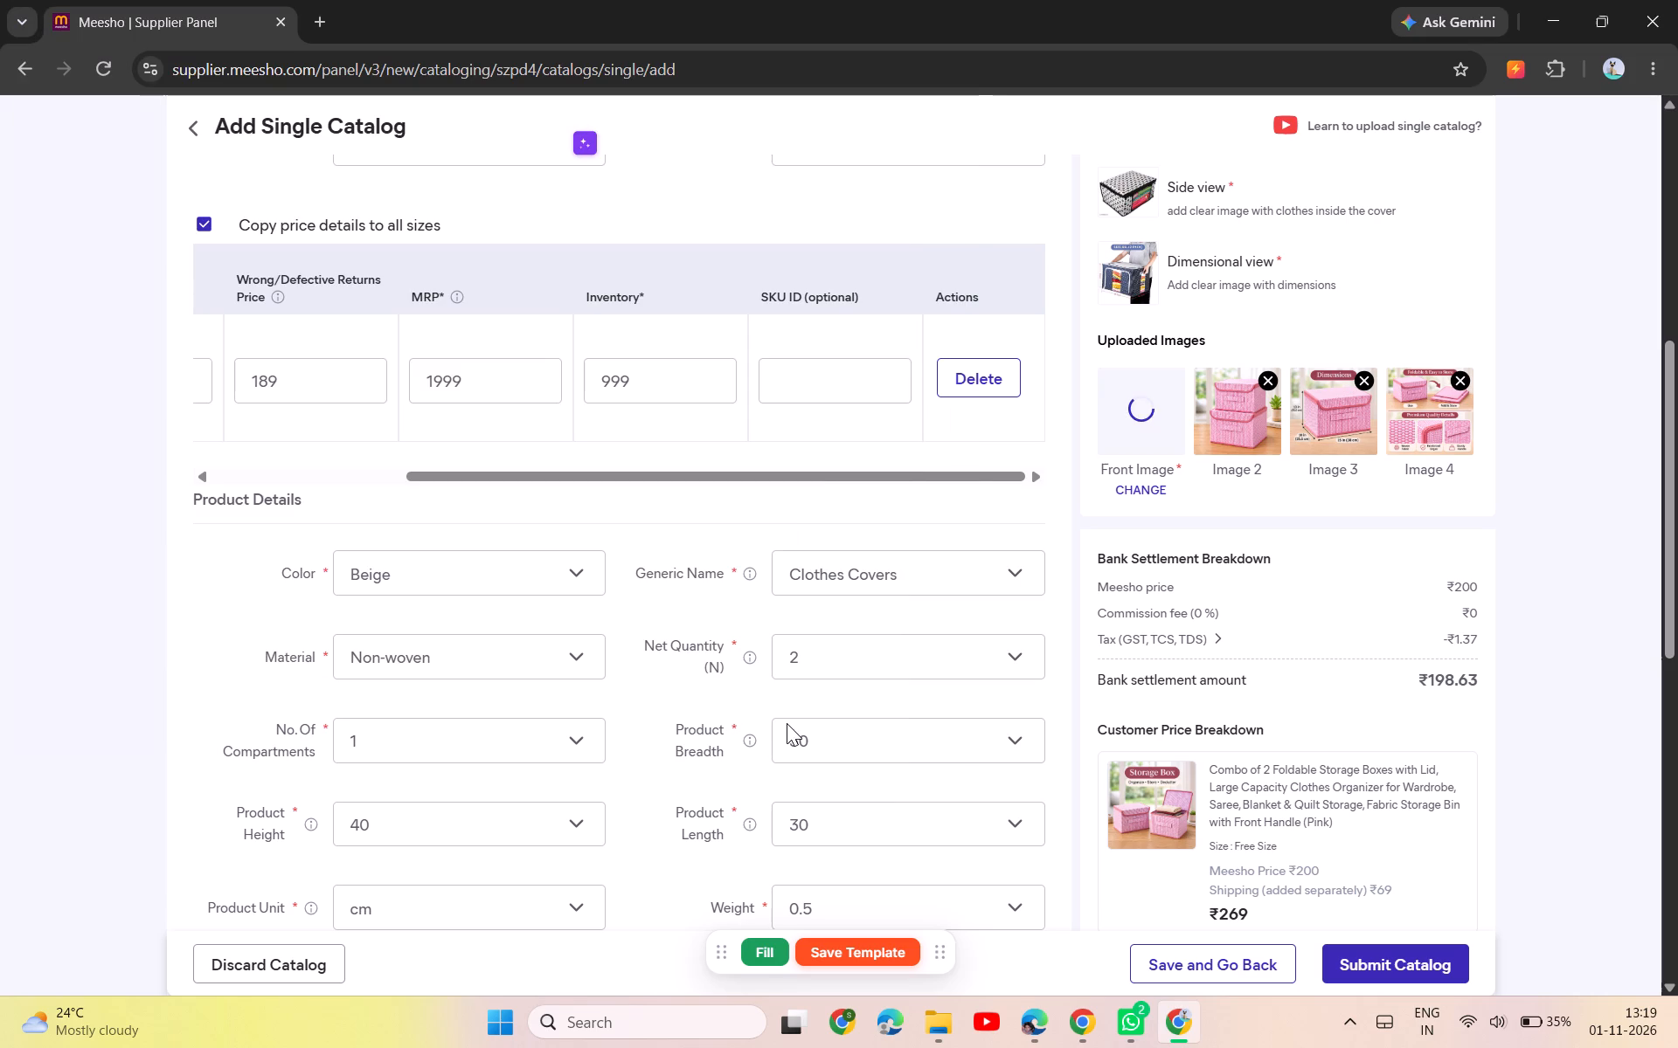
Re-enter the Free Size Meesho price as 200 to refresh the customer price breakdown.
scroll(531, 429, right, 2)
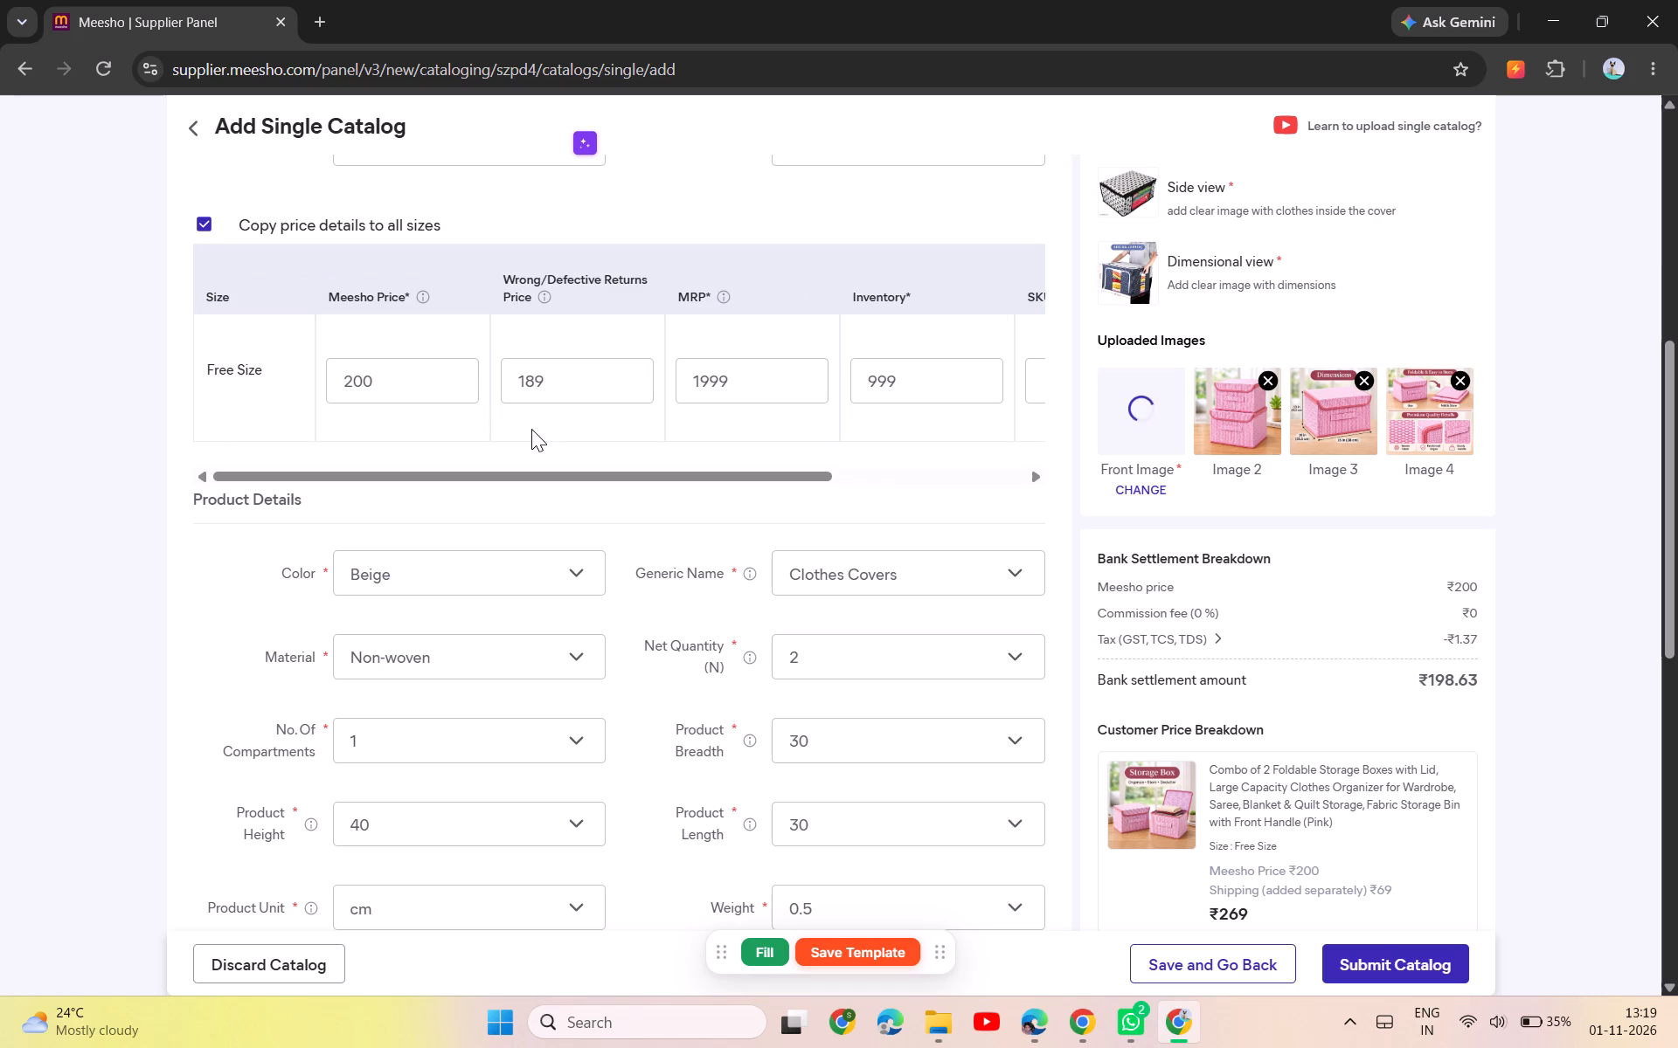
click(417, 394)
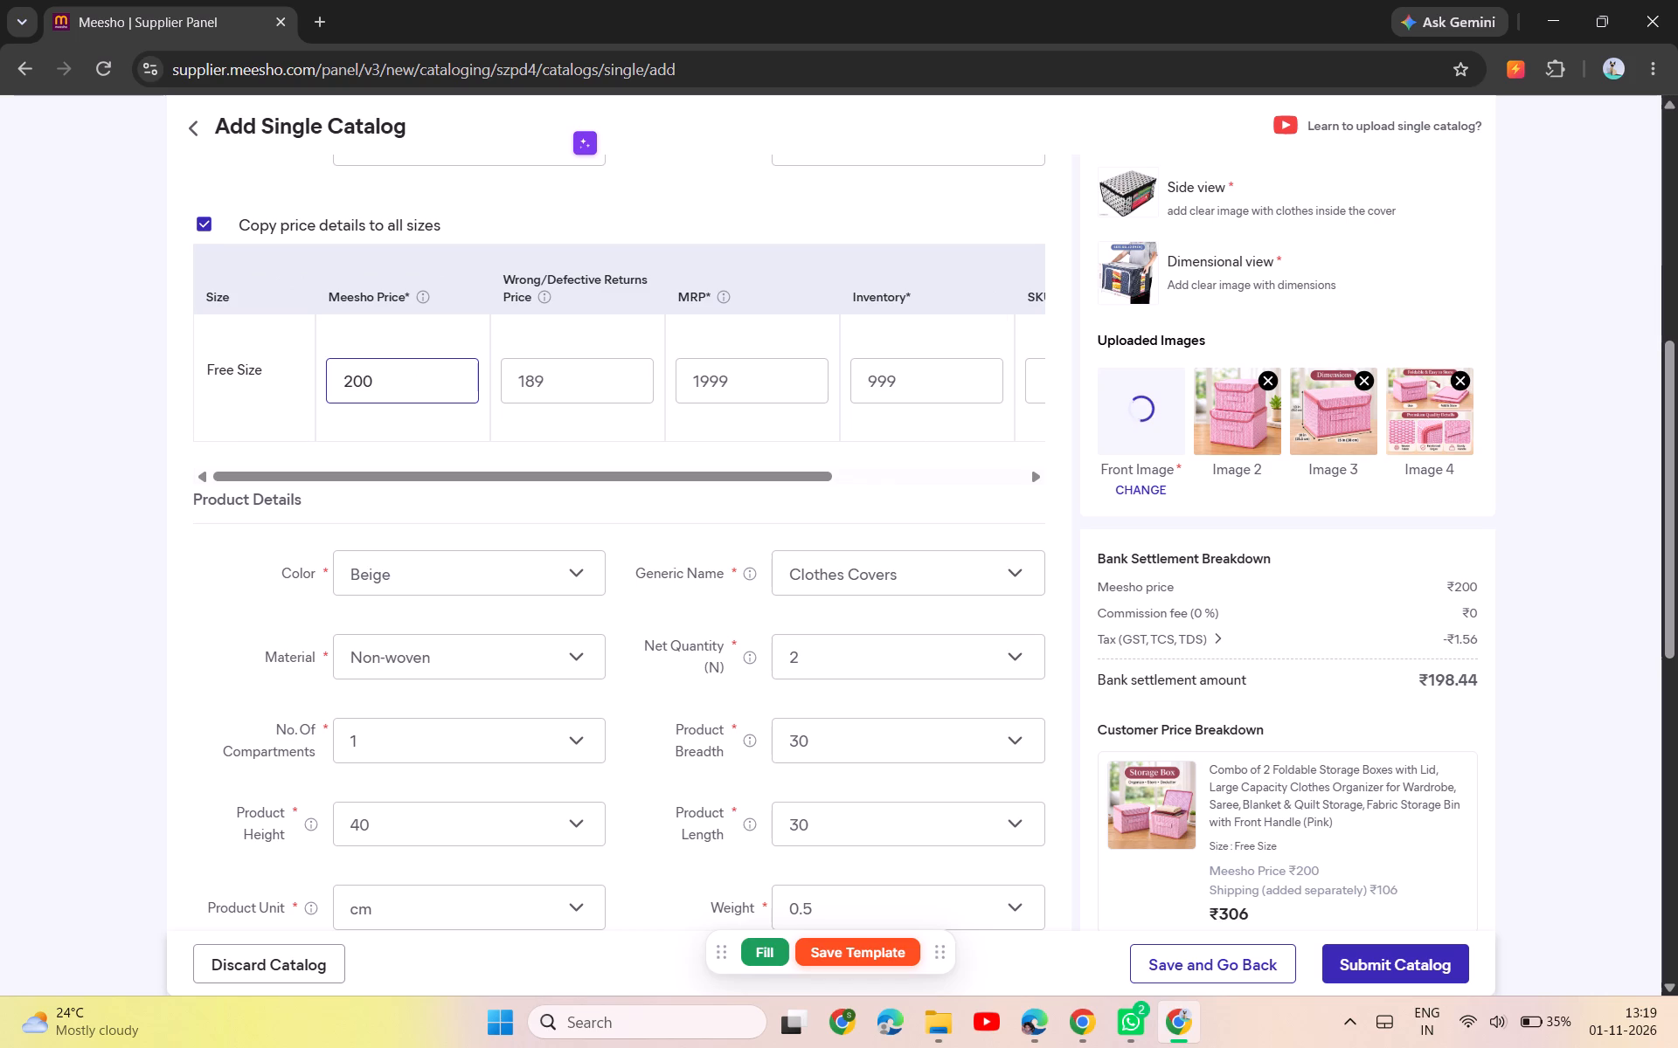
key(BackSpace)
key(0)
scroll(1027, 526, down, 2)
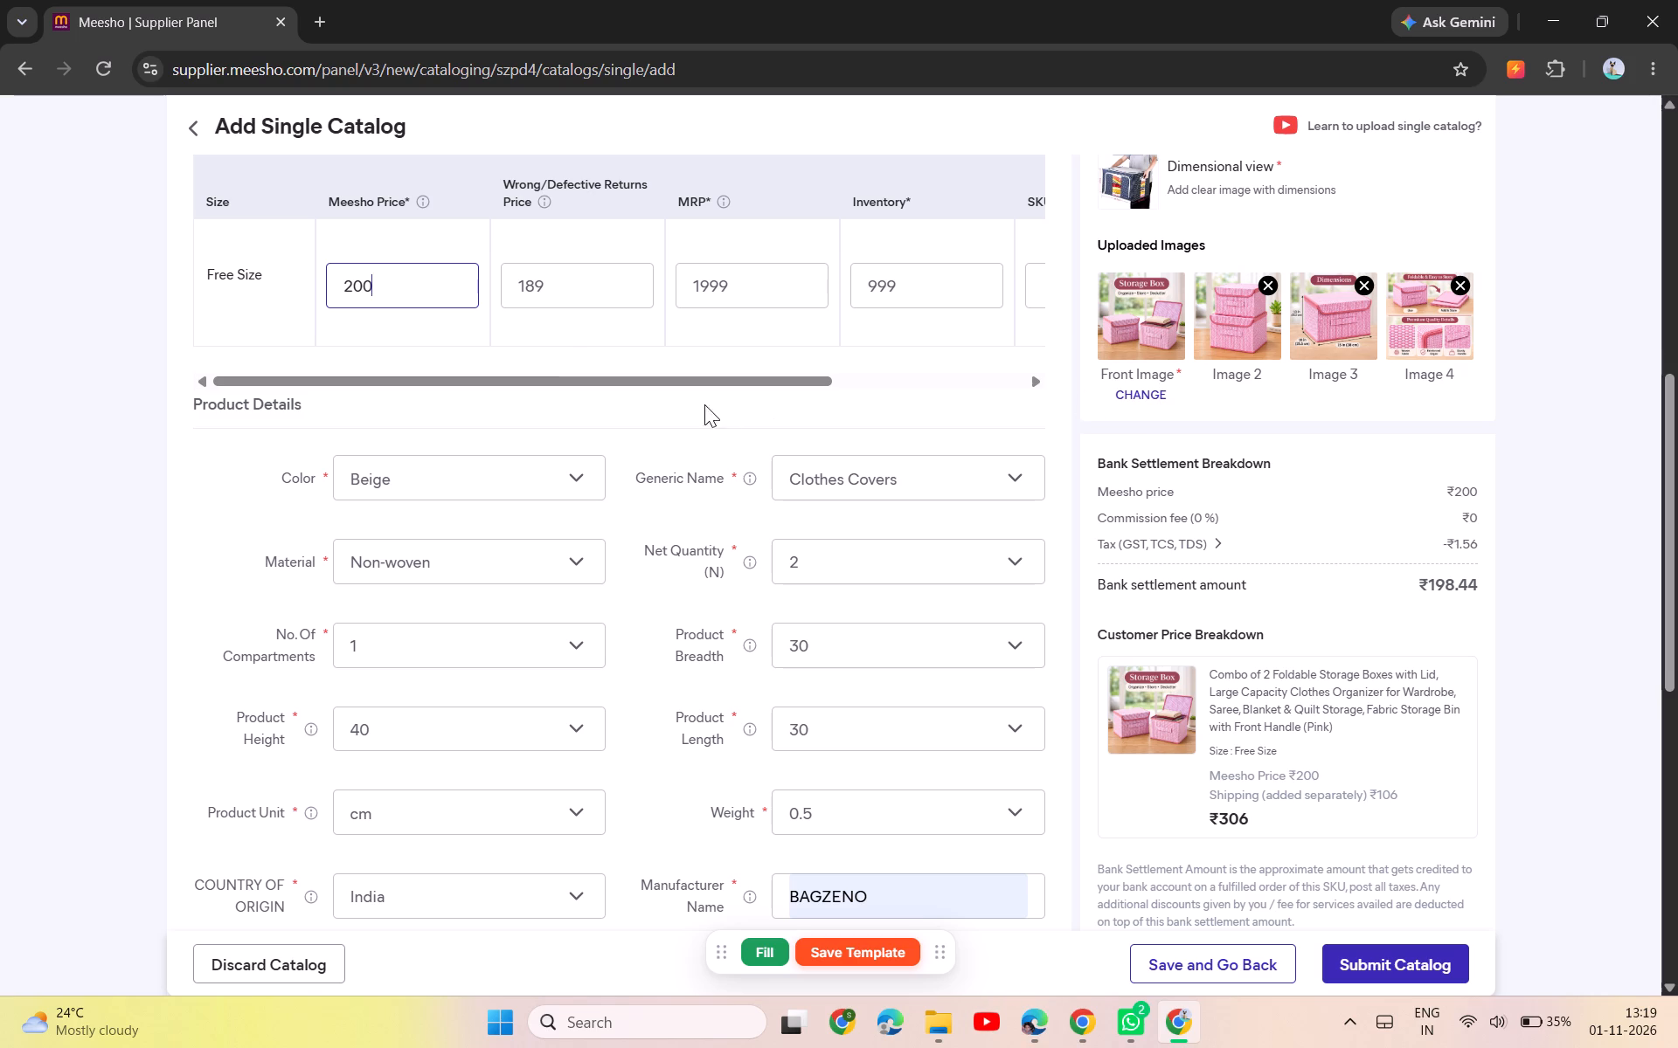
key(BackSpace)
key(0)
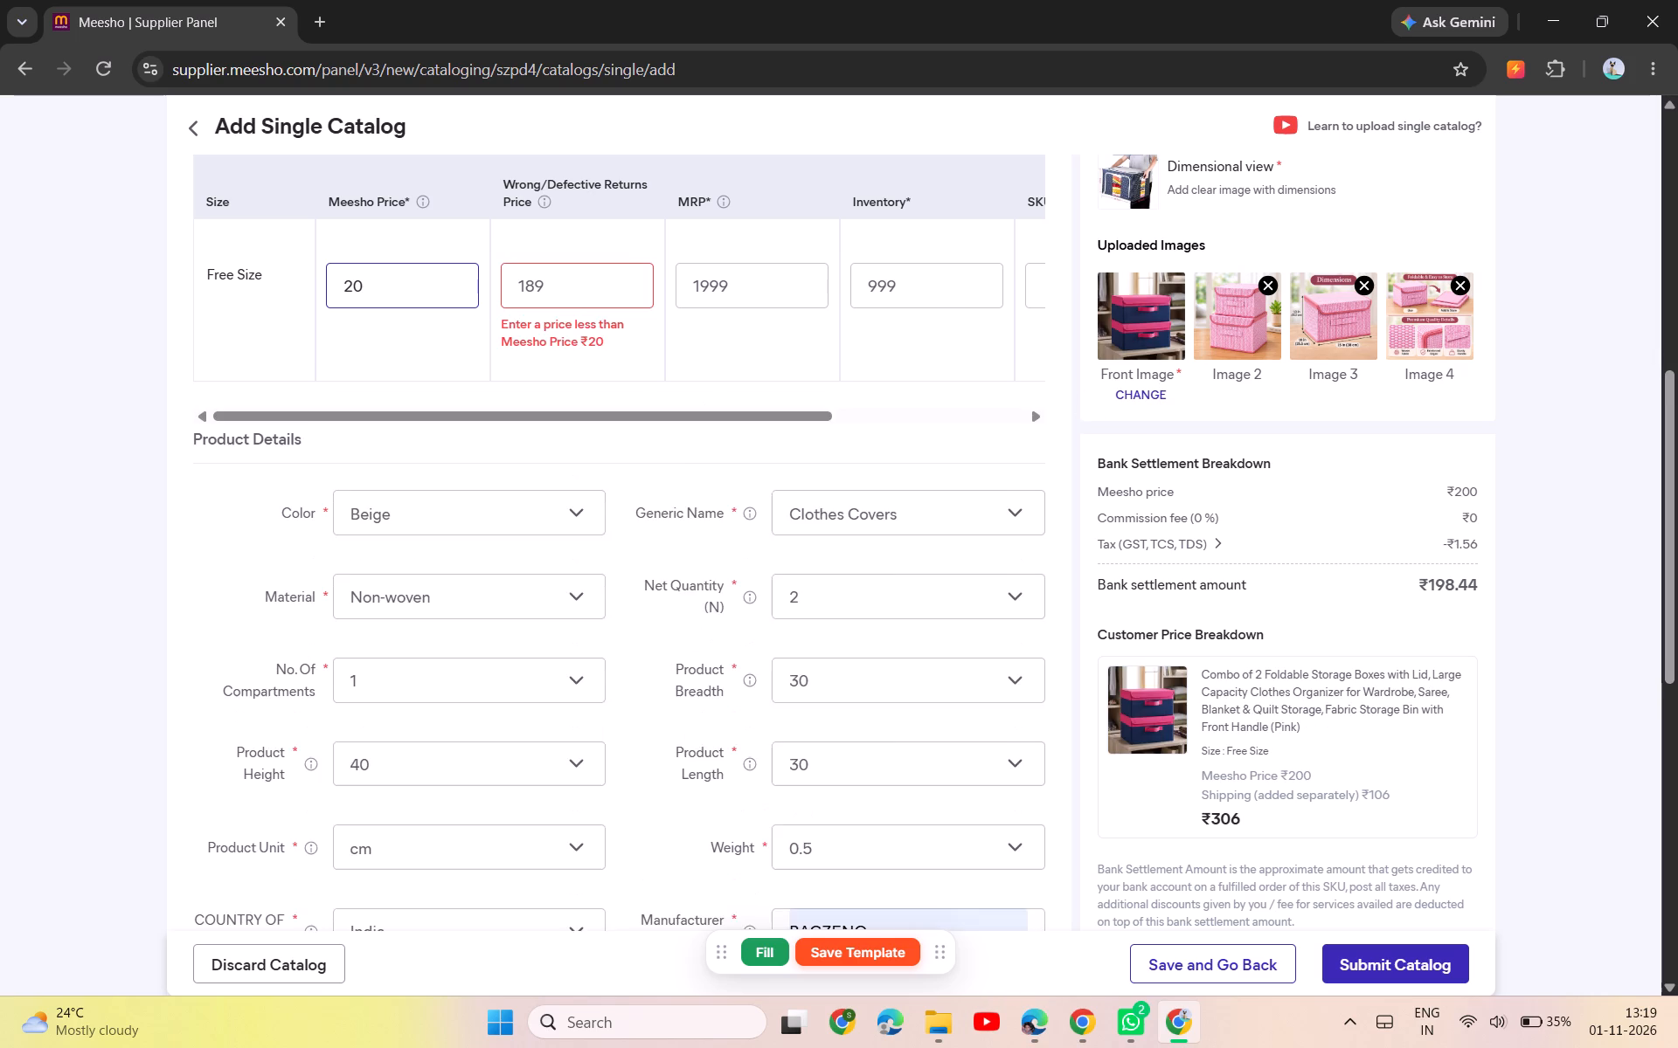
Replace the catalog's front image with file 31 from Downloads.
click(1145, 396)
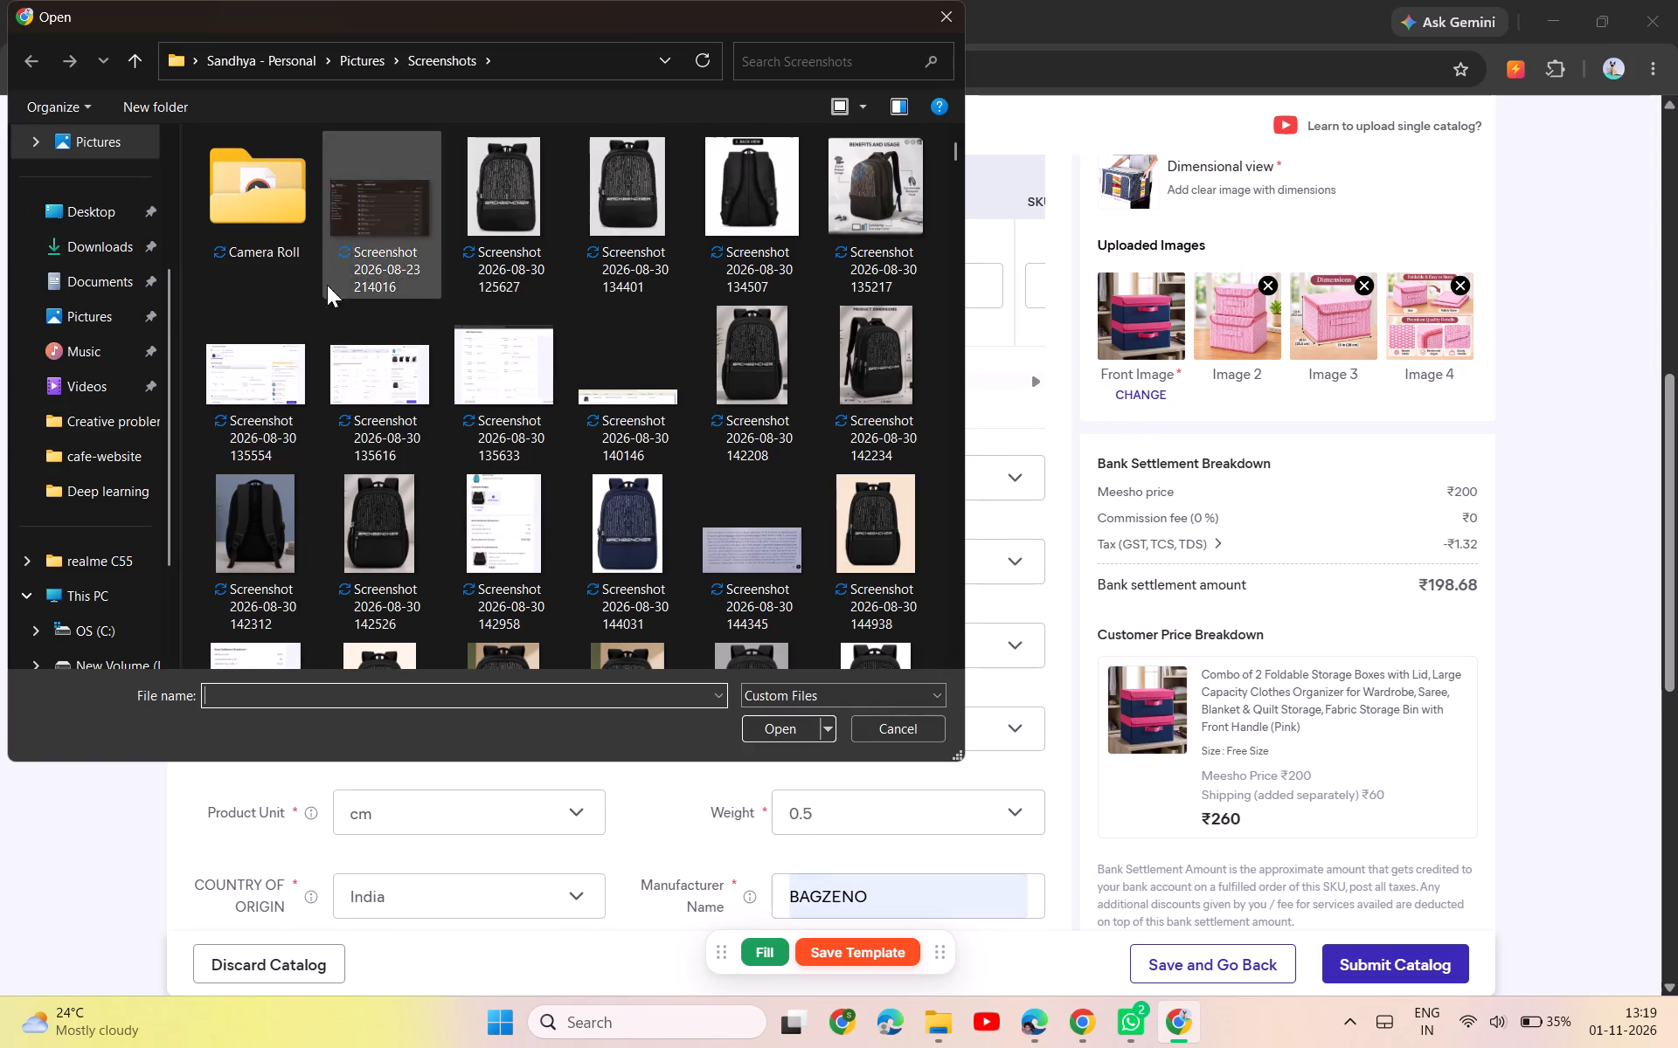
click(117, 234)
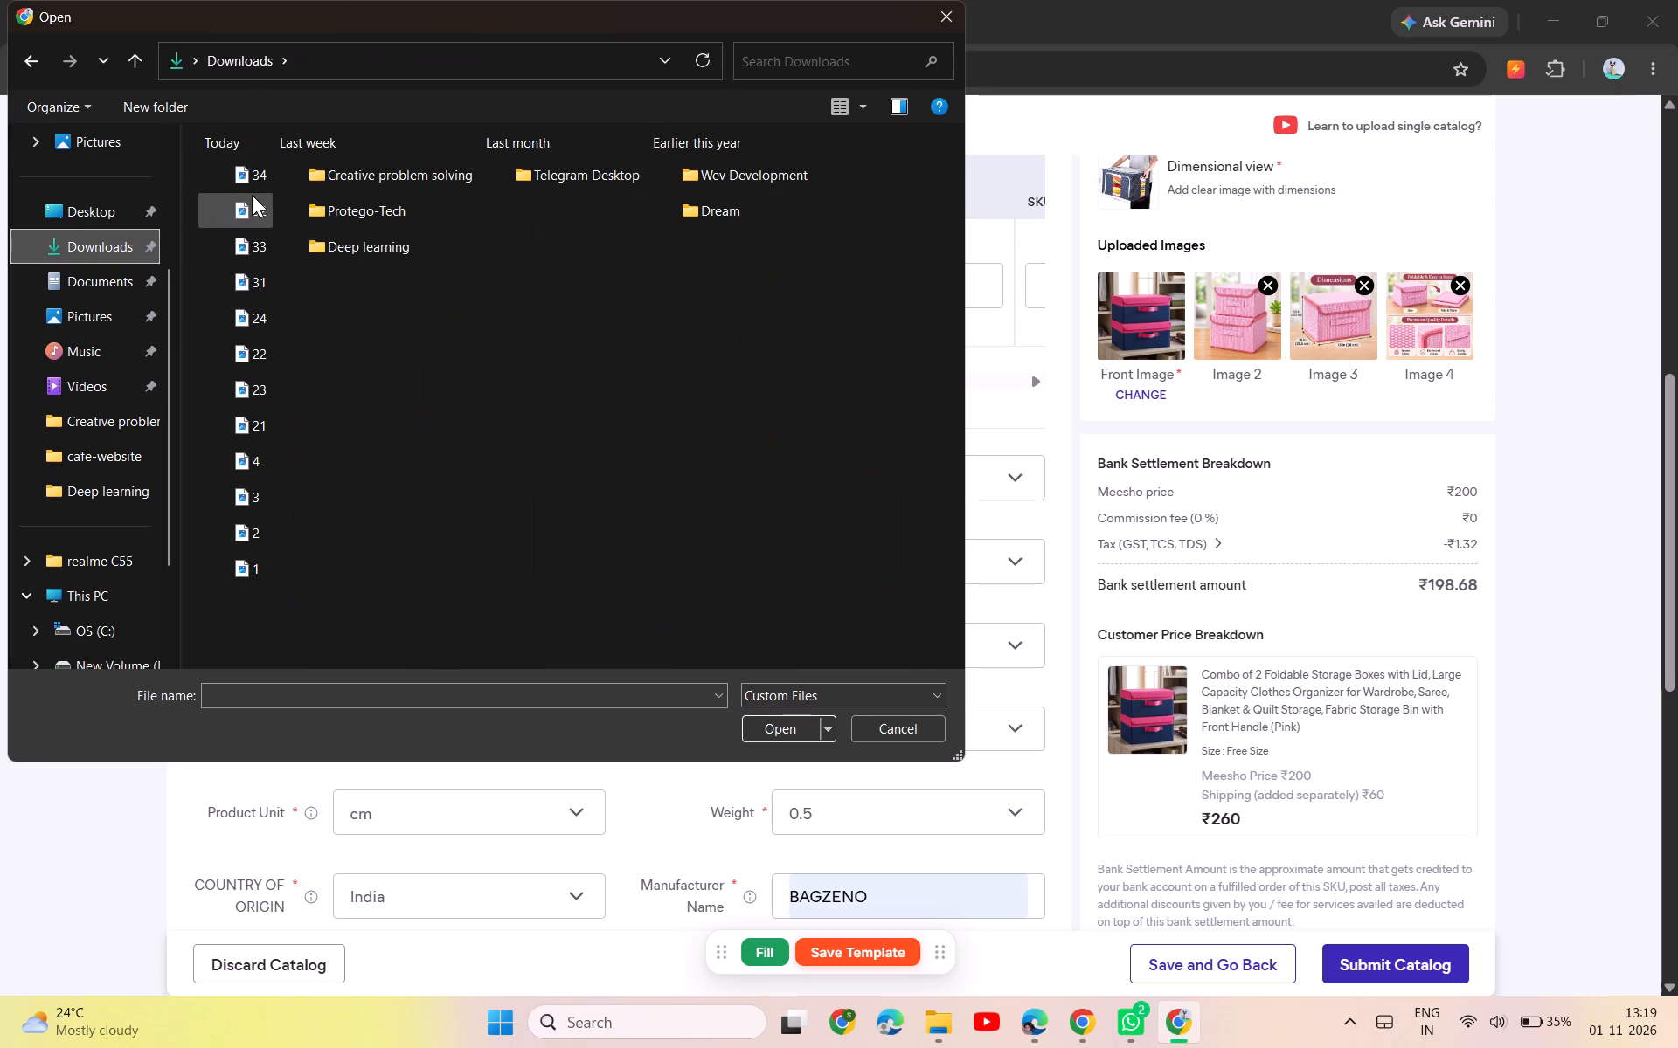
click(257, 286)
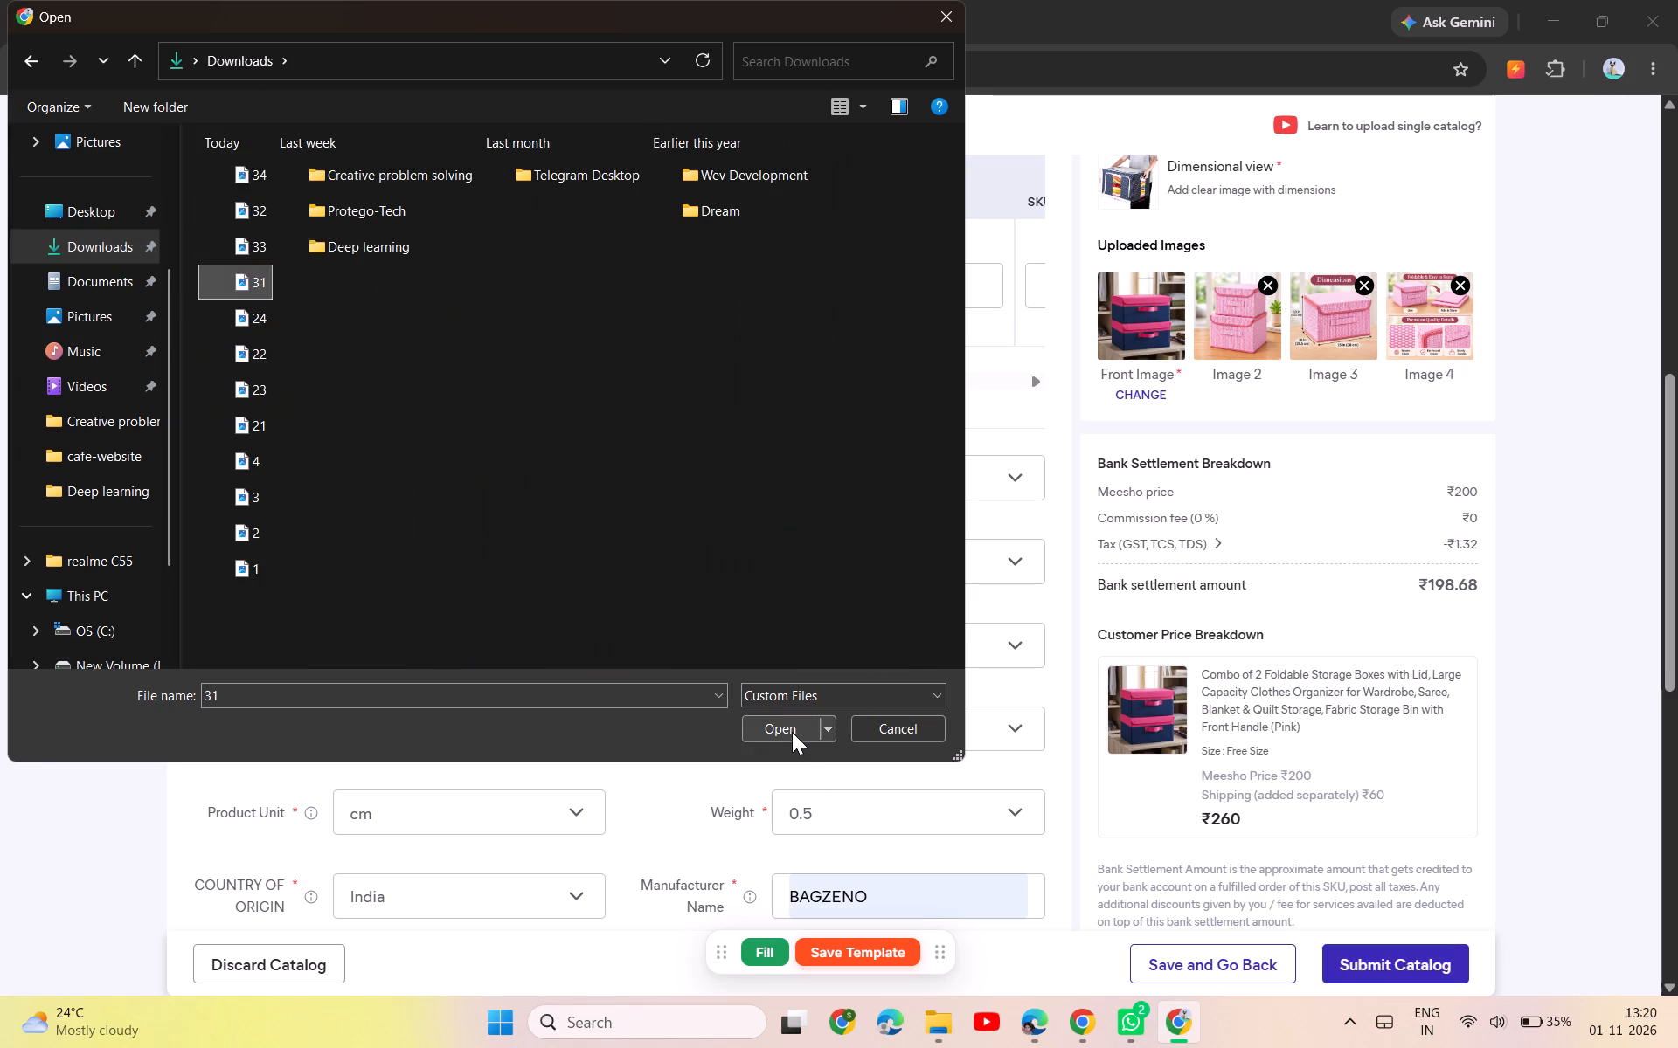
click(792, 732)
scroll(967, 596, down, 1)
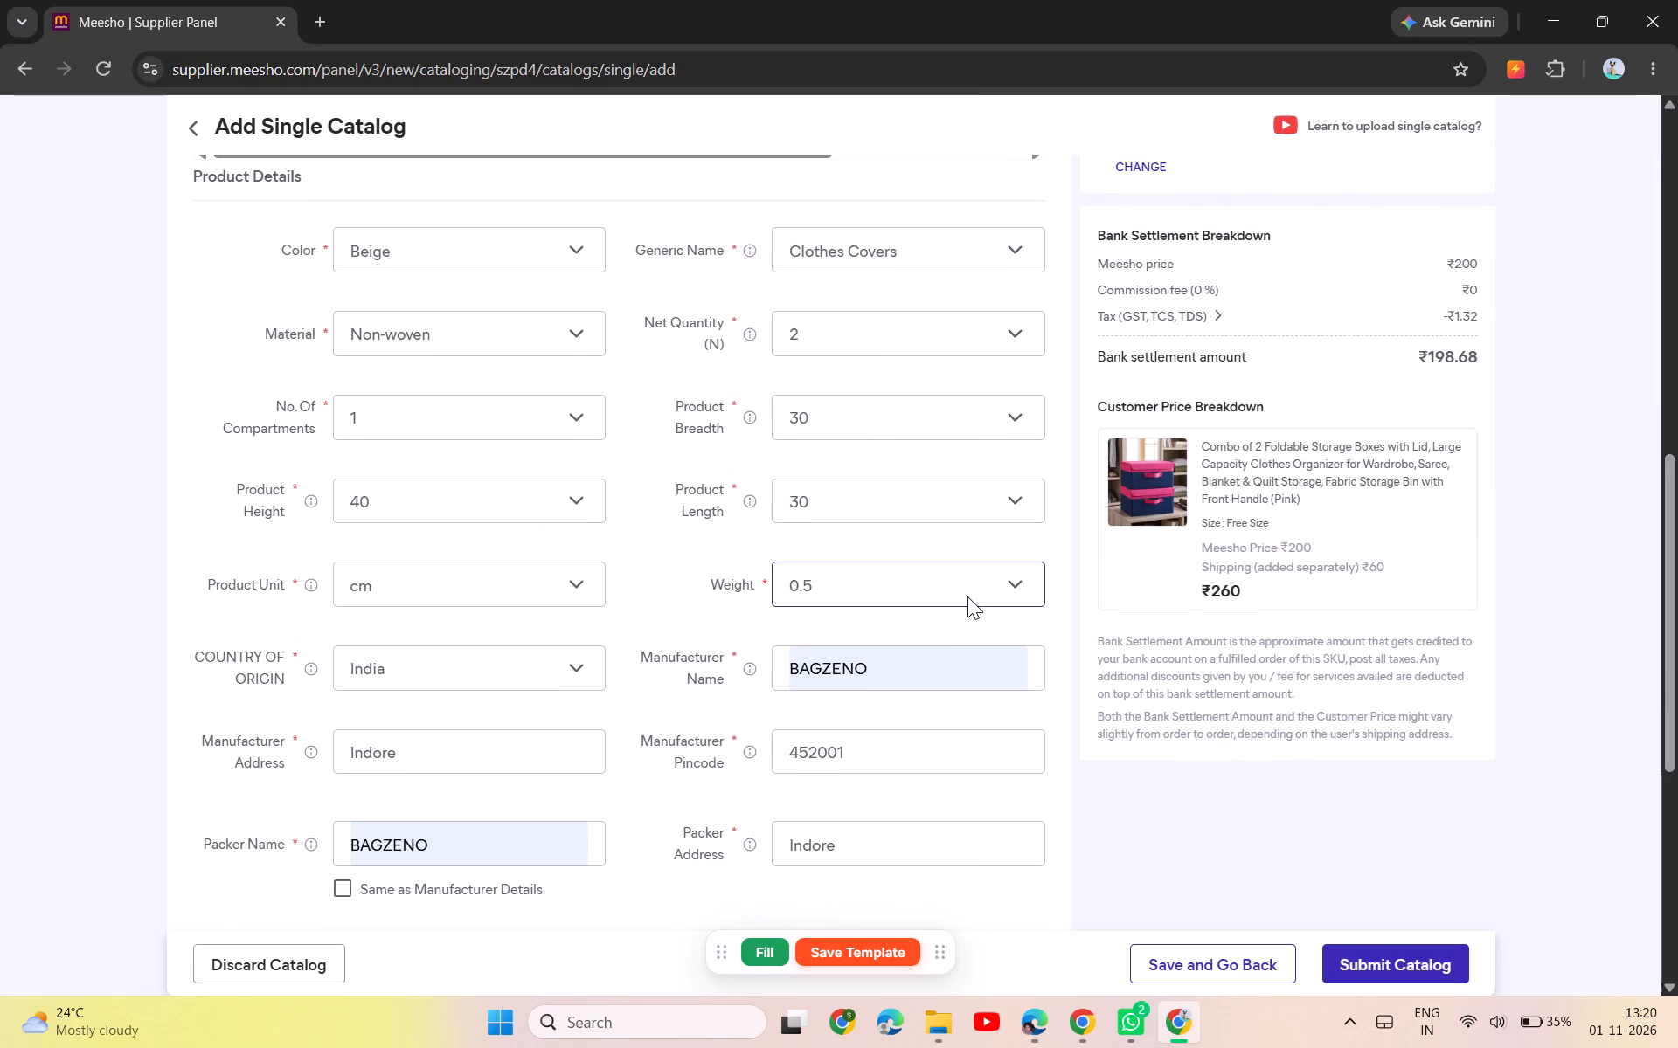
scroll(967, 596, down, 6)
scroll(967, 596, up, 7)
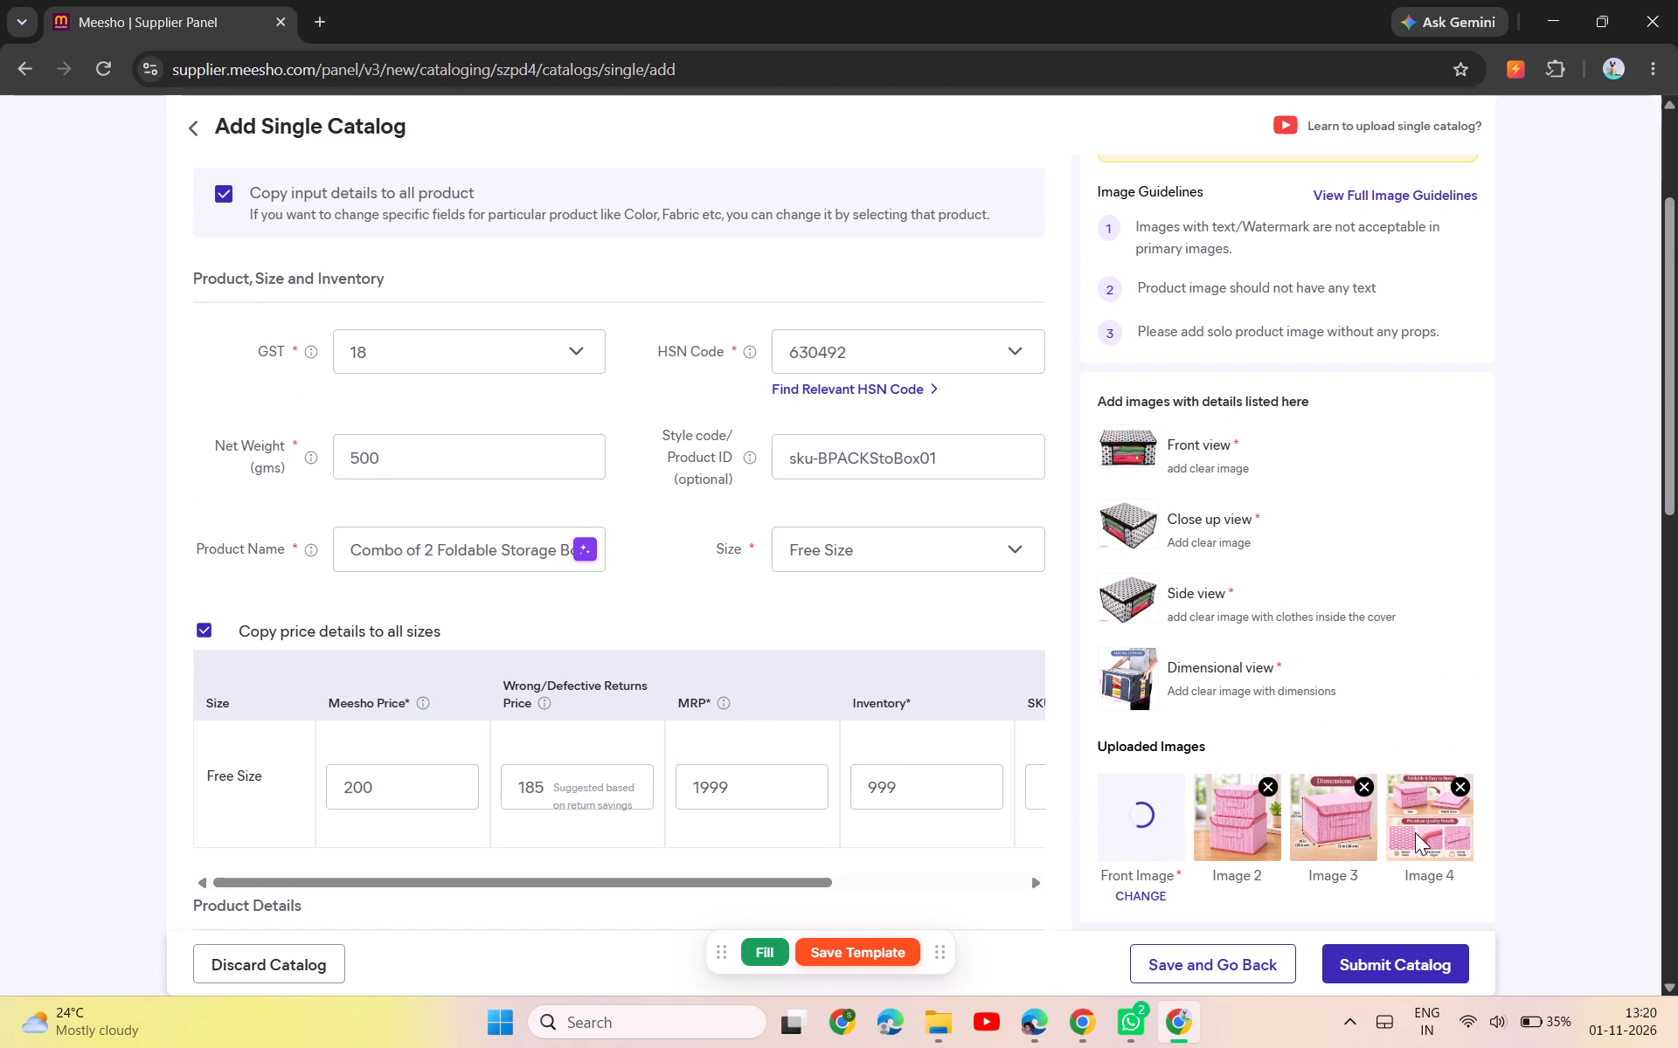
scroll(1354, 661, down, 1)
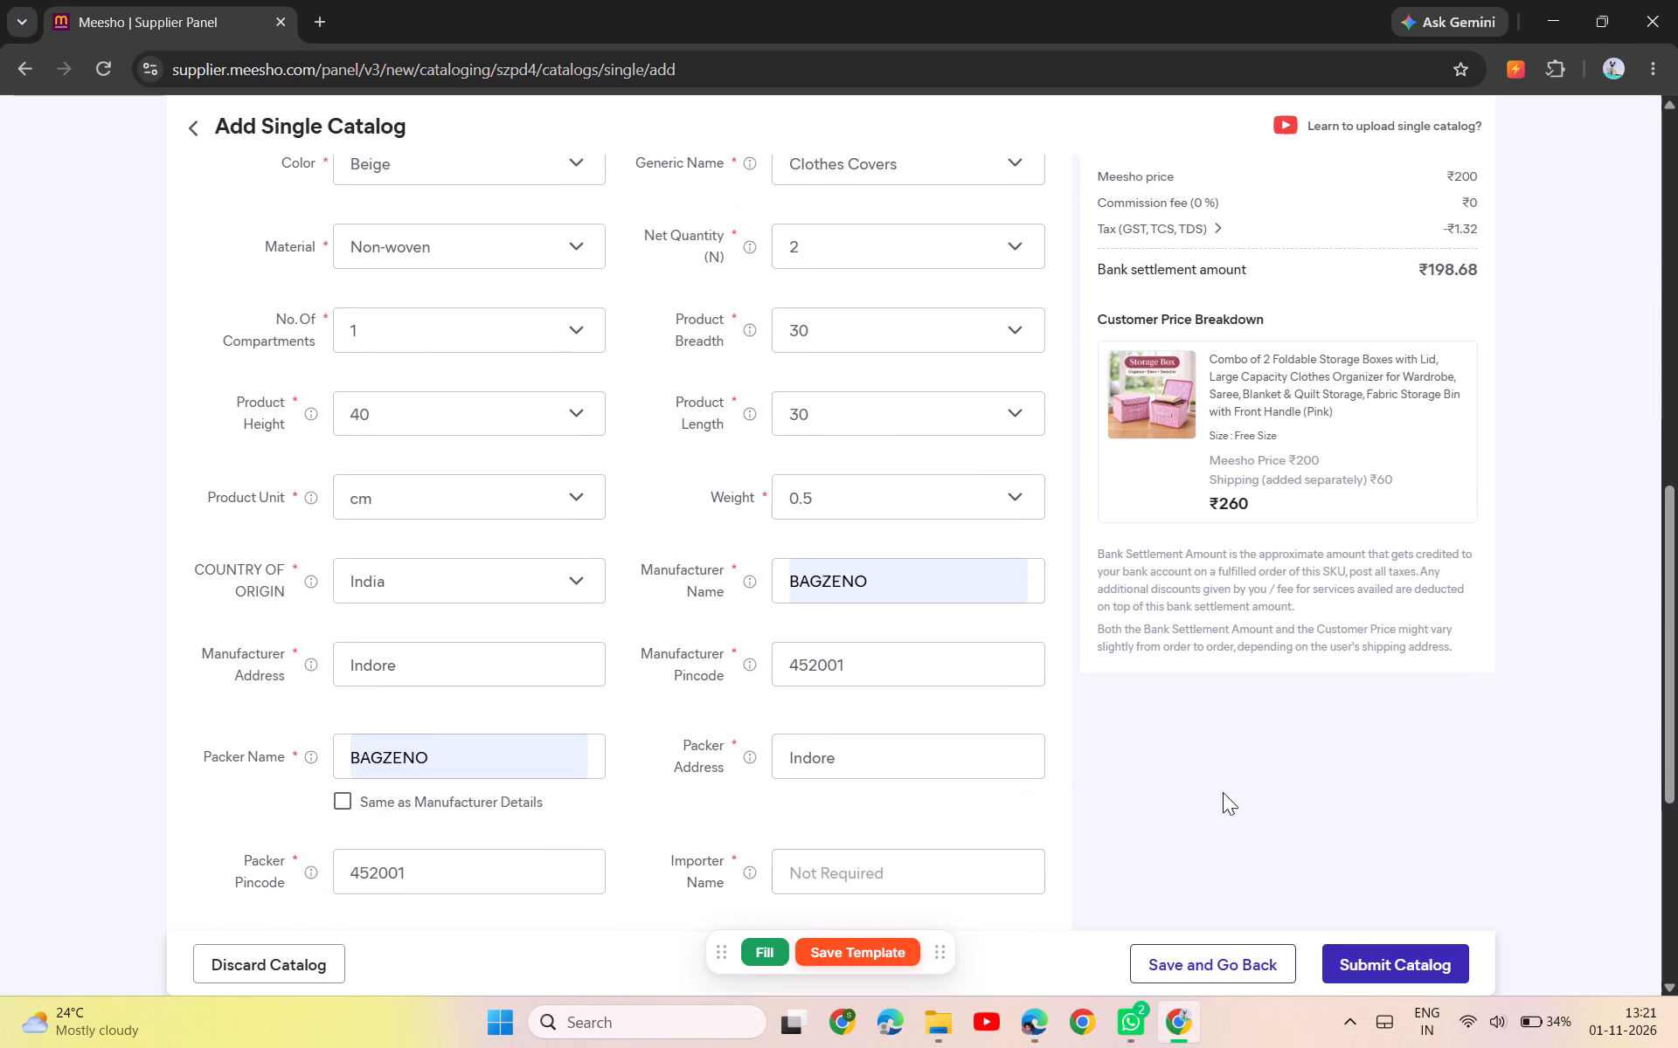
click(1356, 944)
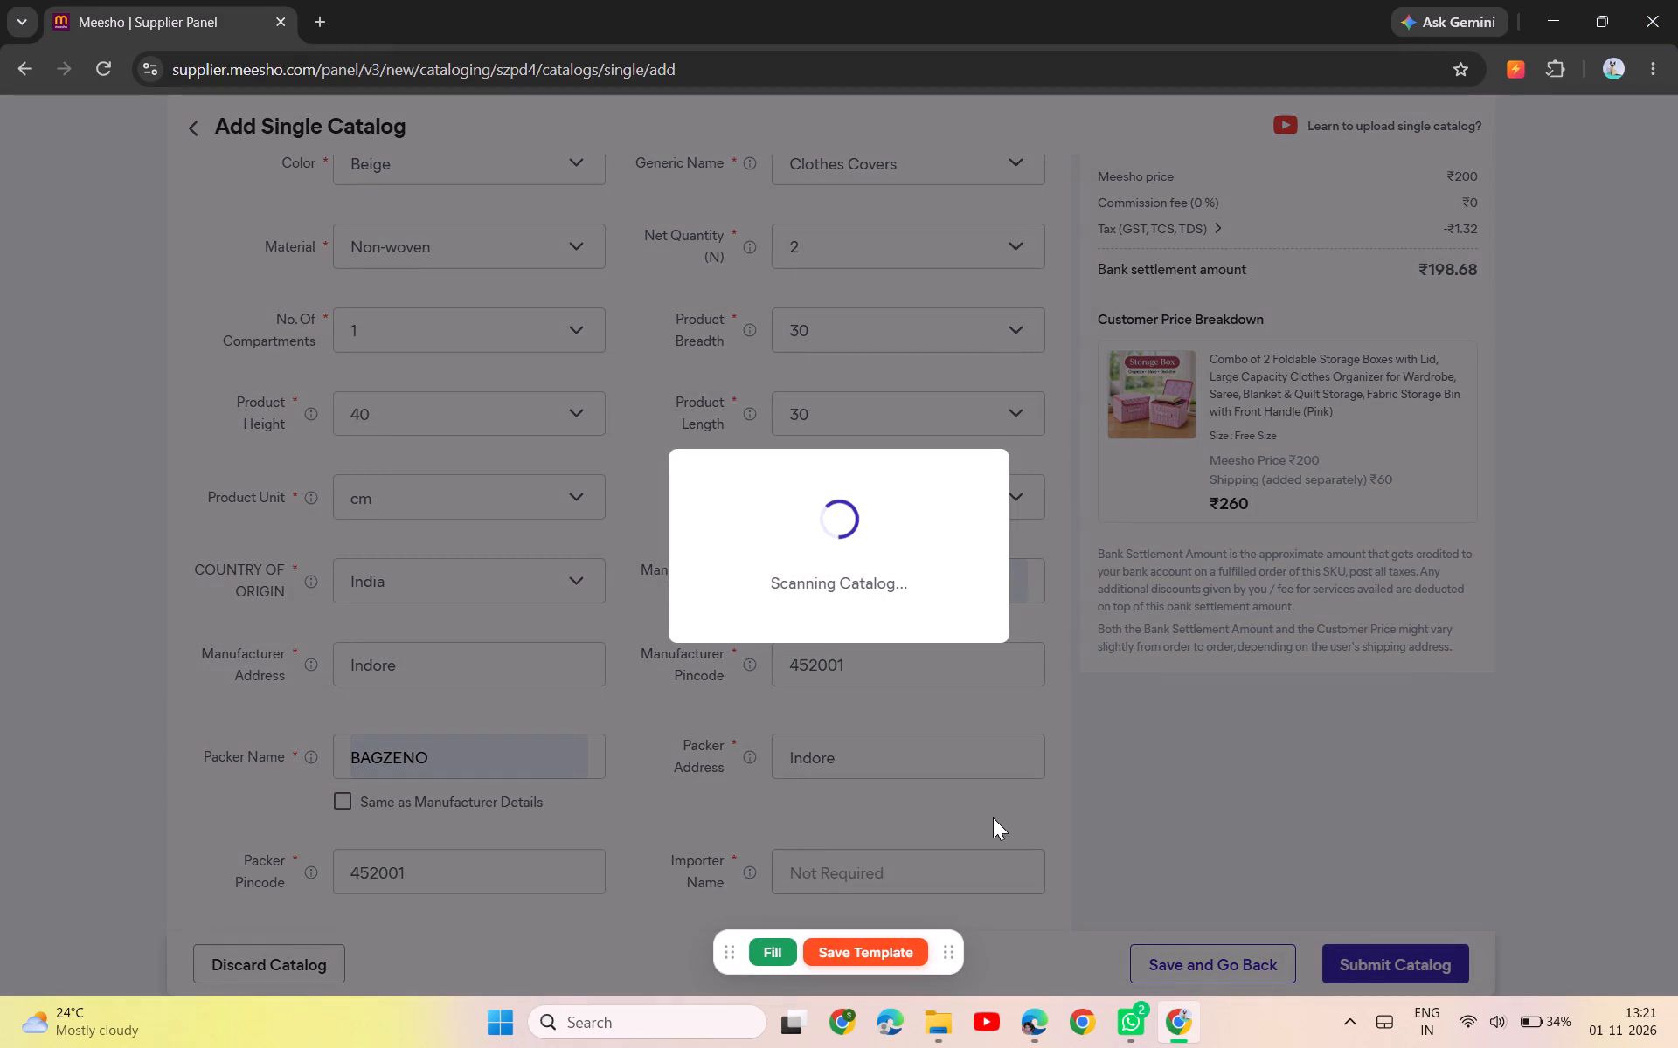
Clear the flags on "an", "elegant" and "essentials" in the product description by making a trivial edit after each, keeping the words.
click(731, 616)
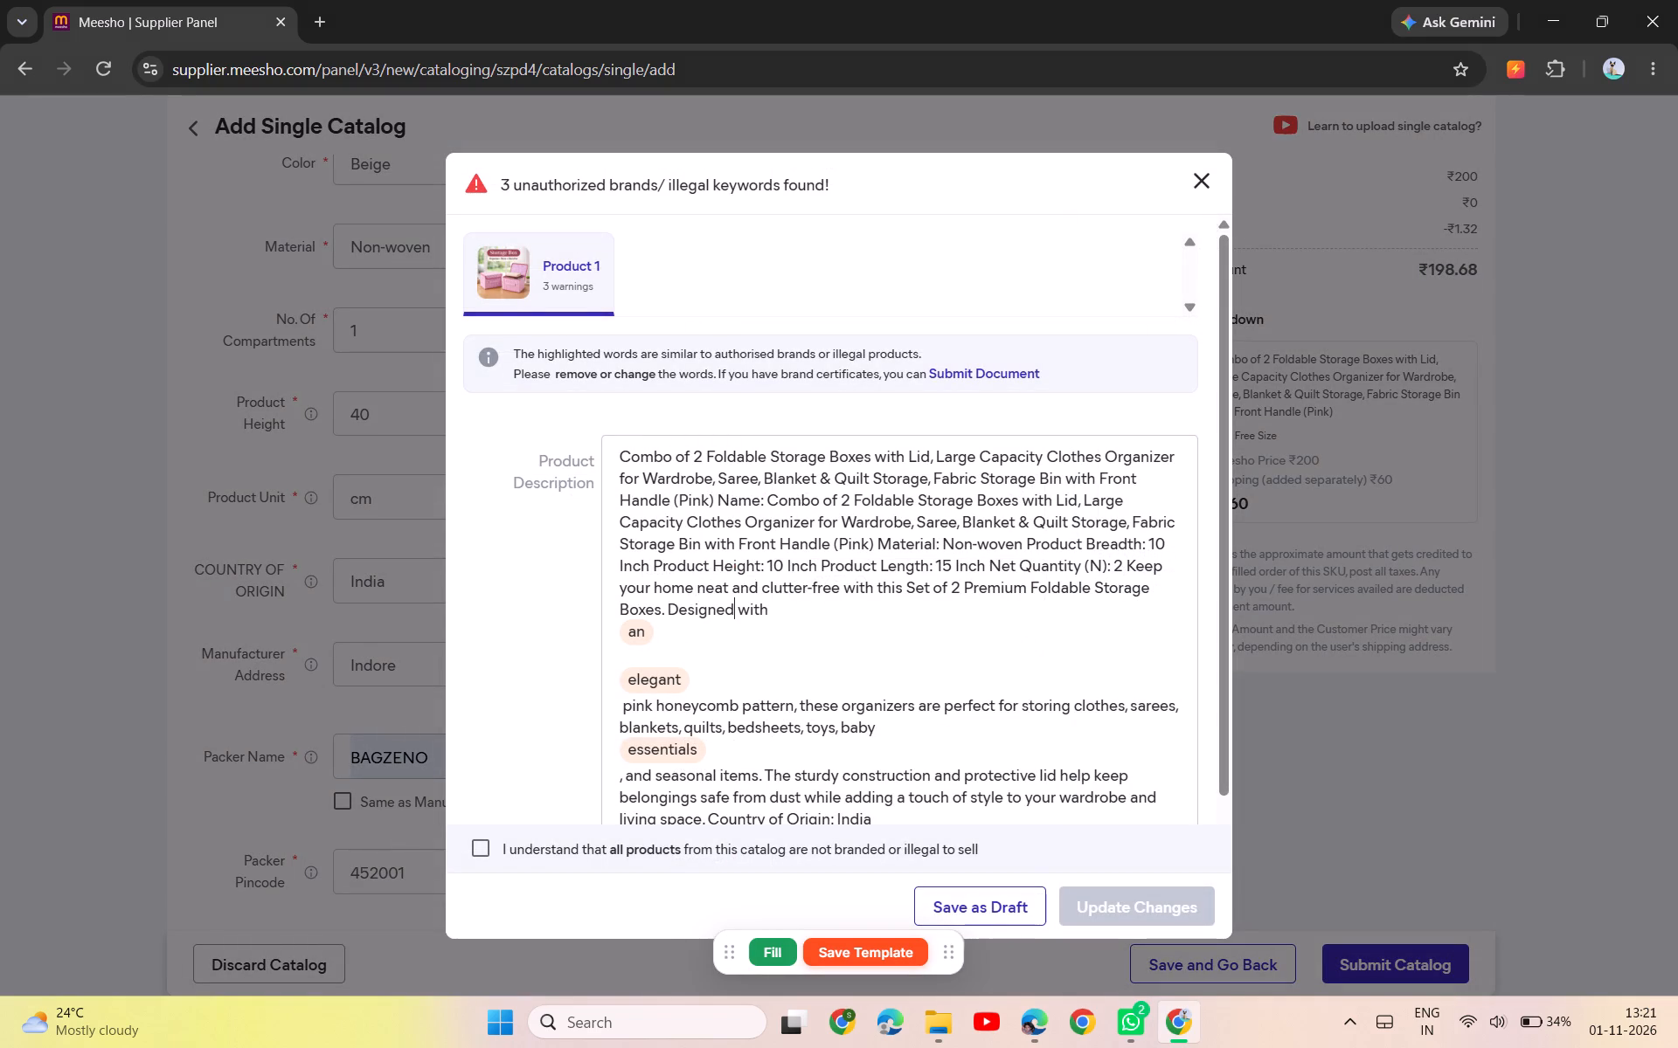
click(694, 627)
key(backslash)
key(BackSpace)
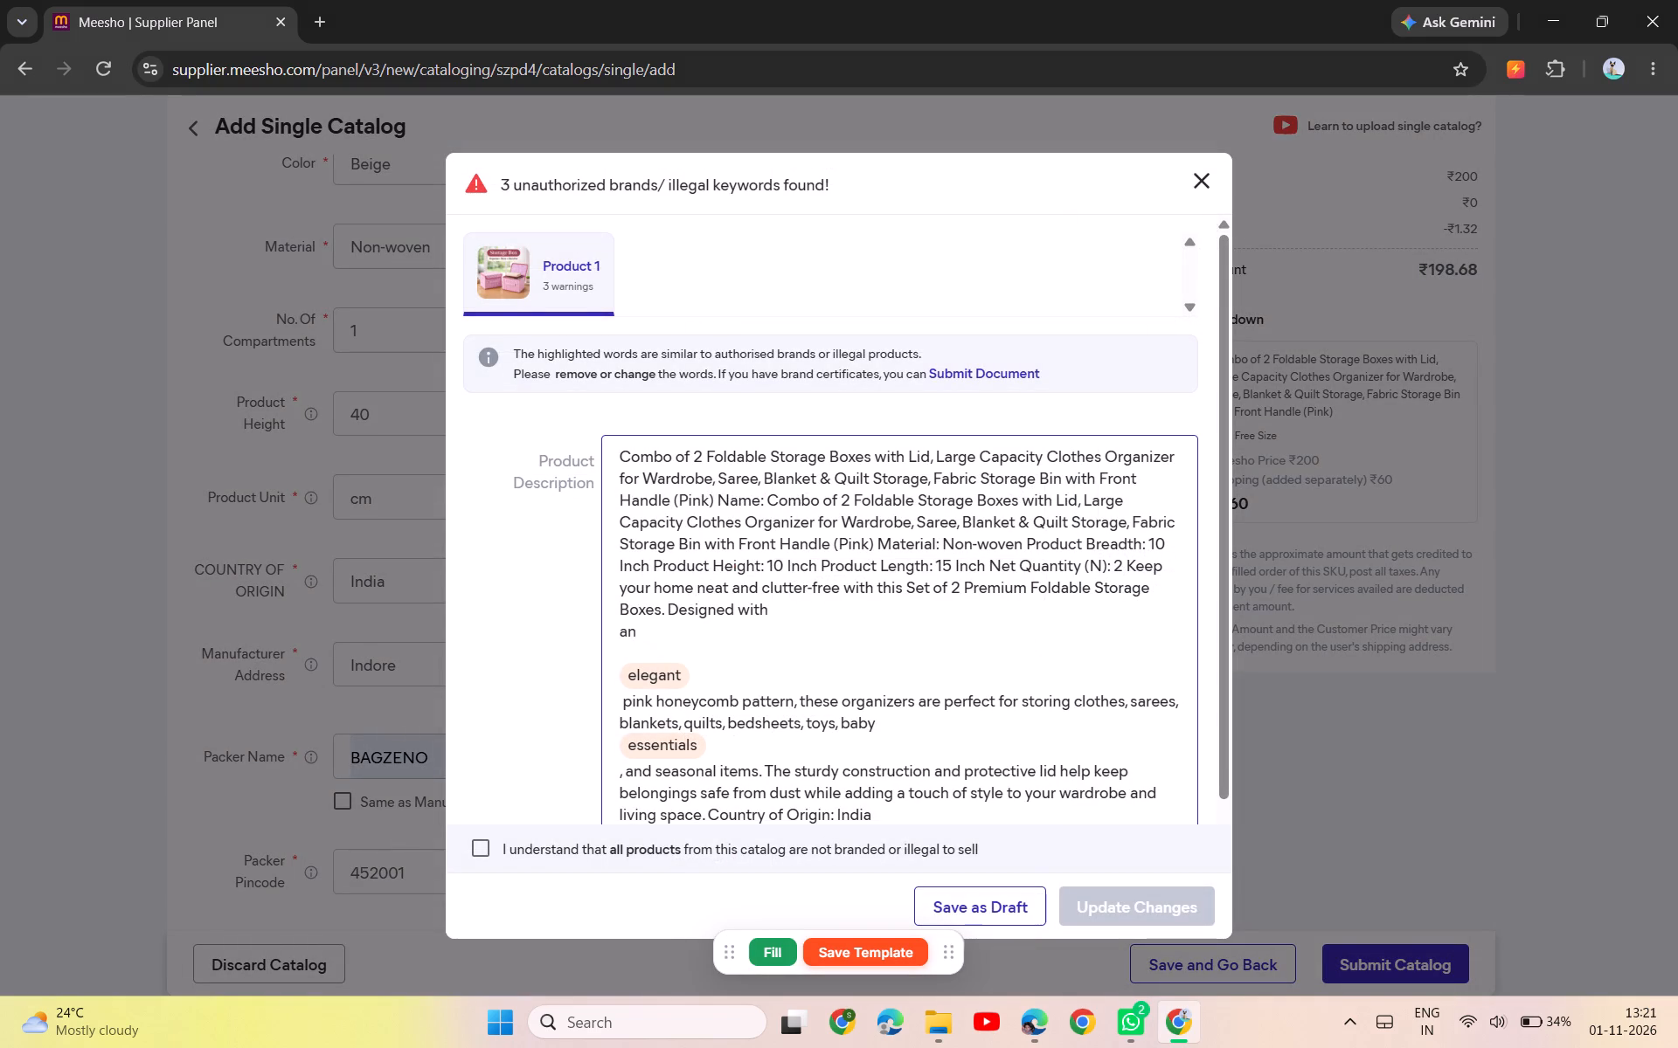
click(732, 670)
key(backslash)
key(BackSpace)
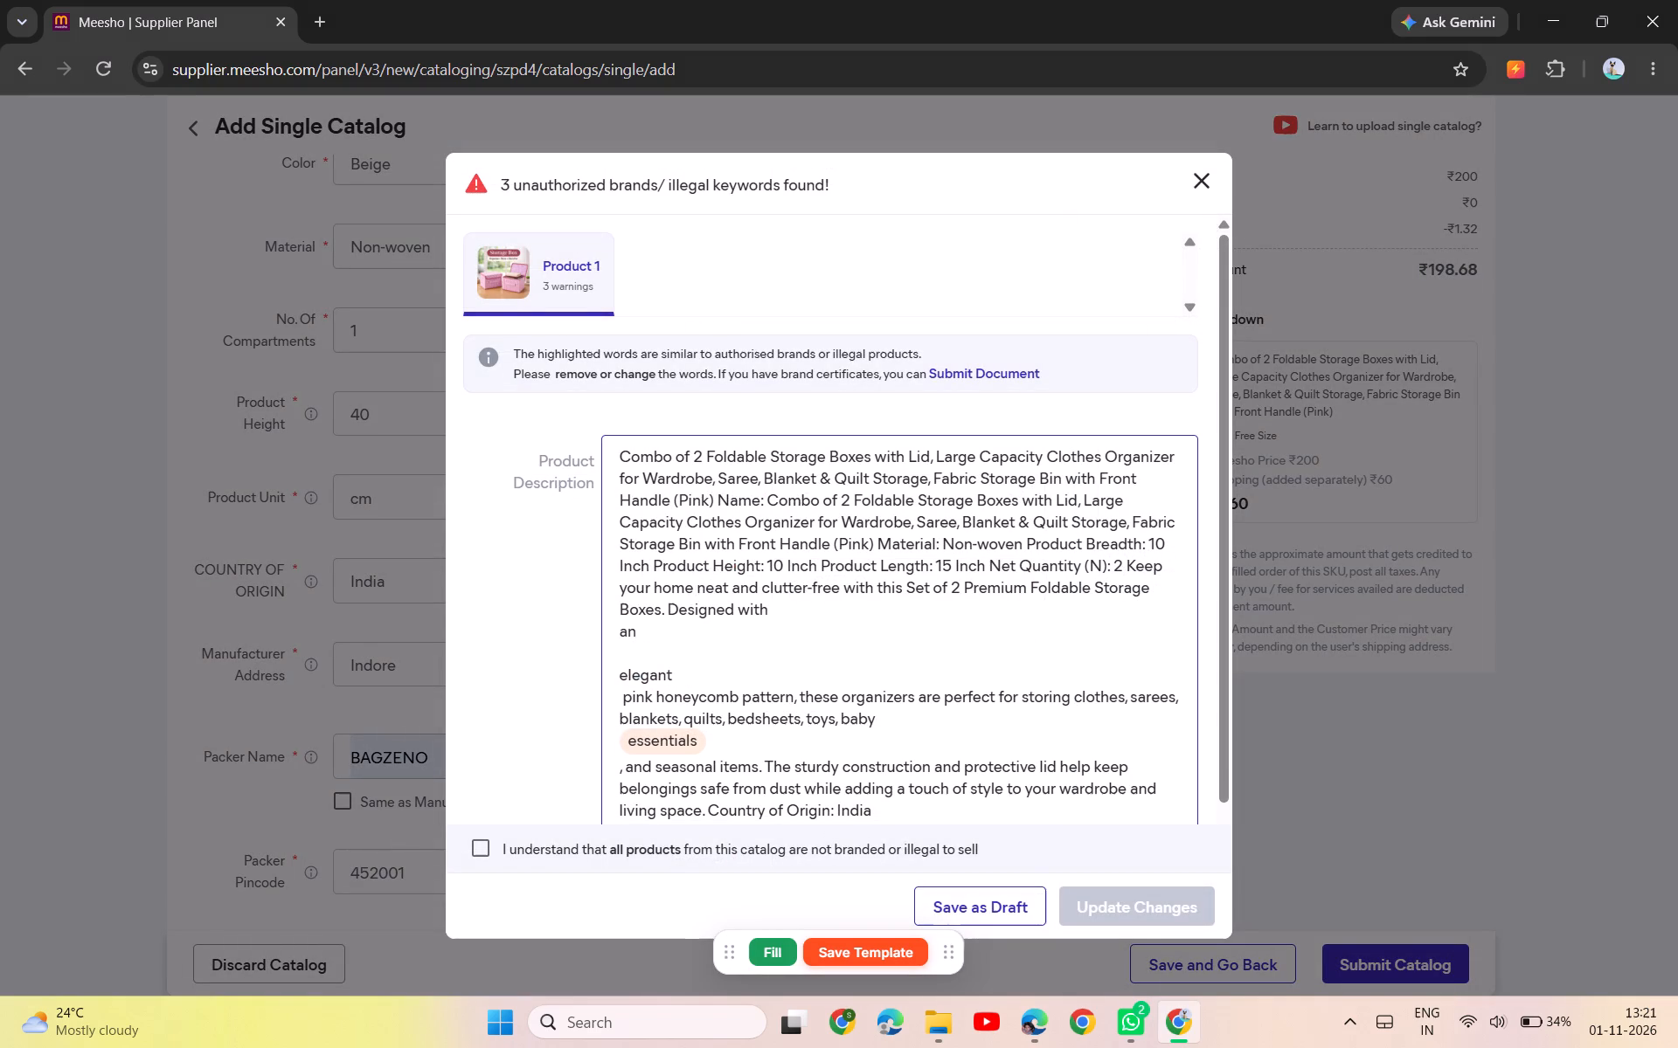
click(741, 751)
key(backslash)
key(BackSpace)
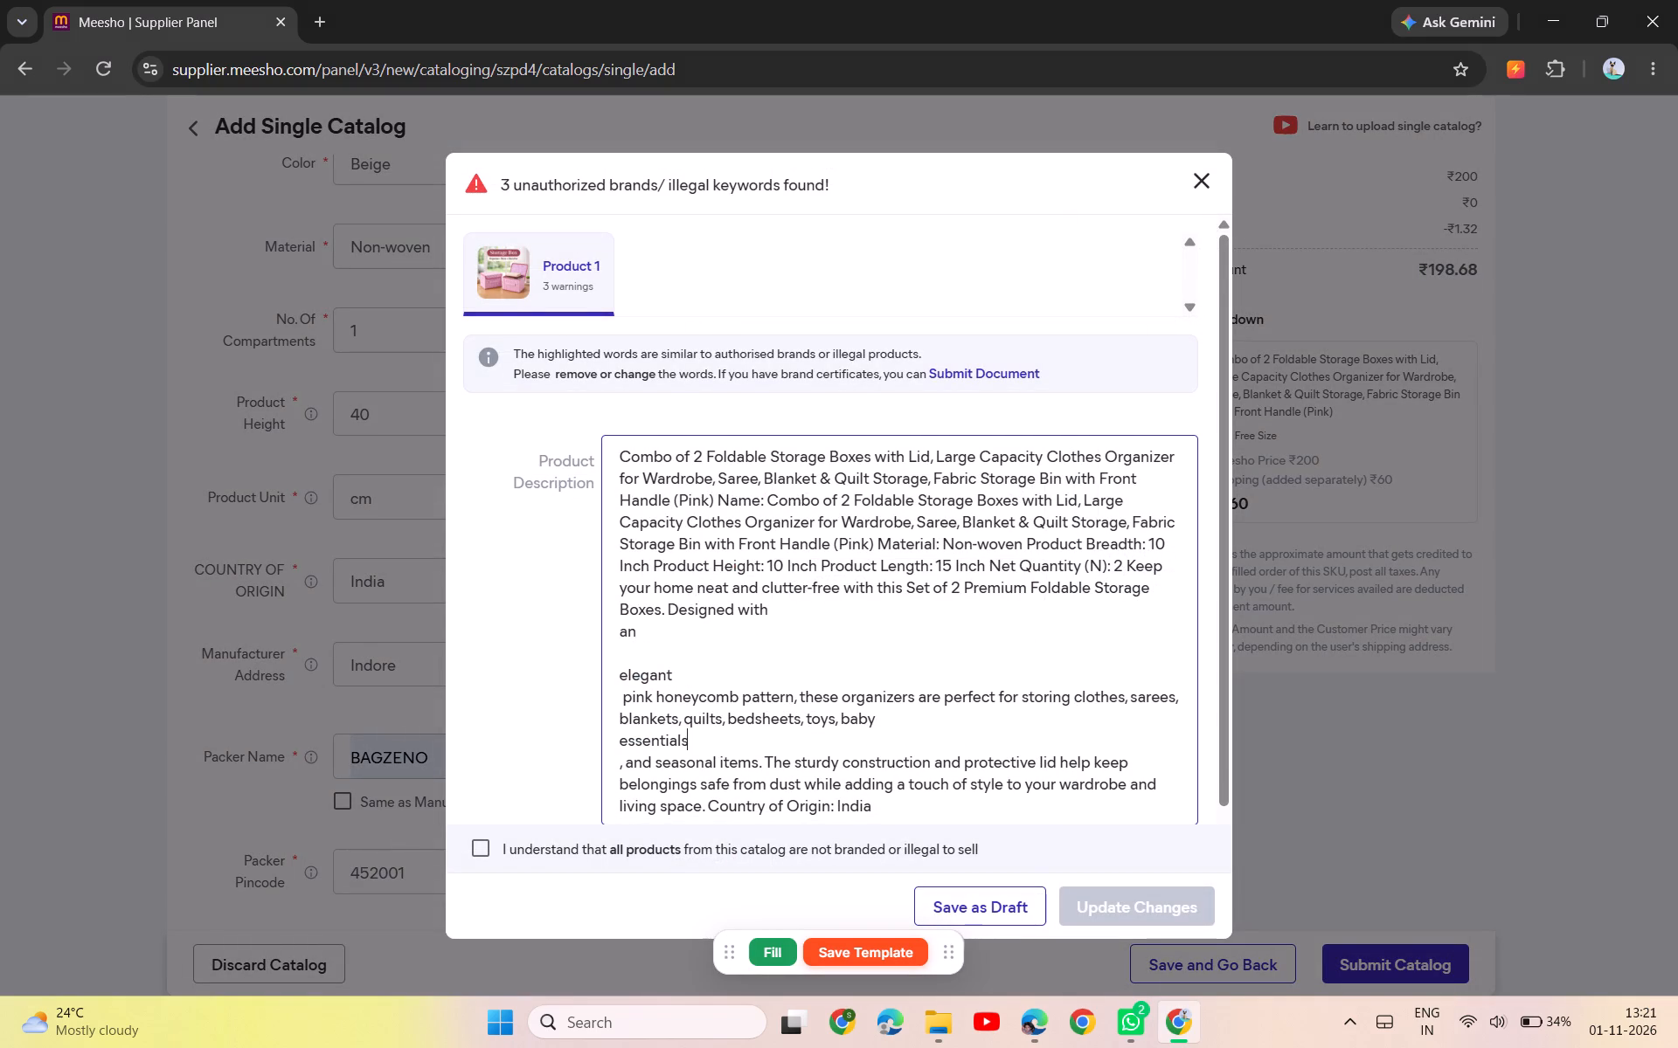
Declare that all products are not branded or illegal, update the changes and proceed with submitting the catalog for quality check.
scroll(742, 740, down, 4)
click(475, 860)
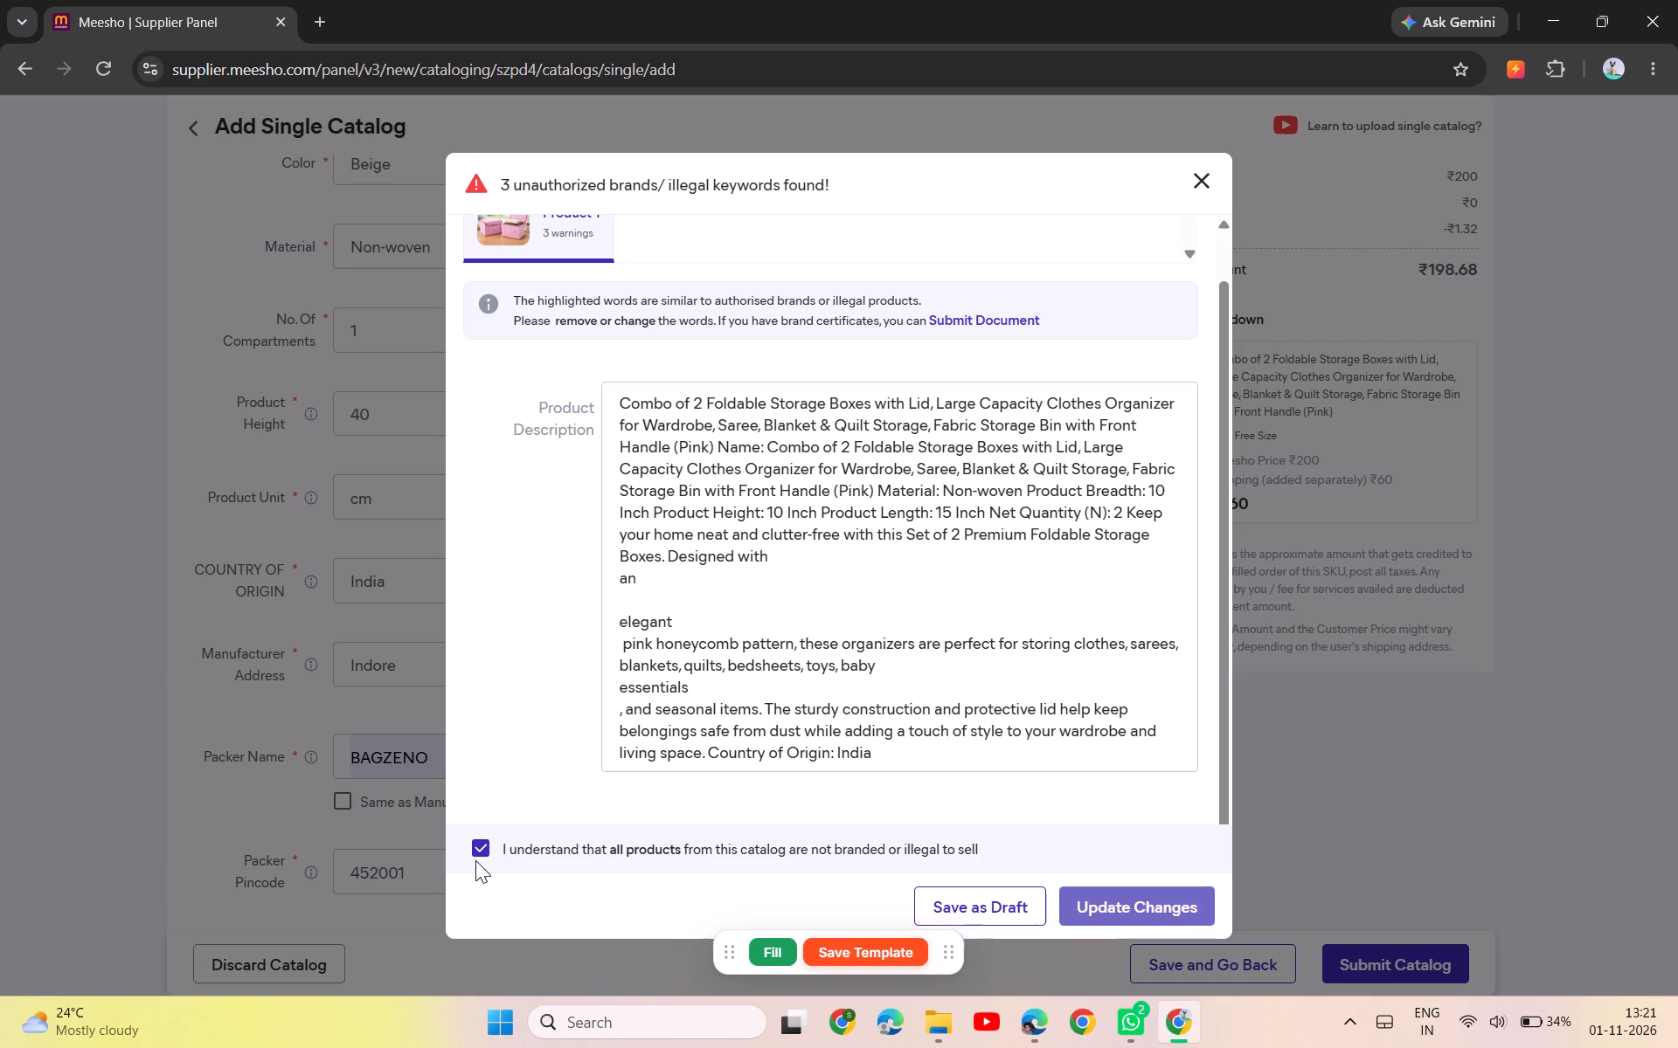
click(1141, 915)
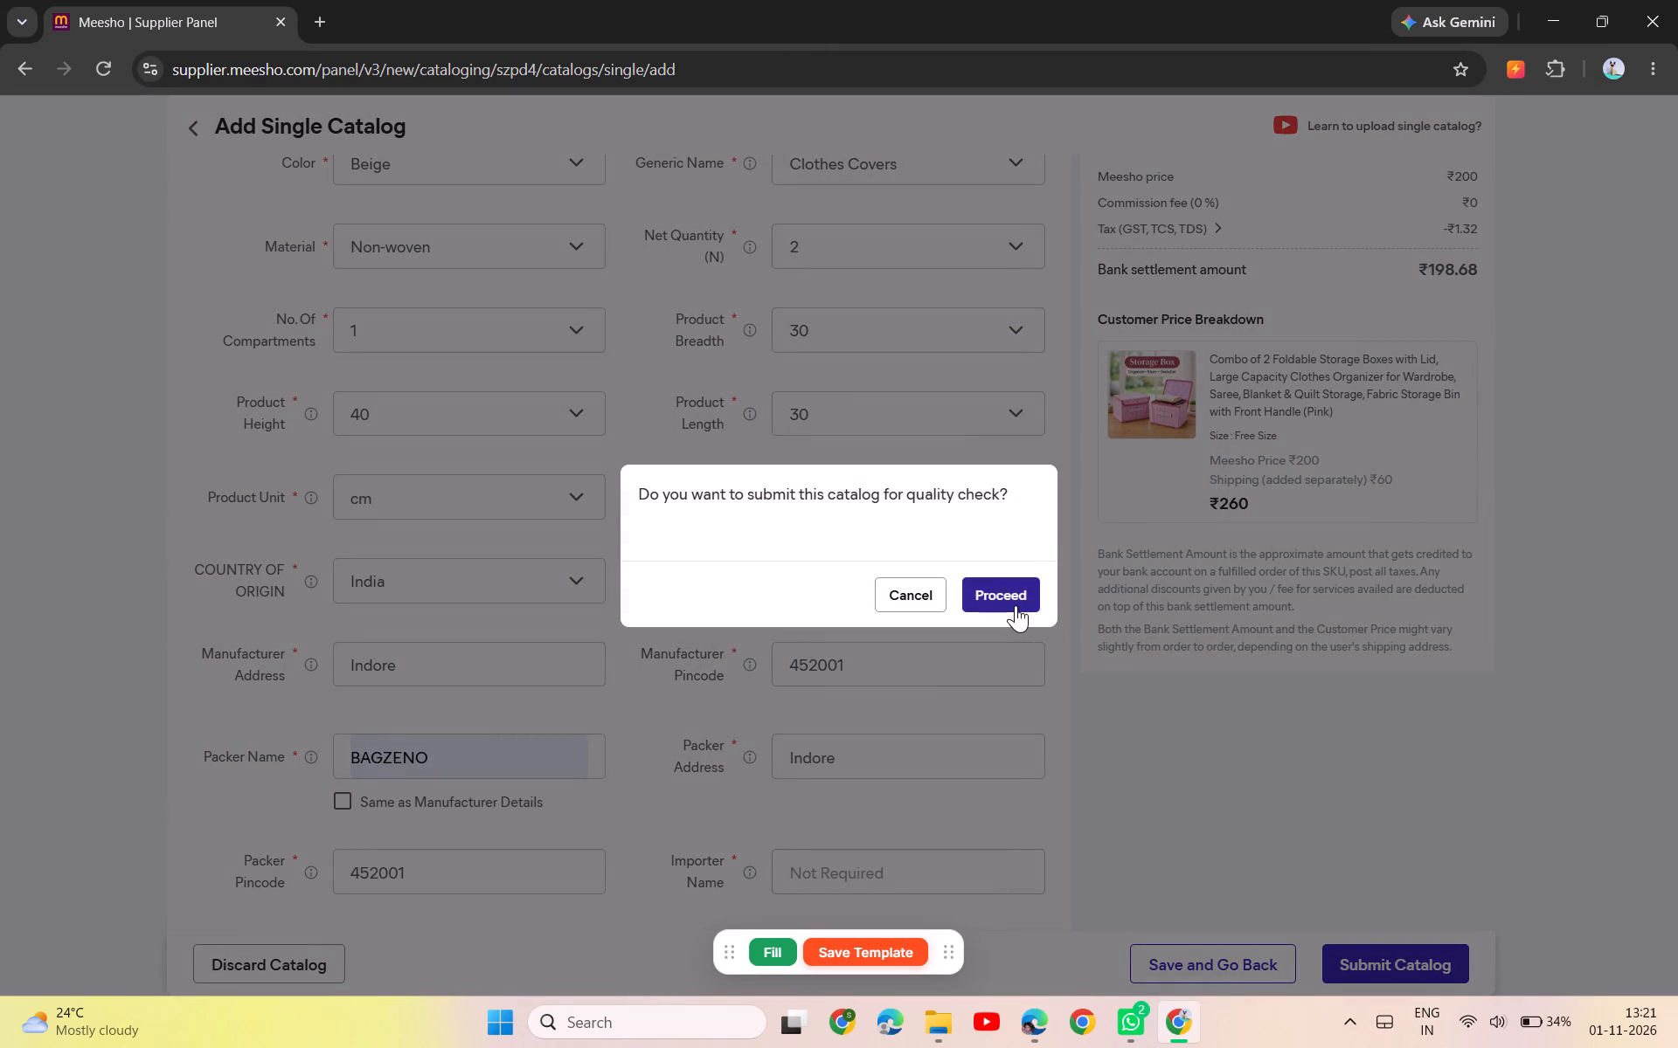
click(1016, 605)
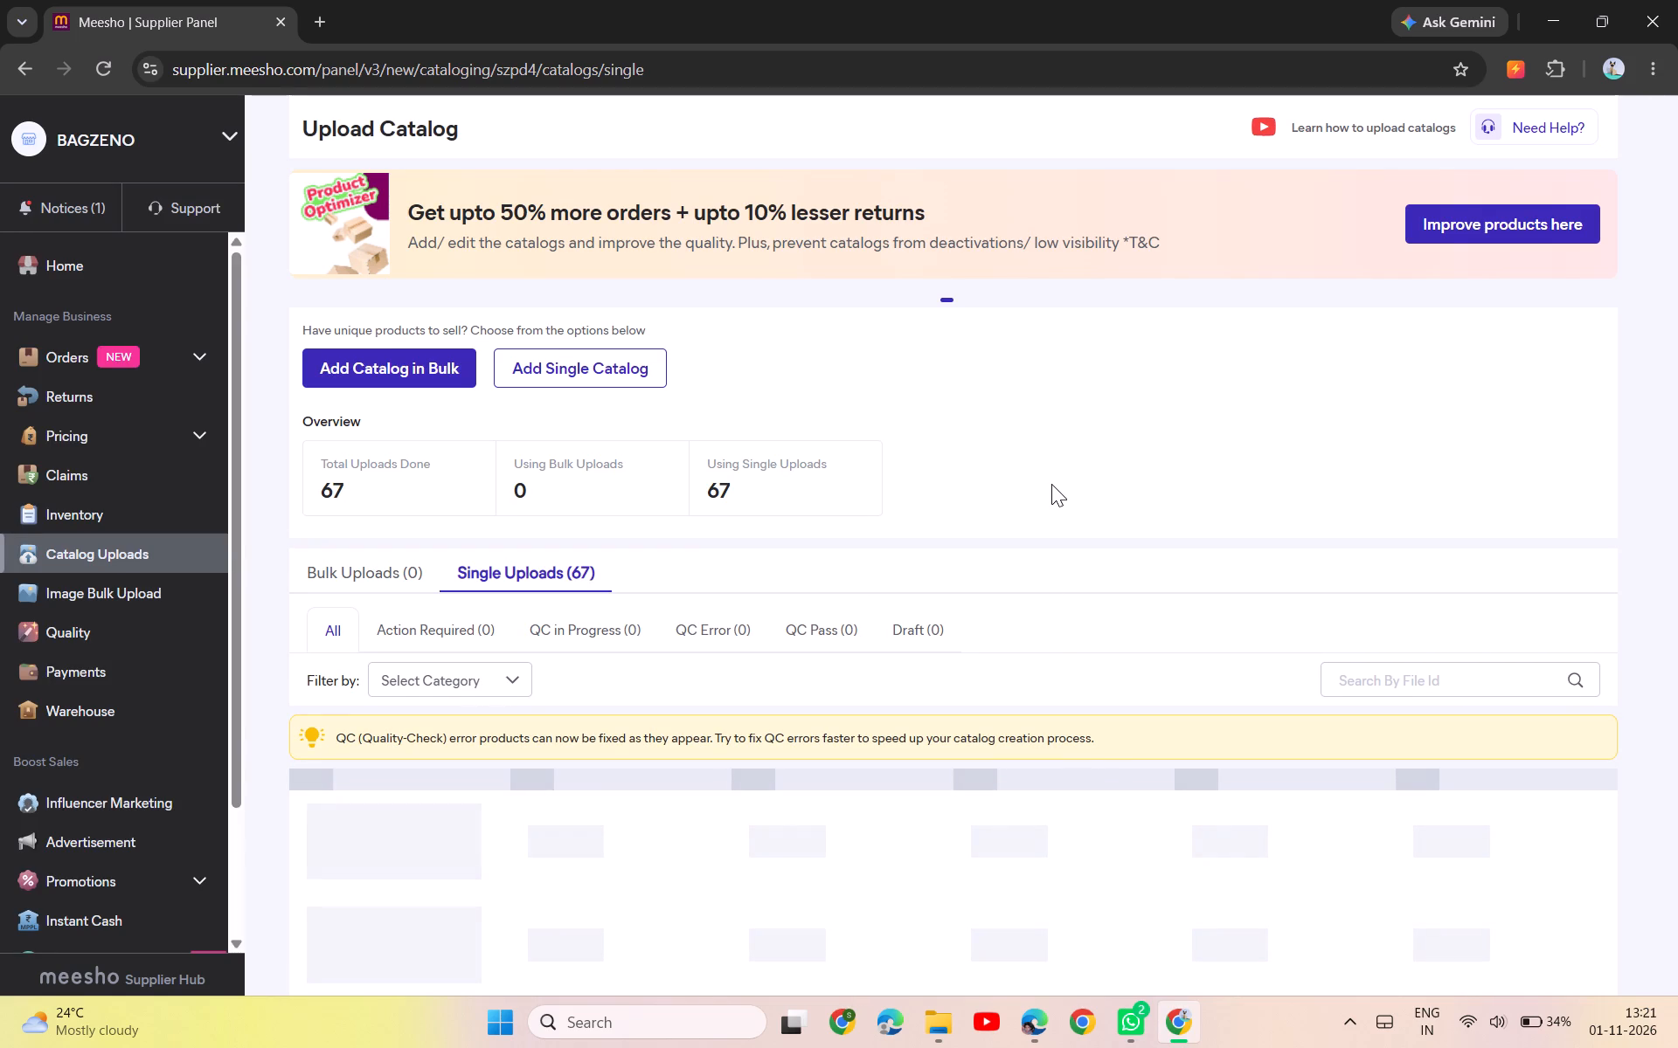
Skip the recommended price for the new catalog and close the visibility steps without boosting it.
scroll(1051, 484, up, 1)
scroll(1051, 484, down, 4)
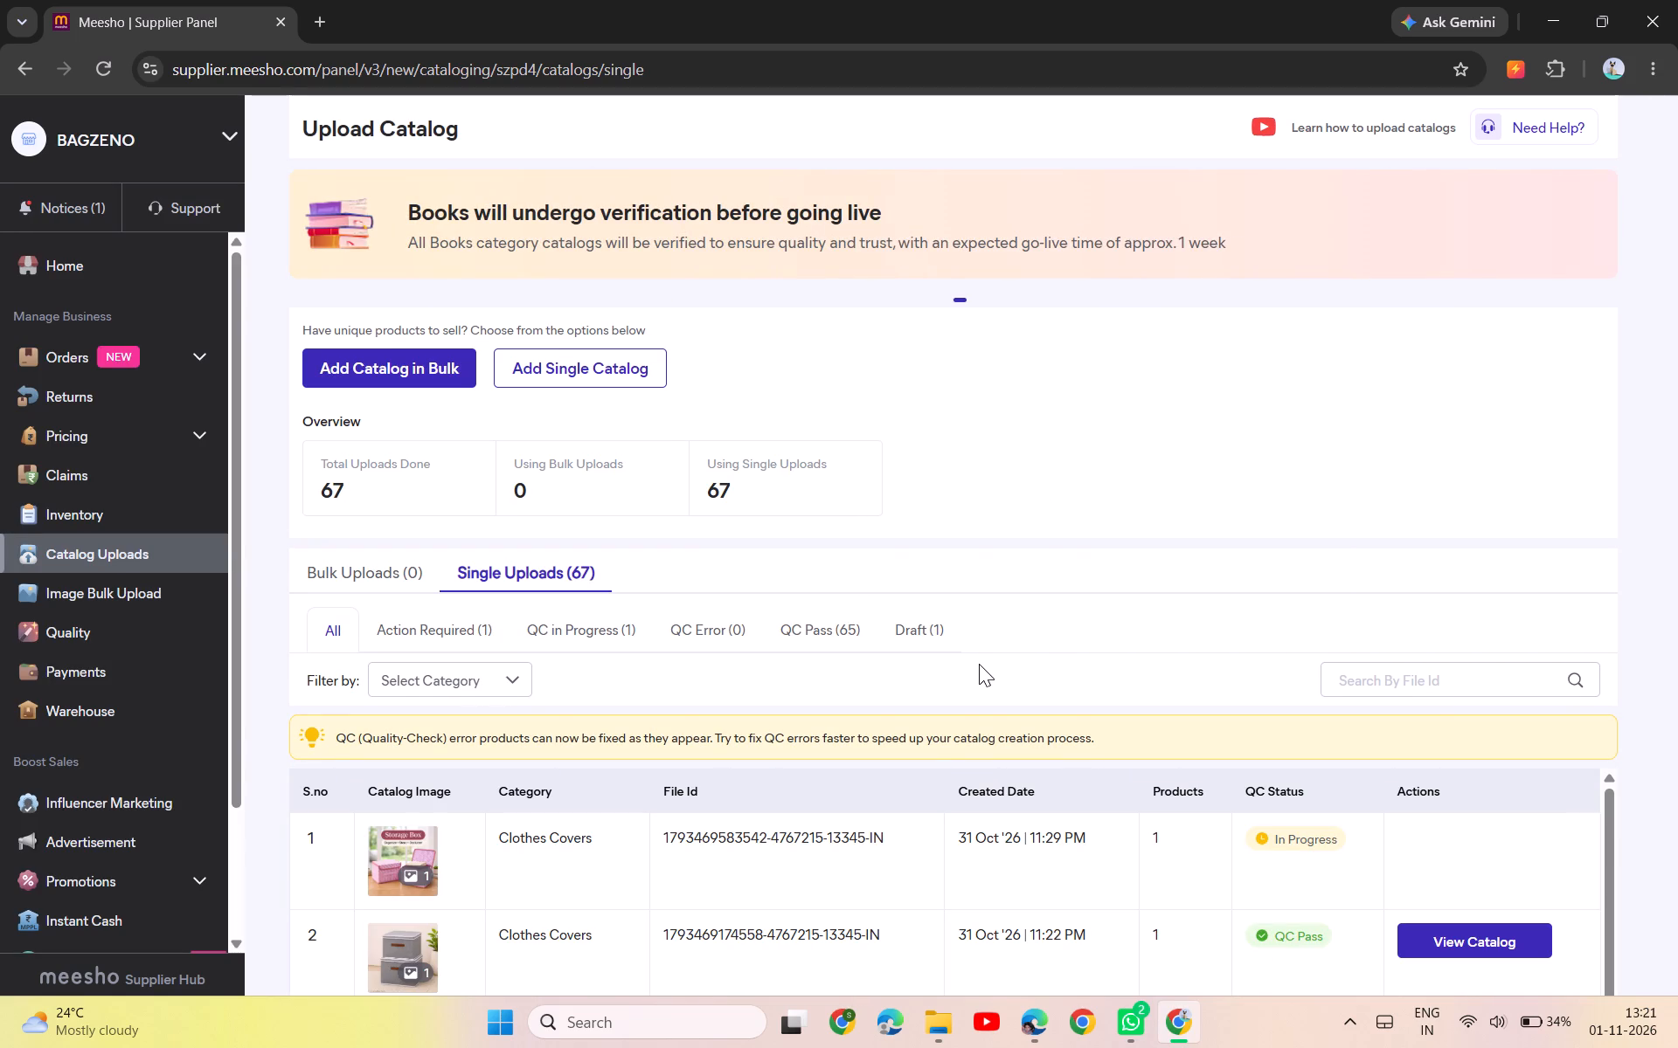
scroll(979, 664, down, 3)
scroll(864, 817, down, 3)
scroll(864, 817, up, 5)
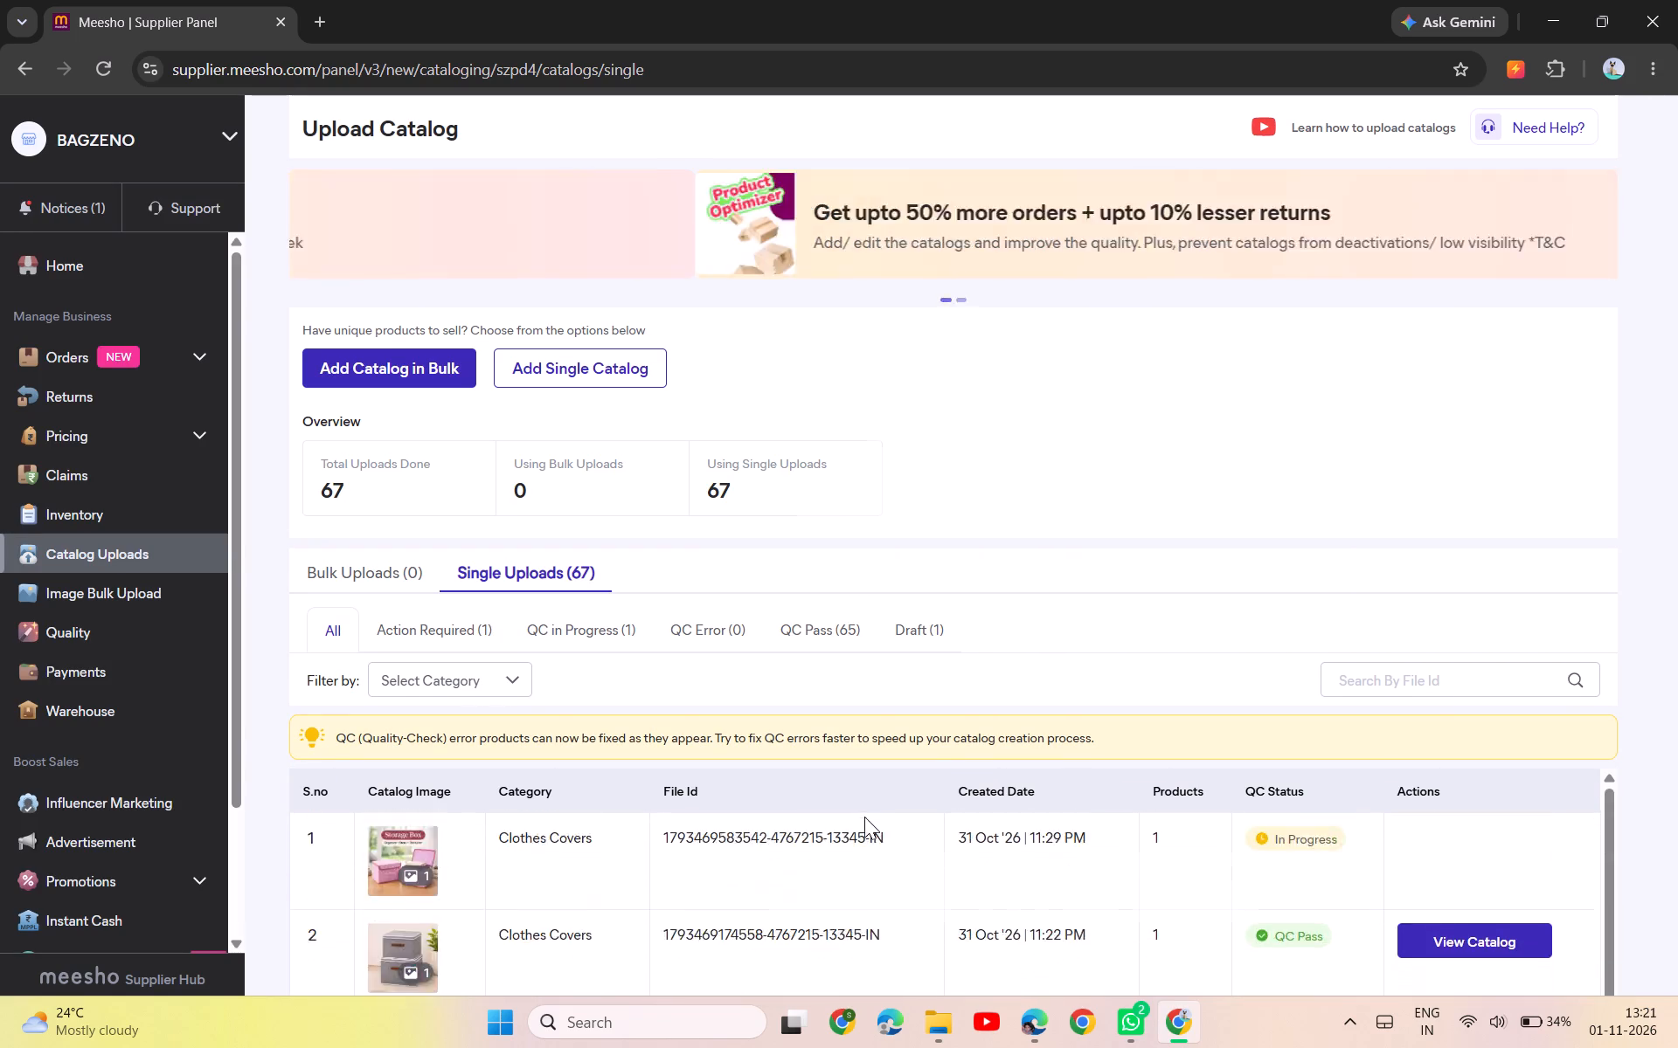
scroll(875, 589, down, 3)
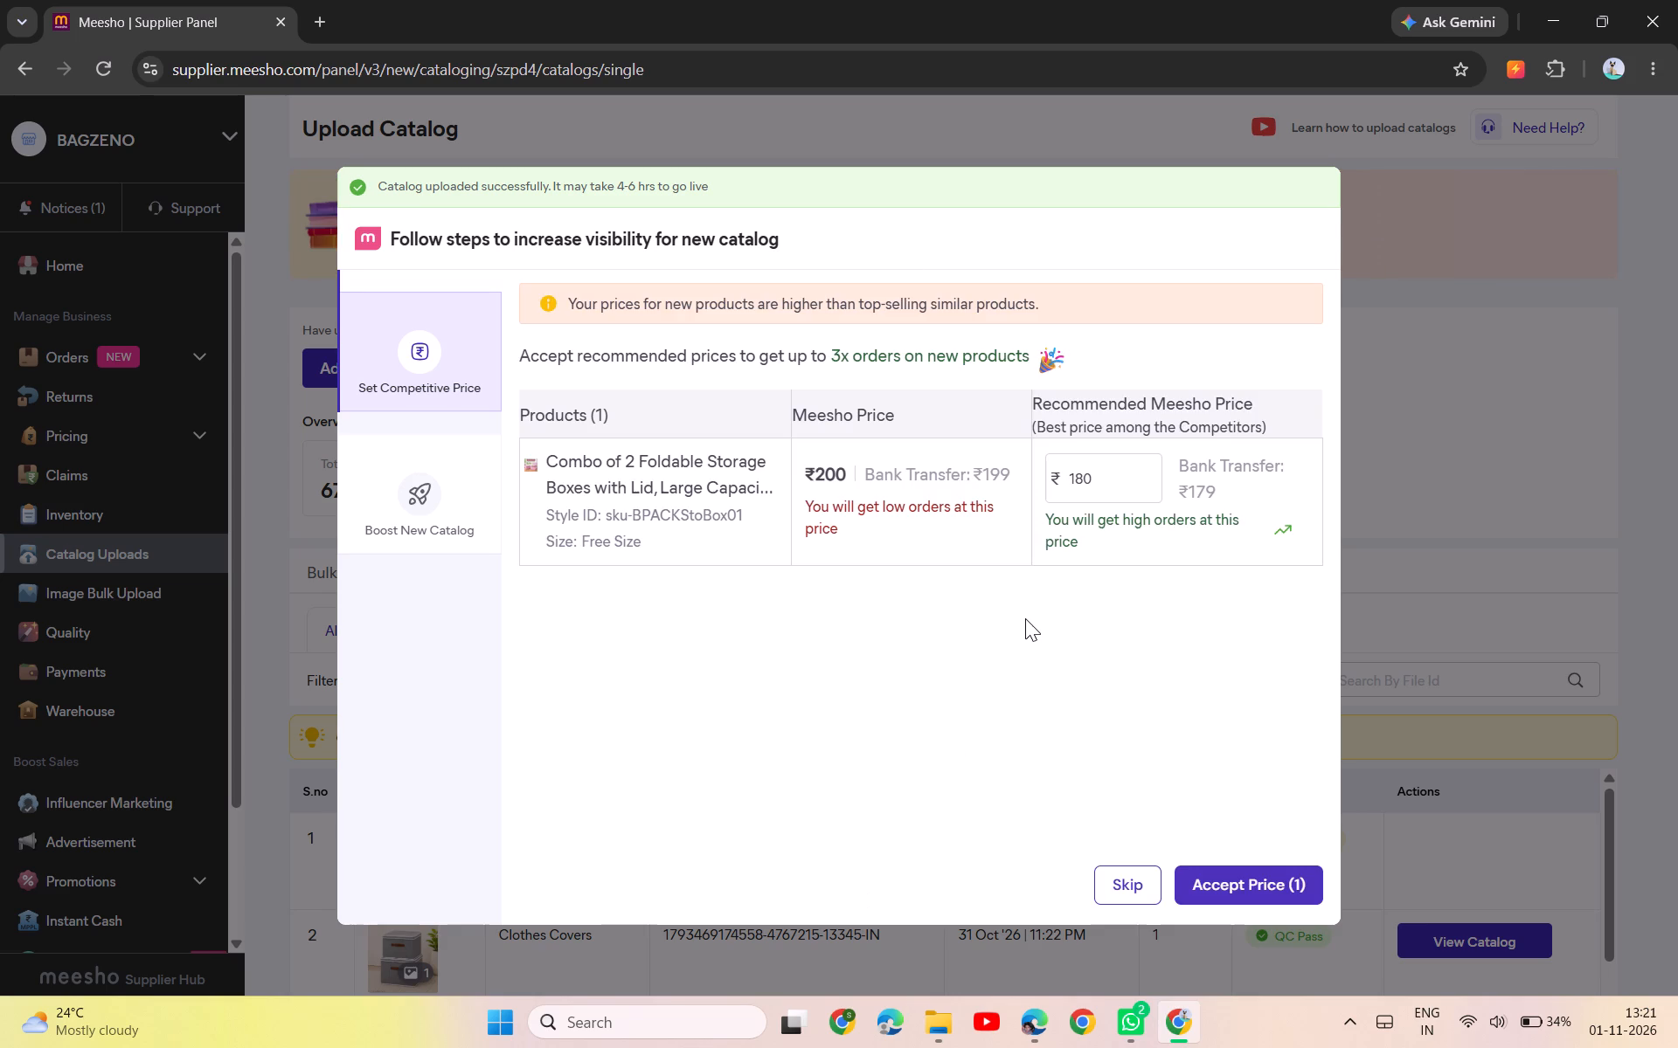
click(1148, 882)
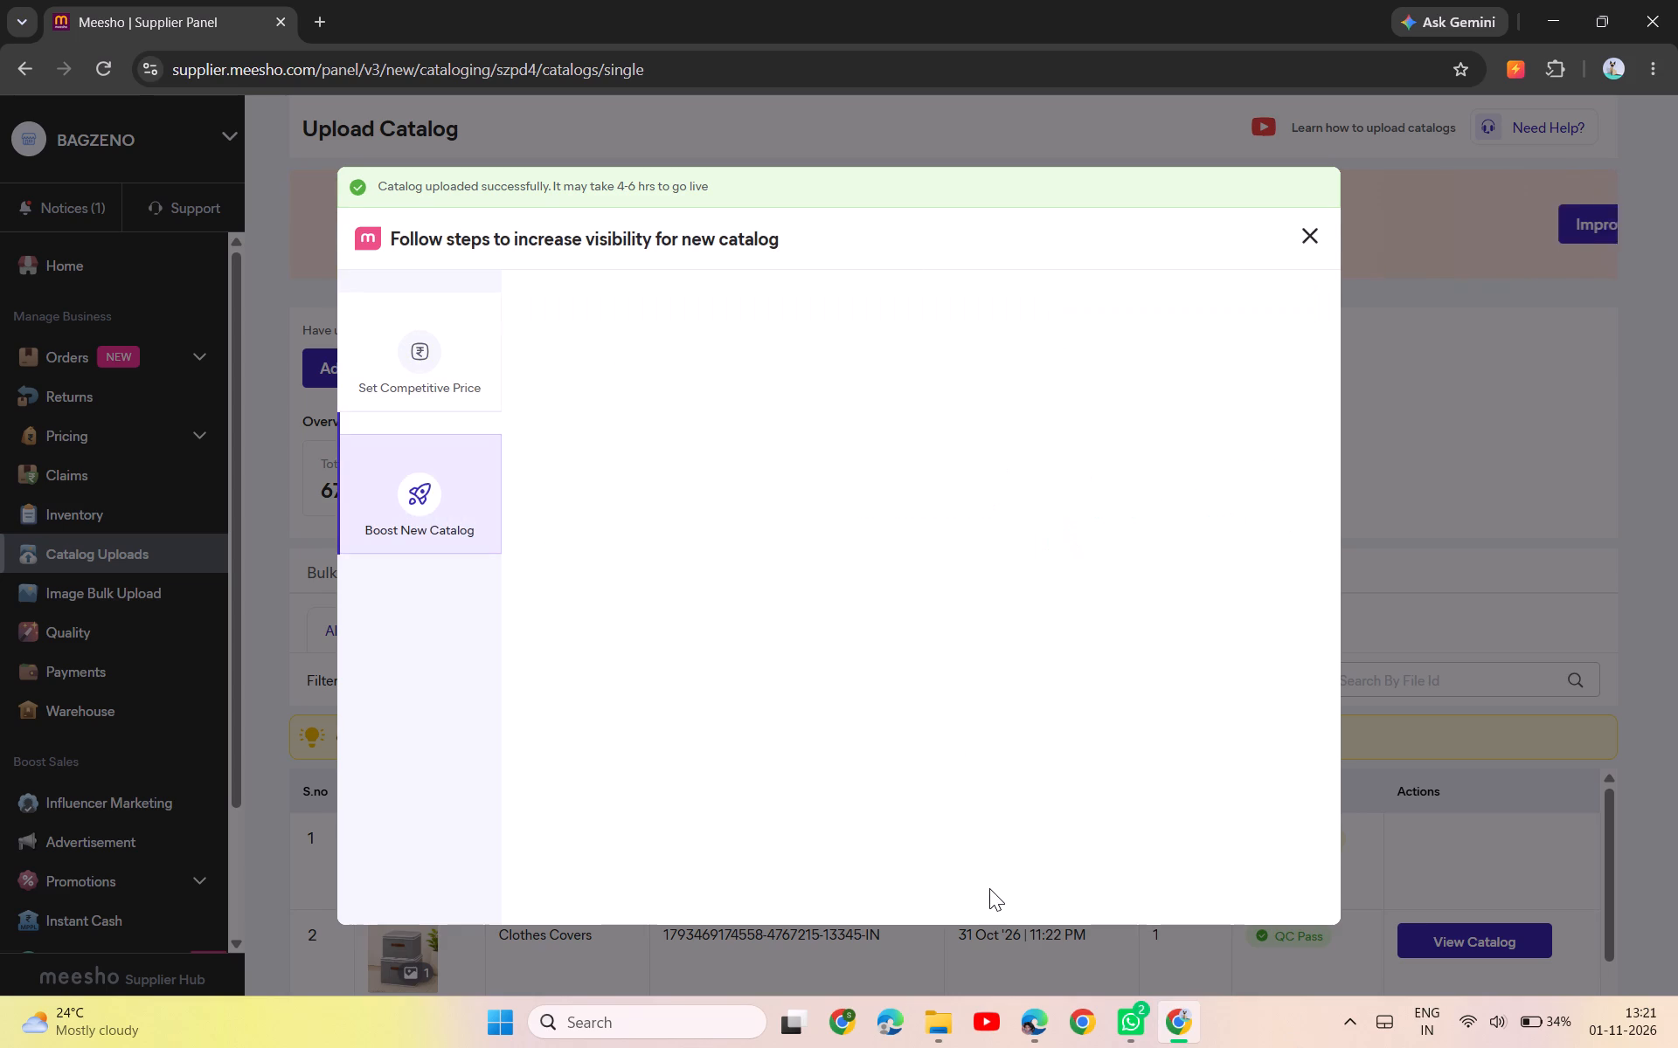
click(1303, 229)
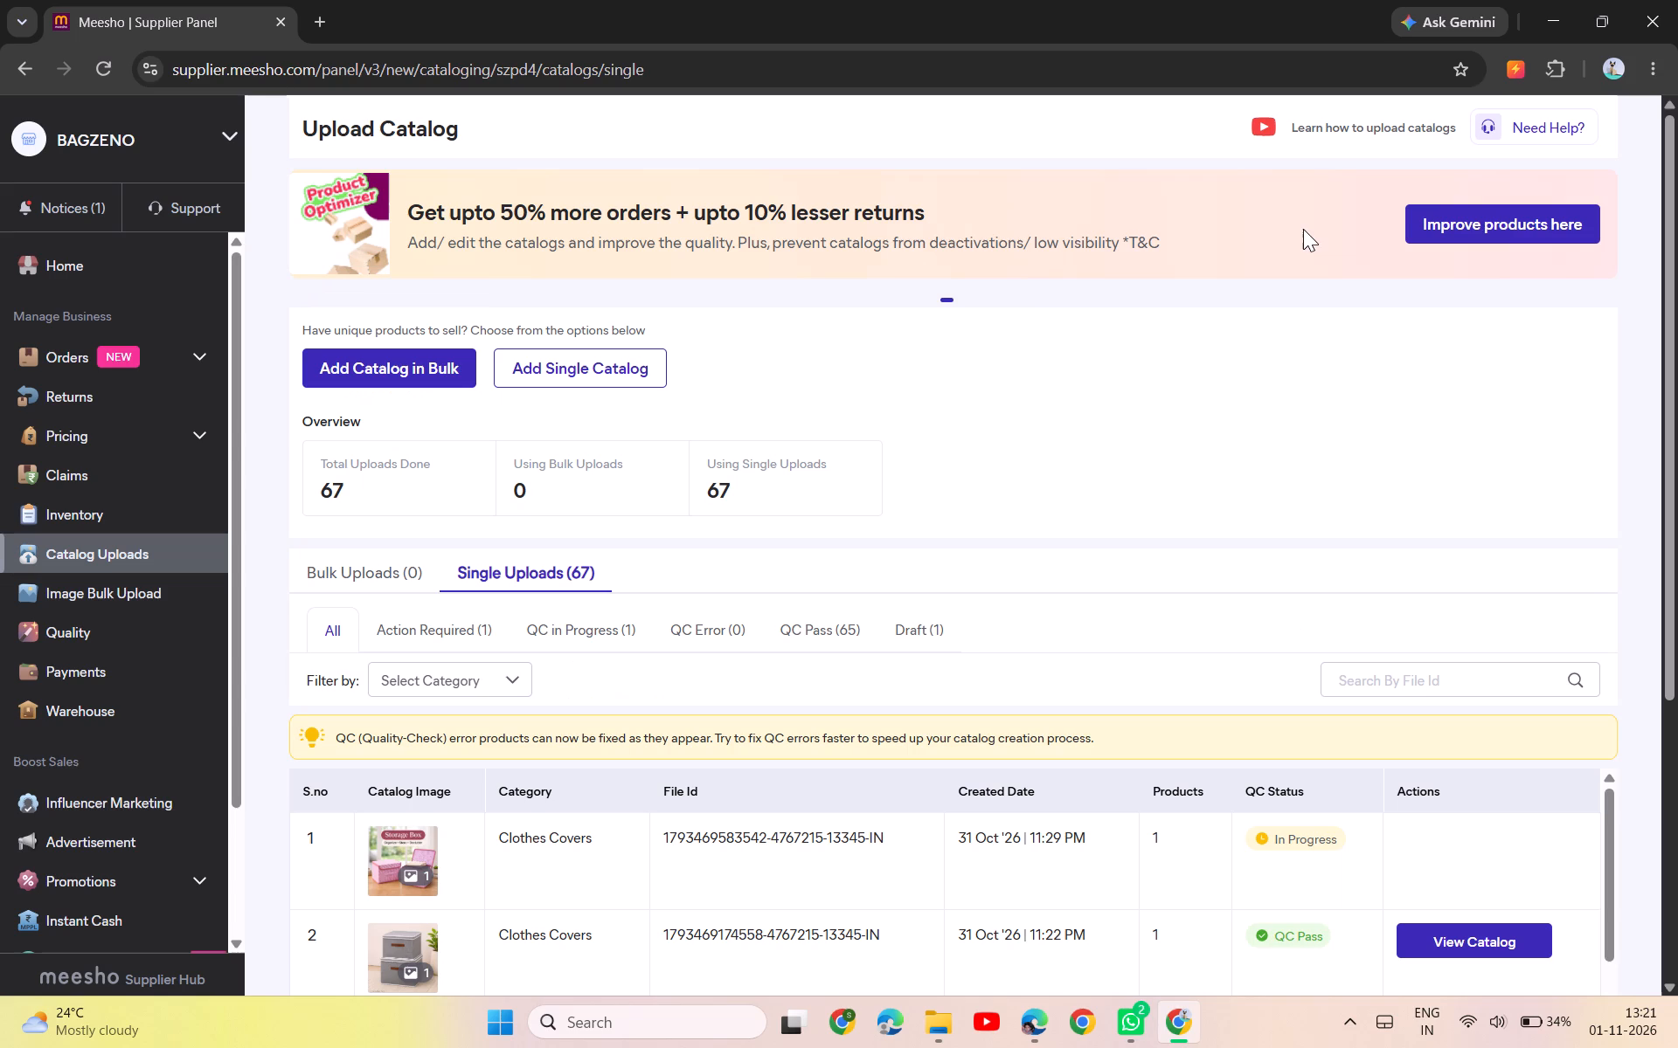